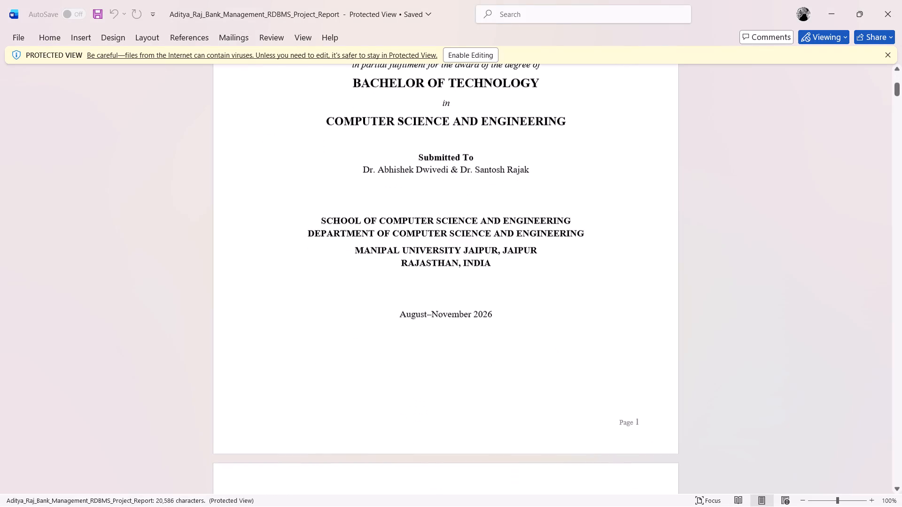
scroll(467, 274, "down", 4)
scroll(457, 269, "up", 5)
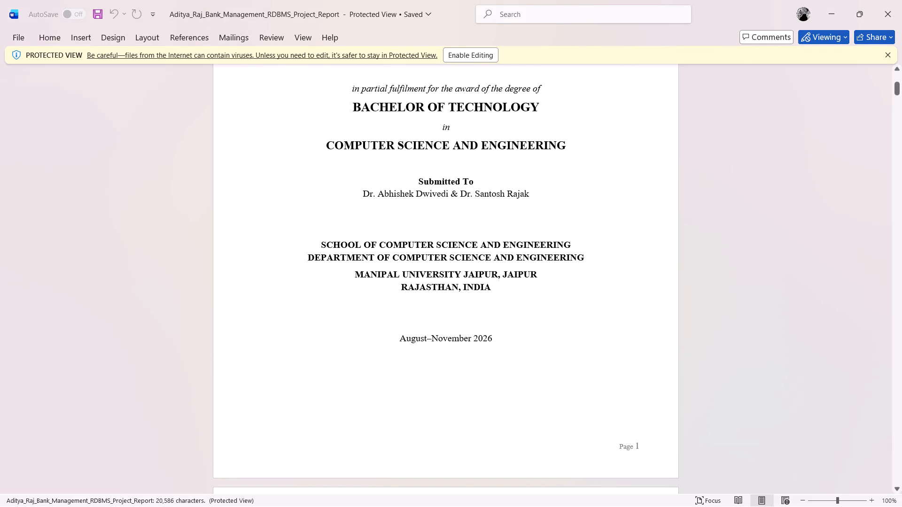
scroll(427, 256, "up", 4)
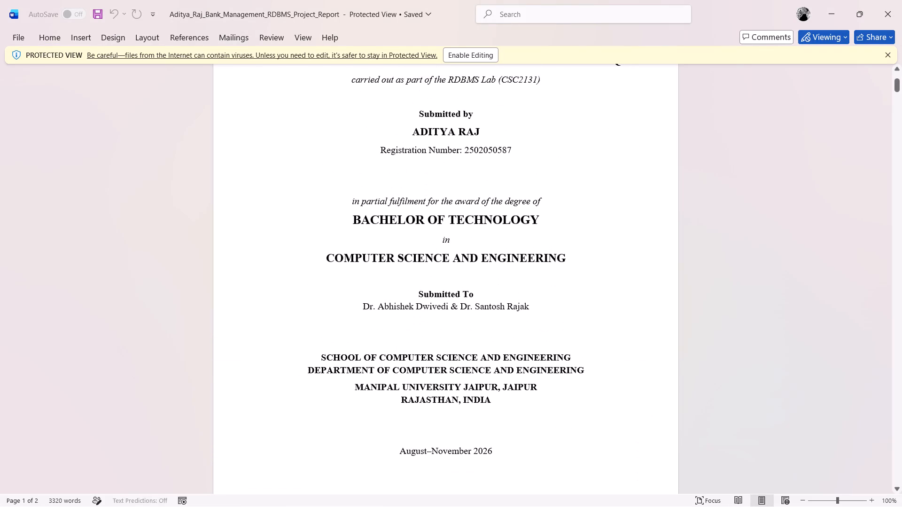
scroll(422, 256, "down", 2)
scroll(420, 257, "up", 3)
scroll(420, 256, "down", 5)
scroll(443, 343, "down", 7)
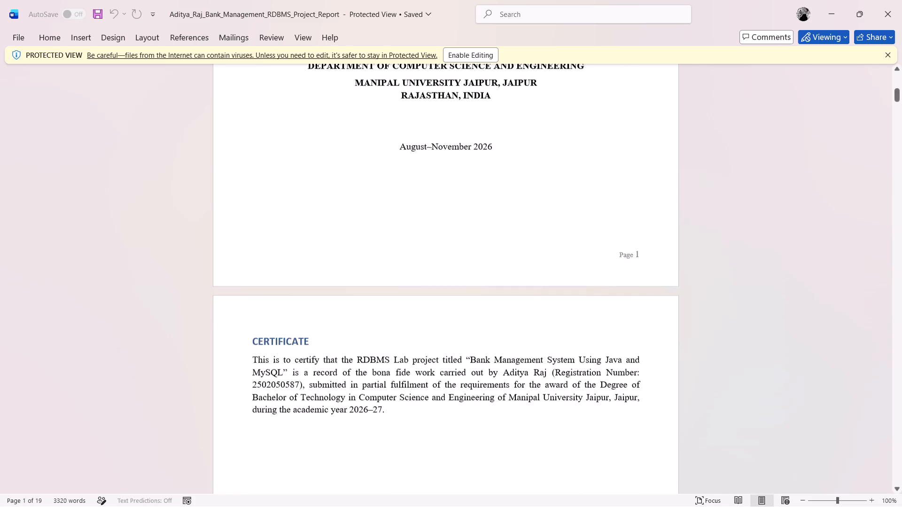
scroll(455, 354, "down", 6)
scroll(449, 313, "down", 11)
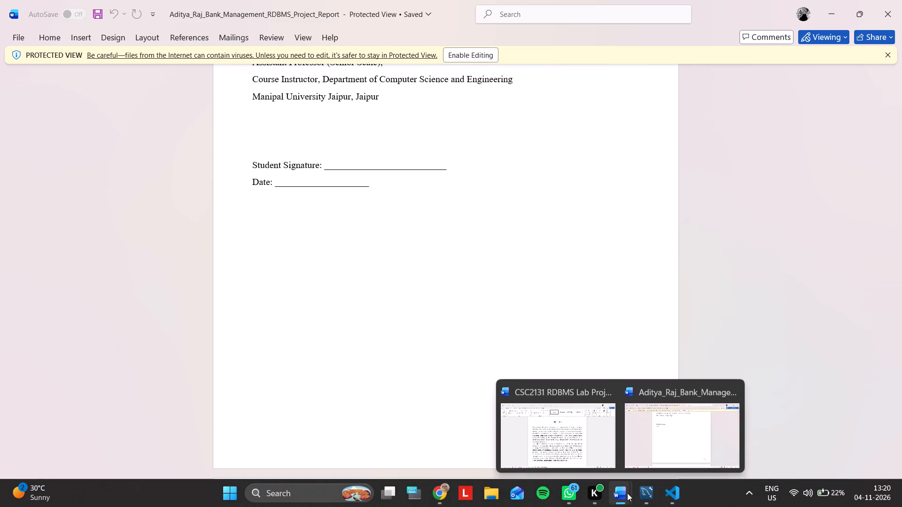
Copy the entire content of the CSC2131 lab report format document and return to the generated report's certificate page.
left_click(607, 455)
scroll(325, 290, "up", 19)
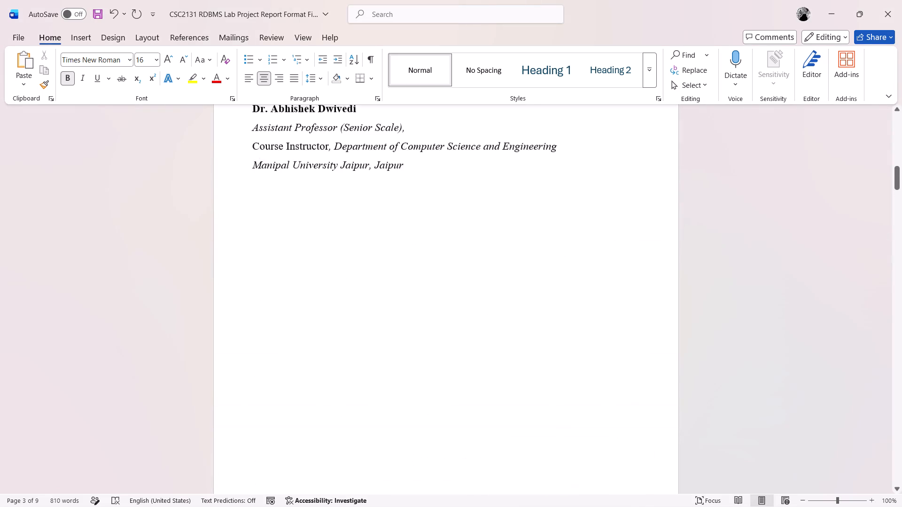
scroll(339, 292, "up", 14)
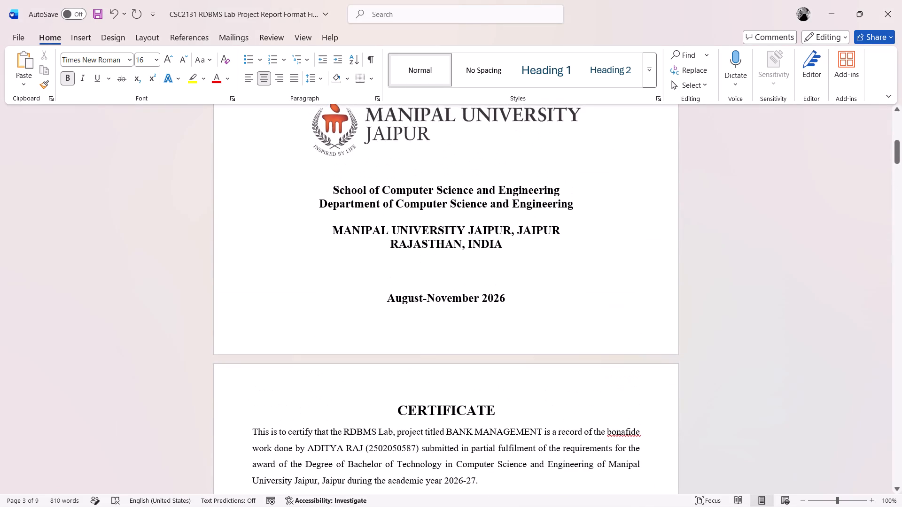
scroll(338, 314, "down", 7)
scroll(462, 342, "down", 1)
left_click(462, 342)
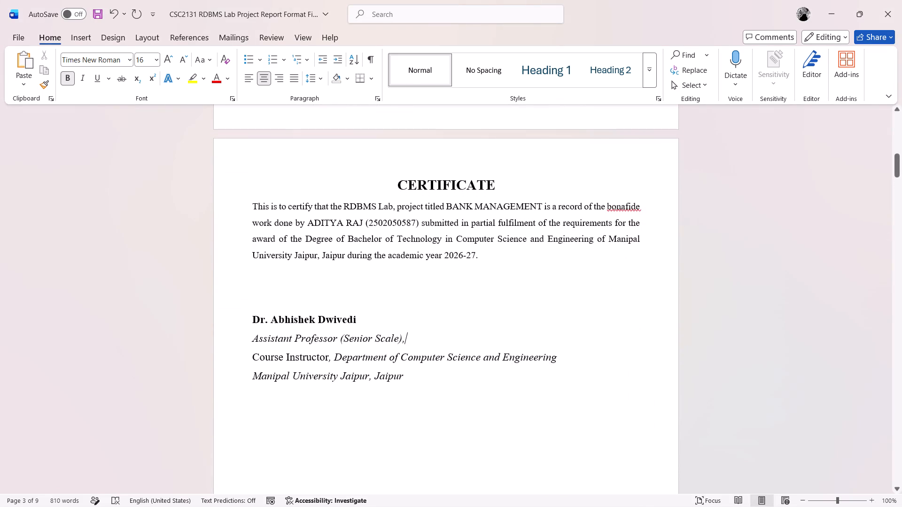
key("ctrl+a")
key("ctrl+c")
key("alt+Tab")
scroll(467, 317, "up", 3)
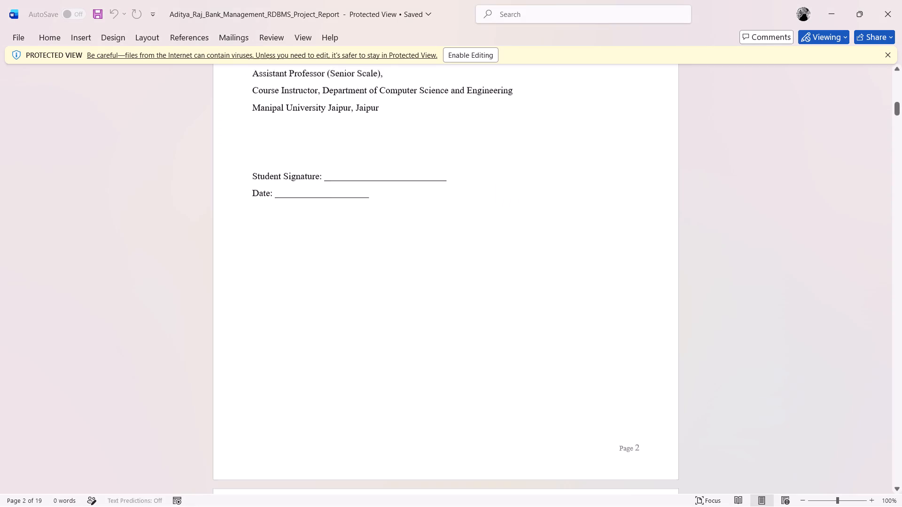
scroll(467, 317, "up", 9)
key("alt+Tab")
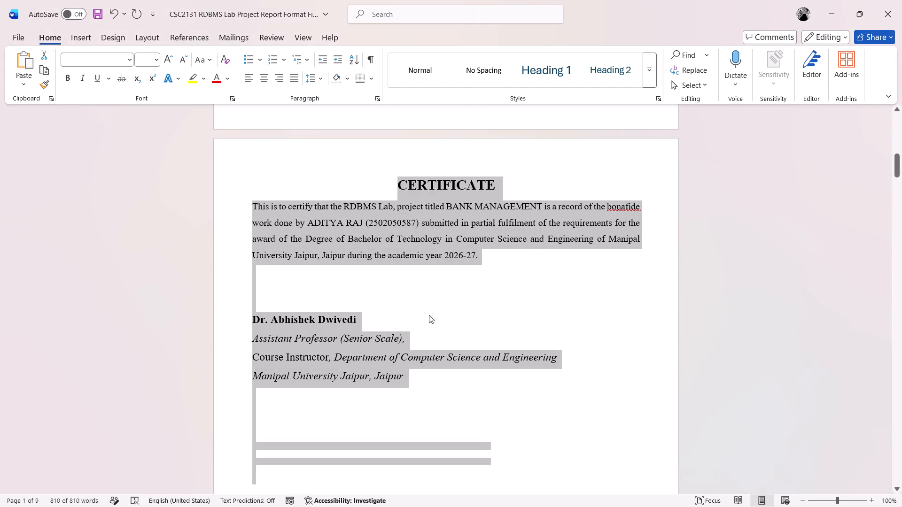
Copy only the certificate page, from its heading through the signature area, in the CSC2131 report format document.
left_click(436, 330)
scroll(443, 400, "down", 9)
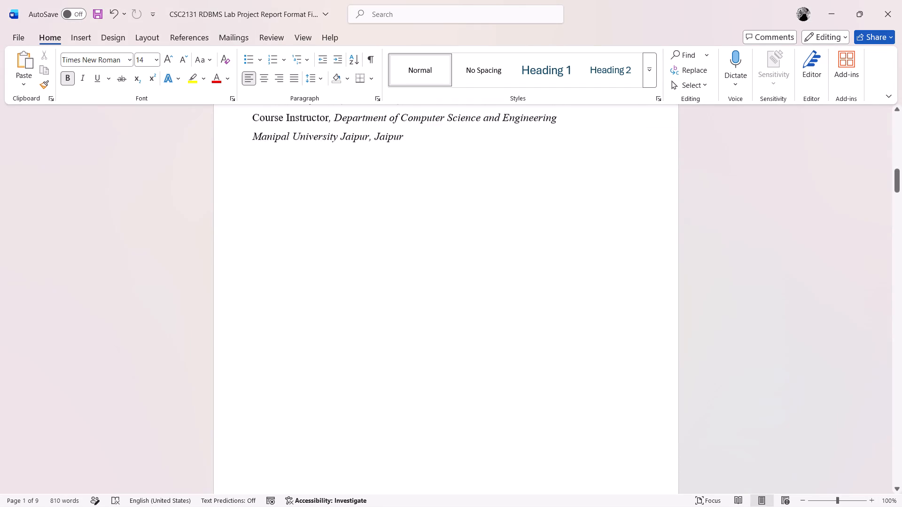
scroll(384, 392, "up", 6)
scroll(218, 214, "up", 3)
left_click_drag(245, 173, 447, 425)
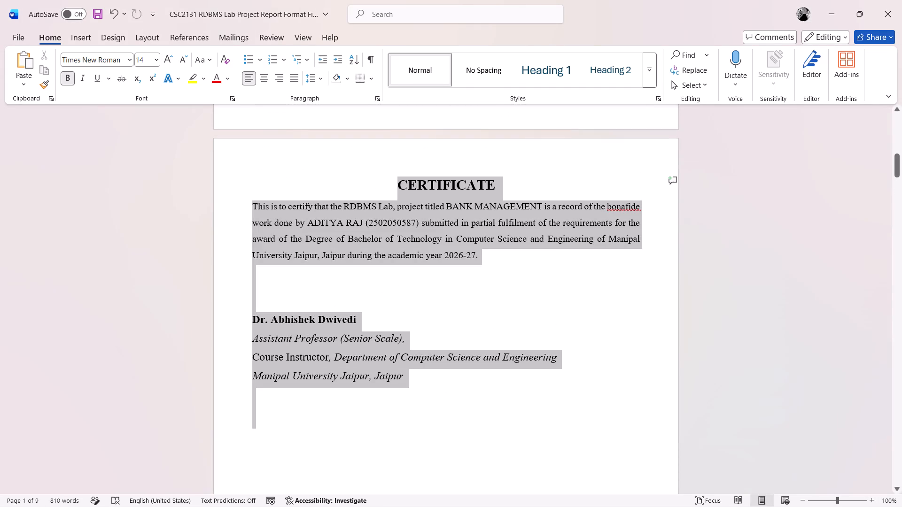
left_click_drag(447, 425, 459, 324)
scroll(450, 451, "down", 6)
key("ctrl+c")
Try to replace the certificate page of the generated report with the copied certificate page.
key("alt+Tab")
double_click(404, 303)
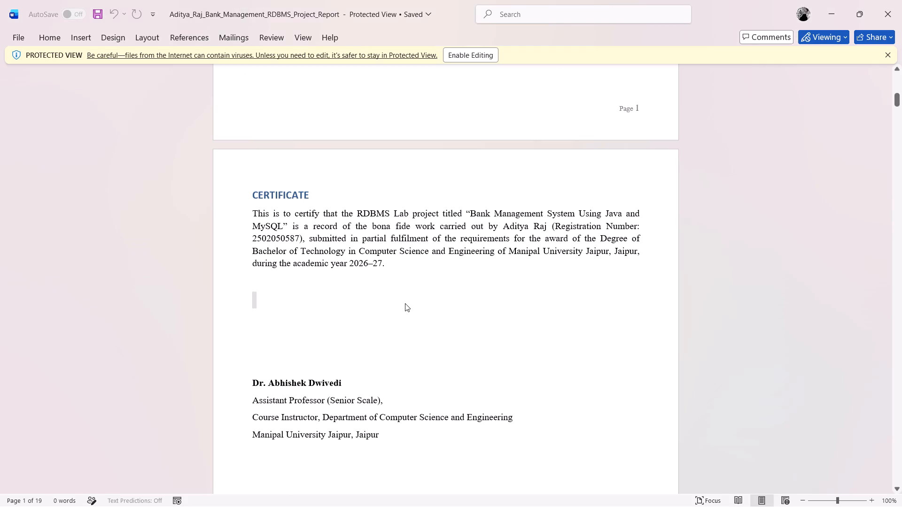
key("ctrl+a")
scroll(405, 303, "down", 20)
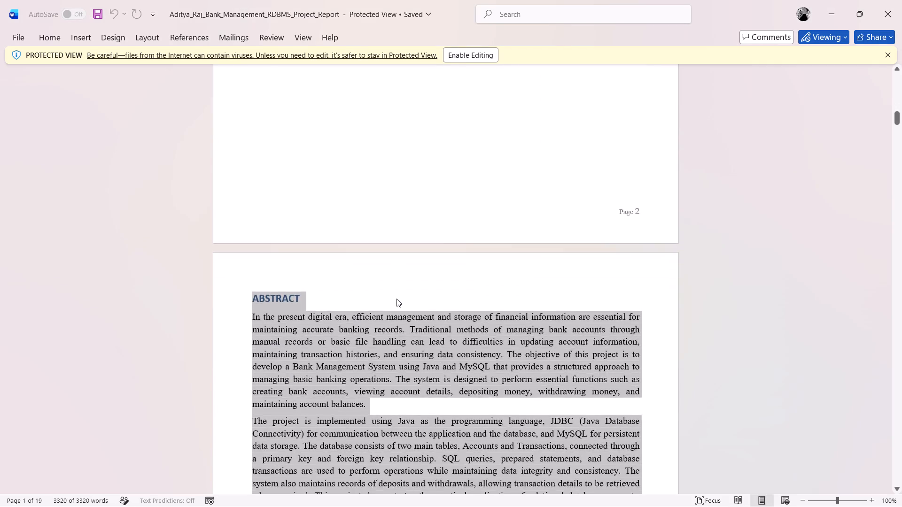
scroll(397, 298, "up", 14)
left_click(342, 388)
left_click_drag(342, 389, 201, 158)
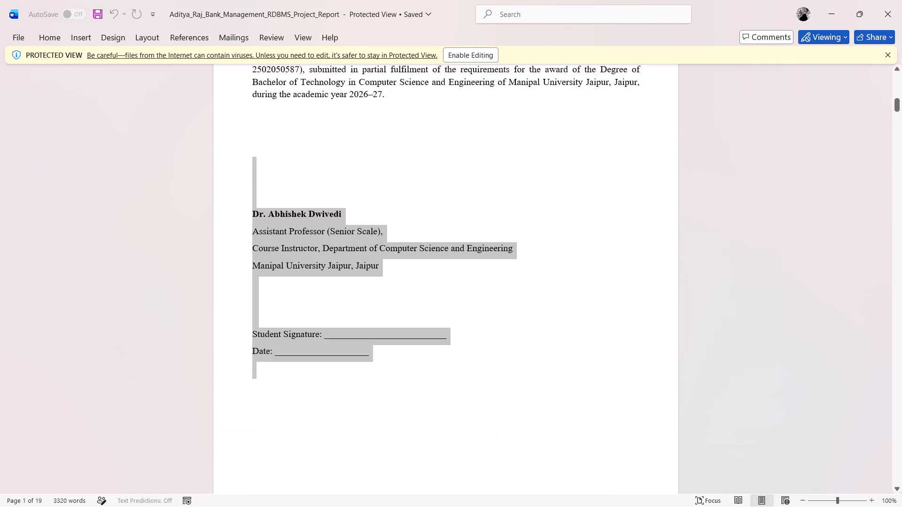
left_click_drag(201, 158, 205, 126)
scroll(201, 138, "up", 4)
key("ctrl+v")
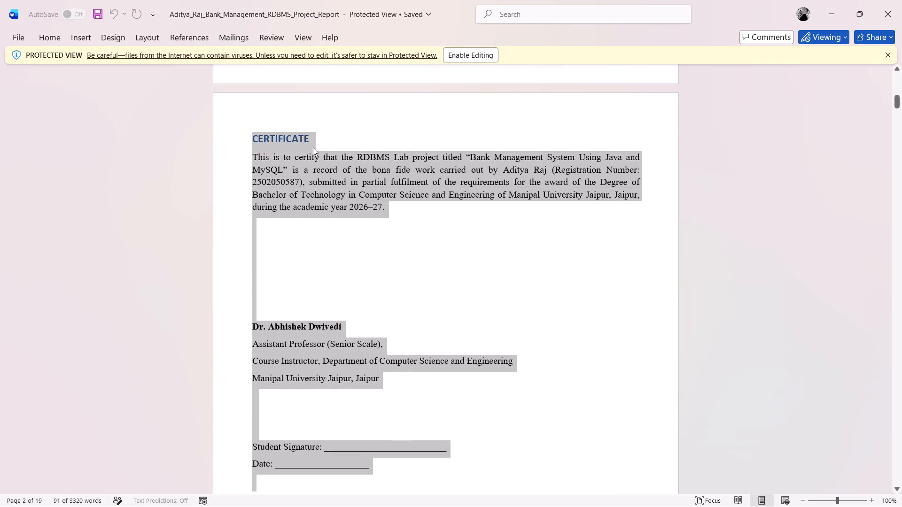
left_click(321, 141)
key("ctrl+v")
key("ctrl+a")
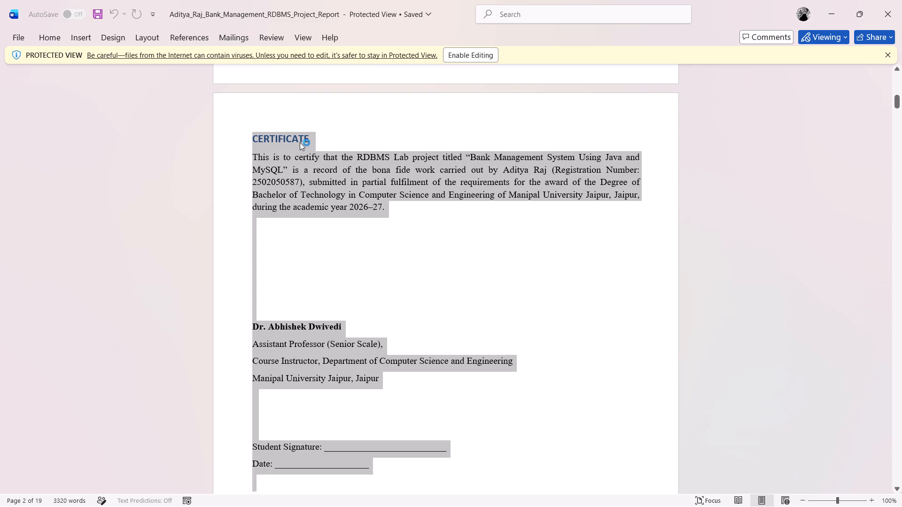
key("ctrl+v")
Compare the cover and certificate pages of the generated report with those in the CSC2131 report format document.
key("alt+Tab")
scroll(473, 220, "up", 10)
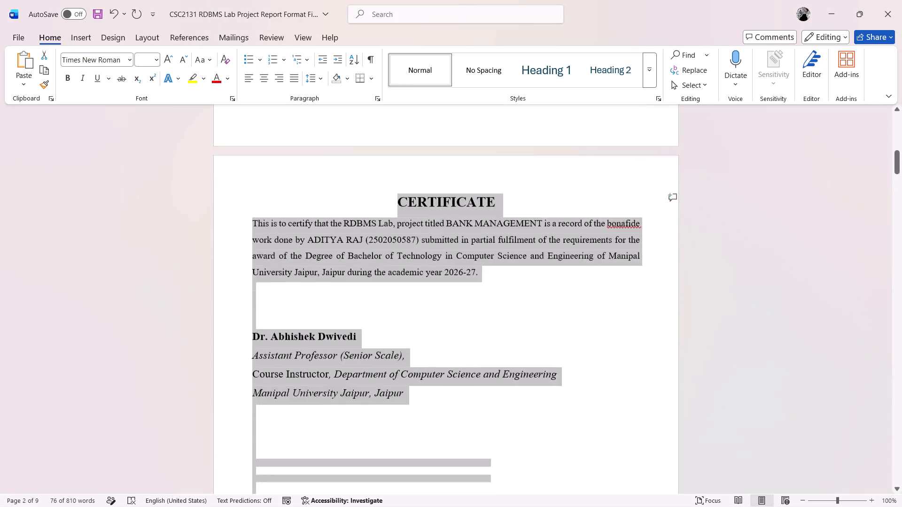
scroll(365, 221, "up", 14)
scroll(305, 233, "up", 7)
scroll(236, 252, "up", 6)
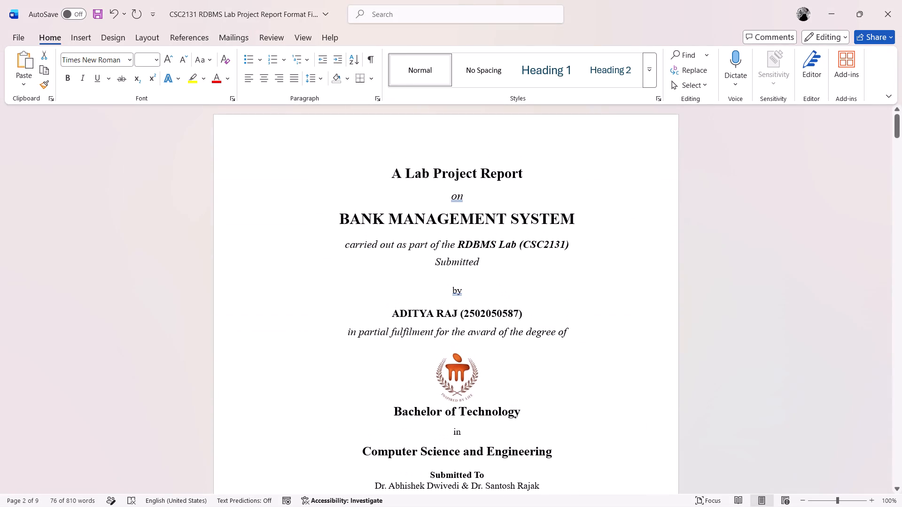
key("alt+Tab")
scroll(534, 245, "up", 14)
scroll(695, 293, "up", 5)
left_click(691, 294)
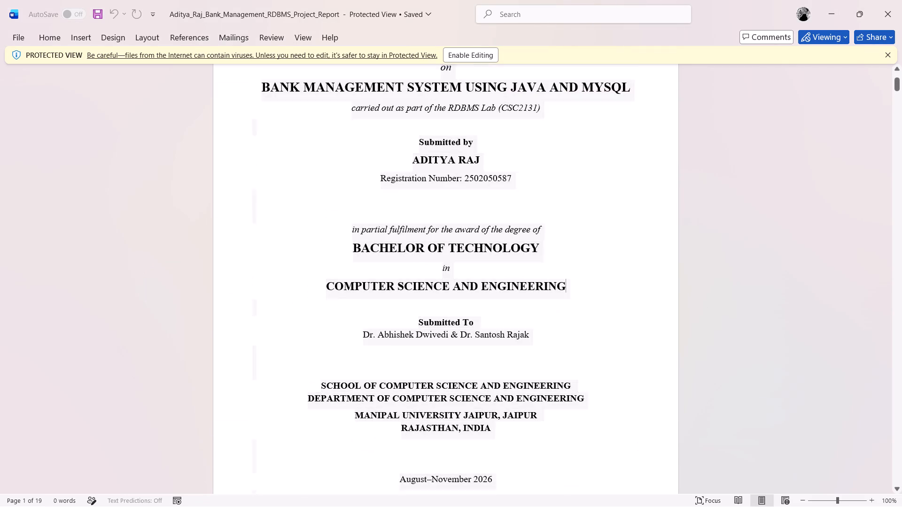
scroll(602, 274, "down", 1)
scroll(598, 273, "up", 3)
key("alt+Tab")
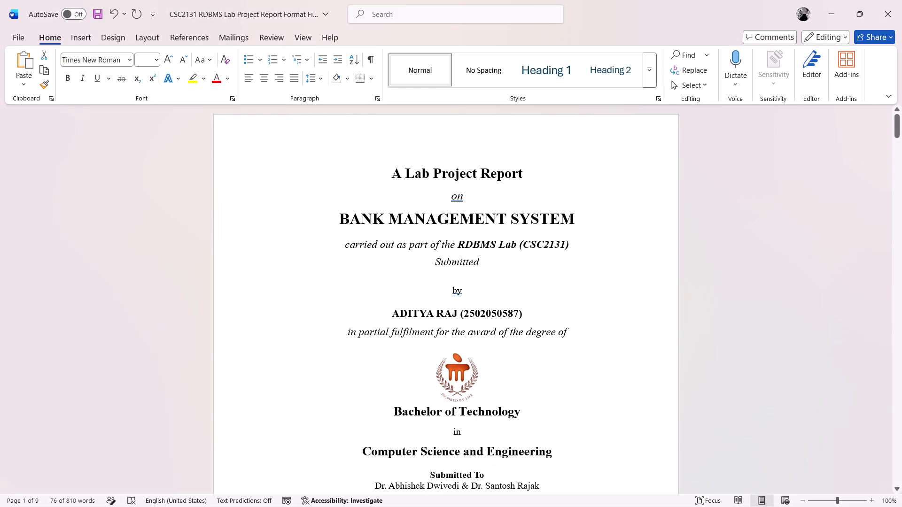
key("alt+Tab")
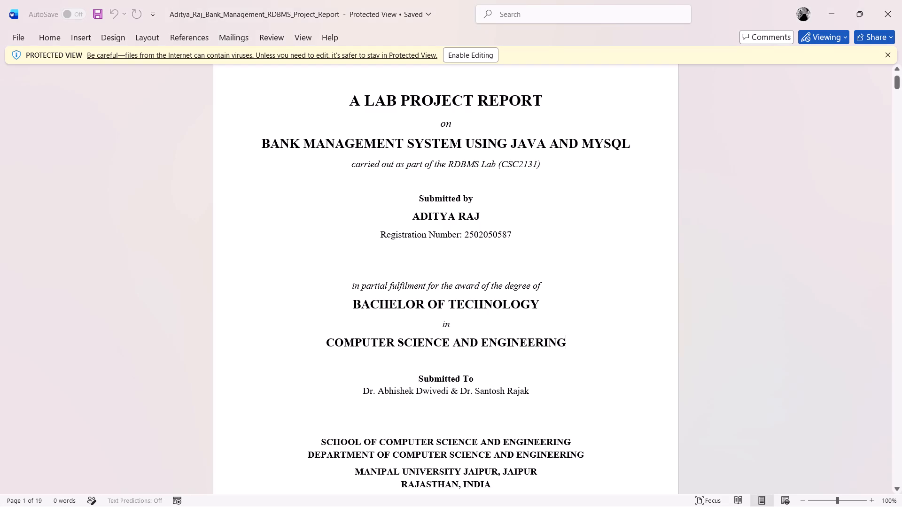
key("alt+Tab")
key("alt+Tab")
scroll(493, 222, "down", 8)
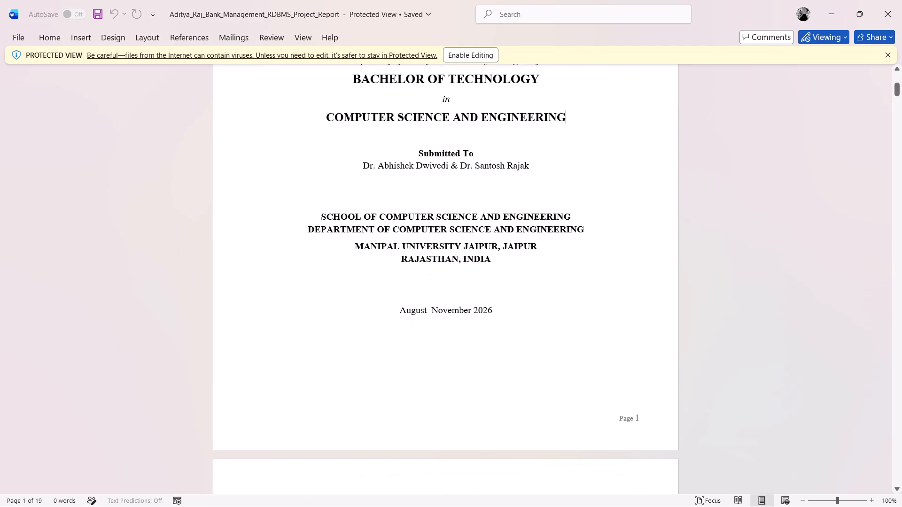
scroll(488, 223, "down", 13)
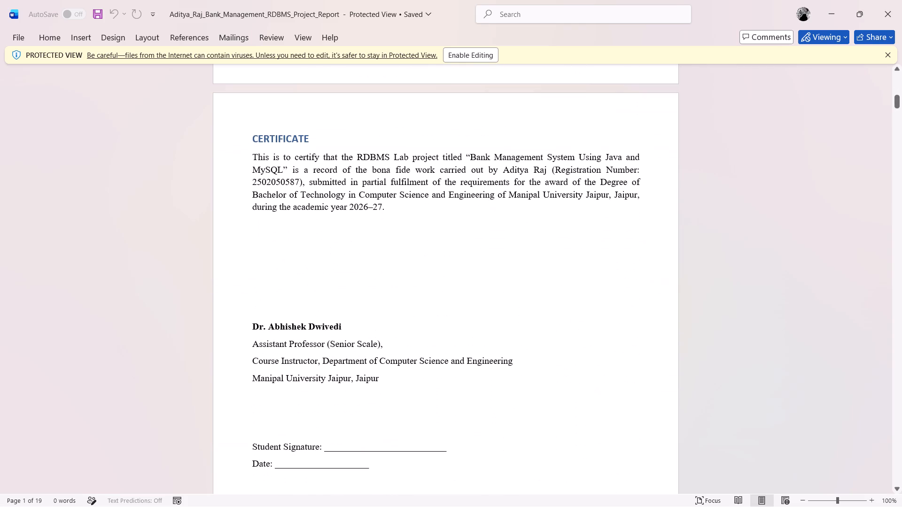
key("alt+Tab")
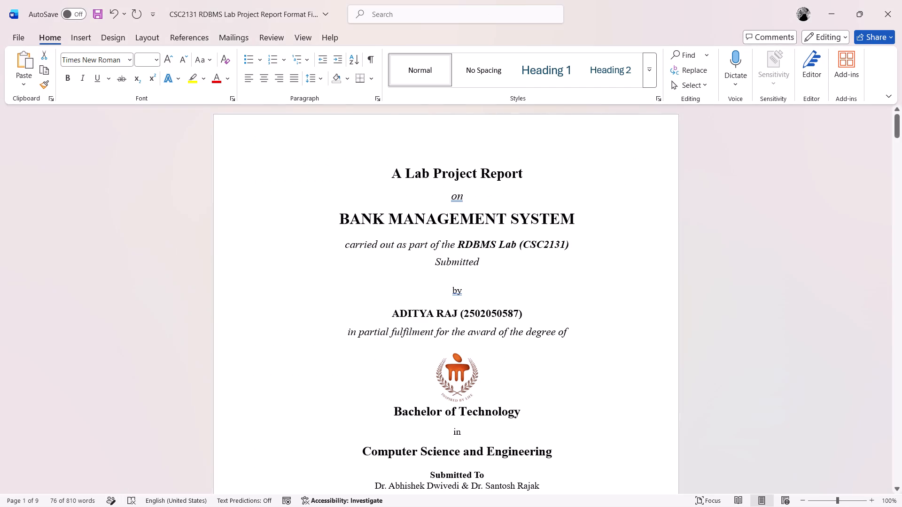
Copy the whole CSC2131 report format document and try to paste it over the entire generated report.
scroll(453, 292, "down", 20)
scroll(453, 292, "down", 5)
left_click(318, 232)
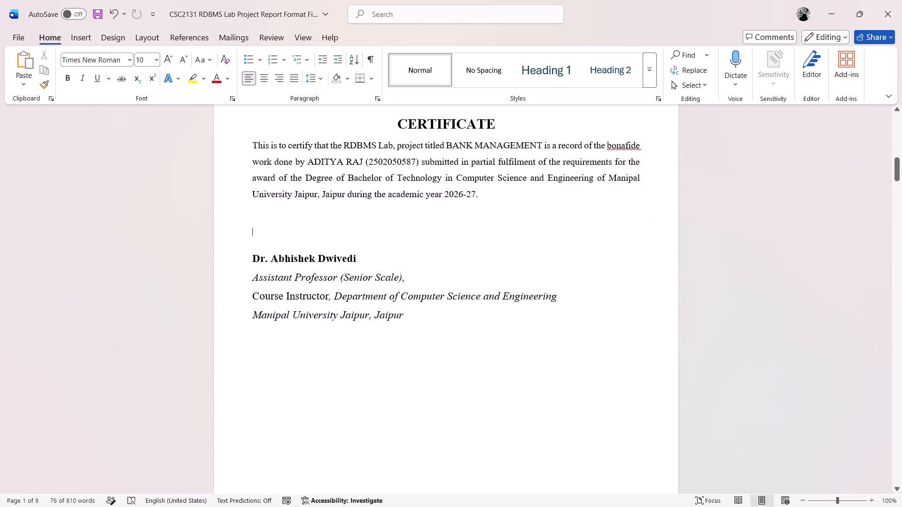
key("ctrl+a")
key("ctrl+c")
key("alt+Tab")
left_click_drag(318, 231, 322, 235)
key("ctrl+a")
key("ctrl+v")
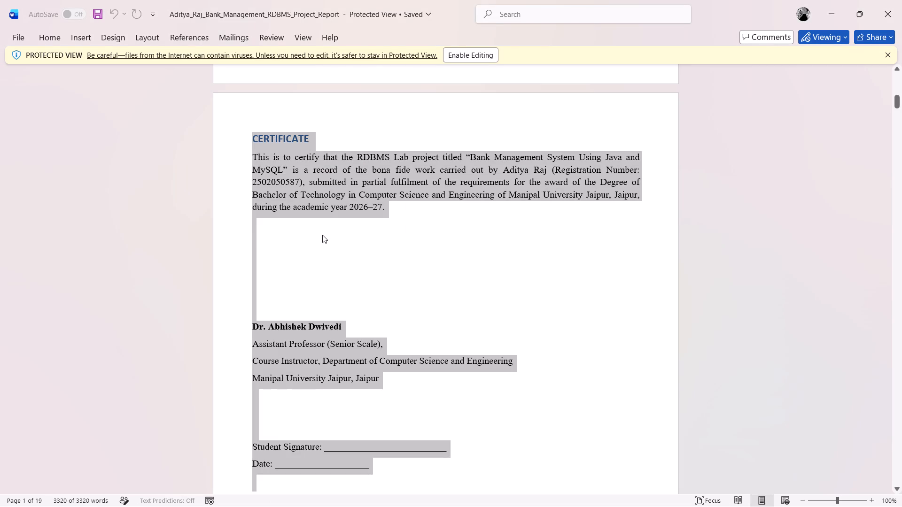
Enable editing of the generated report and go to its certificate page.
left_click(478, 58)
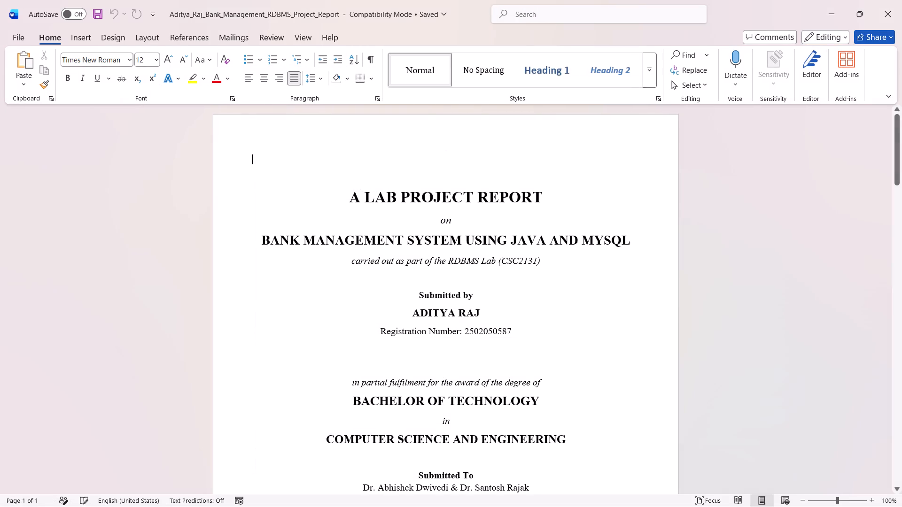
scroll(435, 179, "down", 10)
scroll(434, 179, "down", 14)
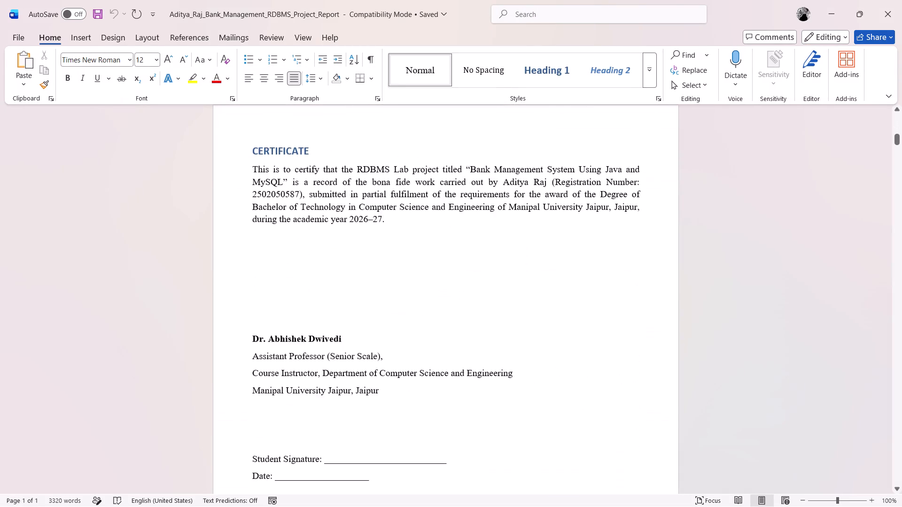
Copy the entire selected content of the CSC2131 report format document again.
key("alt+Tab")
scroll(421, 361, "down", 1)
right_click(323, 249)
left_click(346, 258)
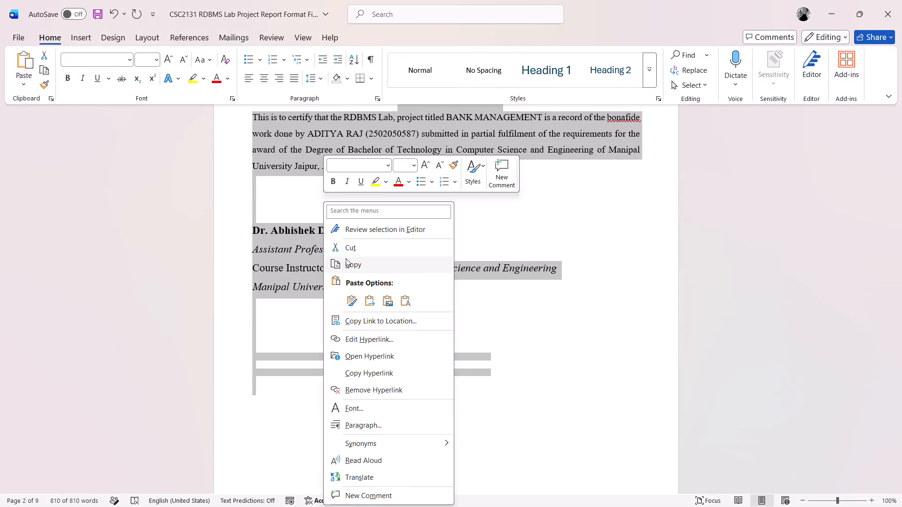
Replace the generated report's certificate page, from its heading to the date line, with the copied format document content.
key("alt+Tab")
double_click(390, 243)
triple_click(298, 253)
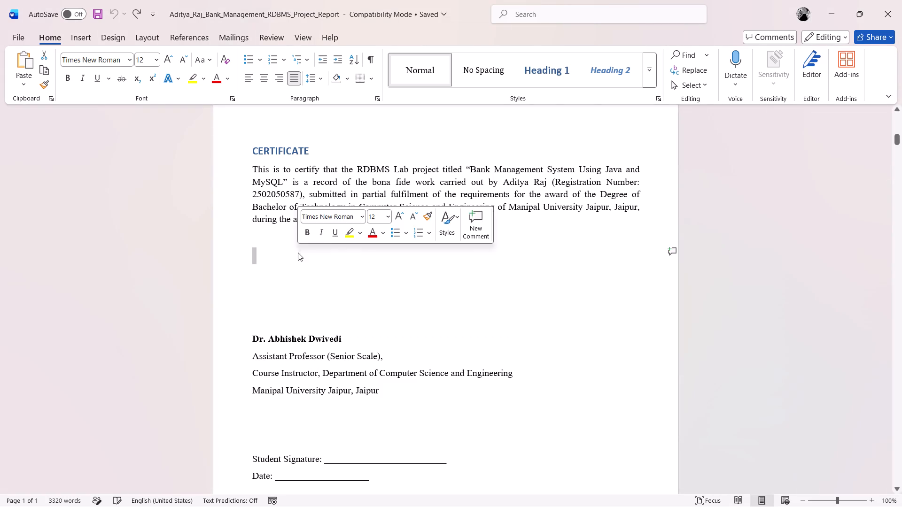
double_click(263, 159)
double_click(243, 142)
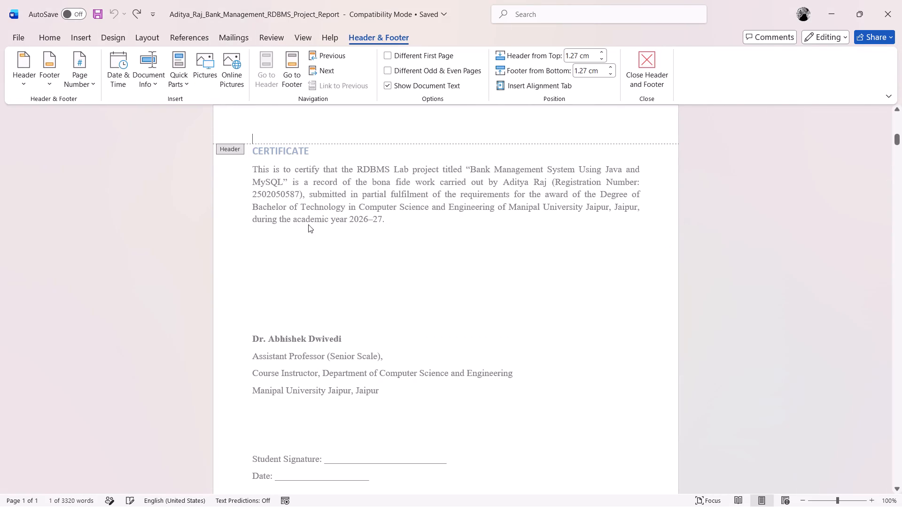
double_click(308, 224)
scroll(334, 301, "down", 5)
left_click_drag(416, 335, 218, 175)
scroll(219, 176, "up", 4)
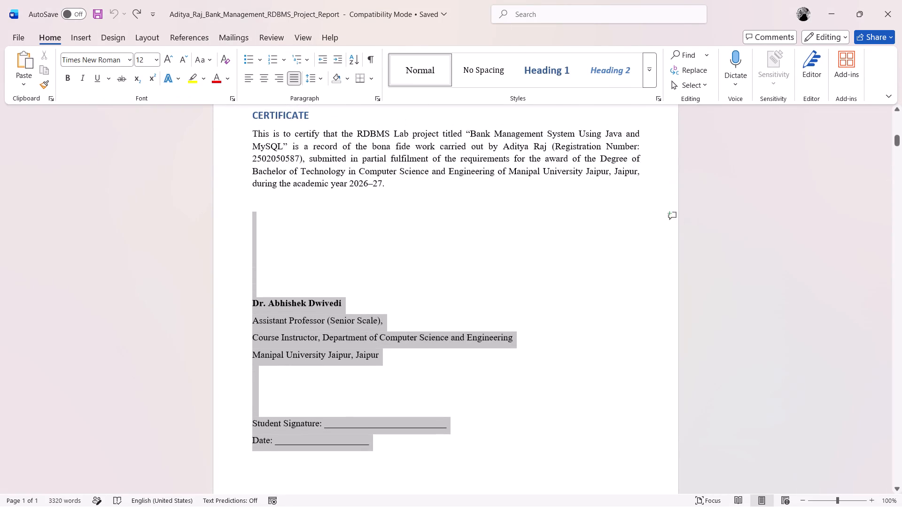
left_click_drag(218, 175, 230, 117)
key("ctrl+v")
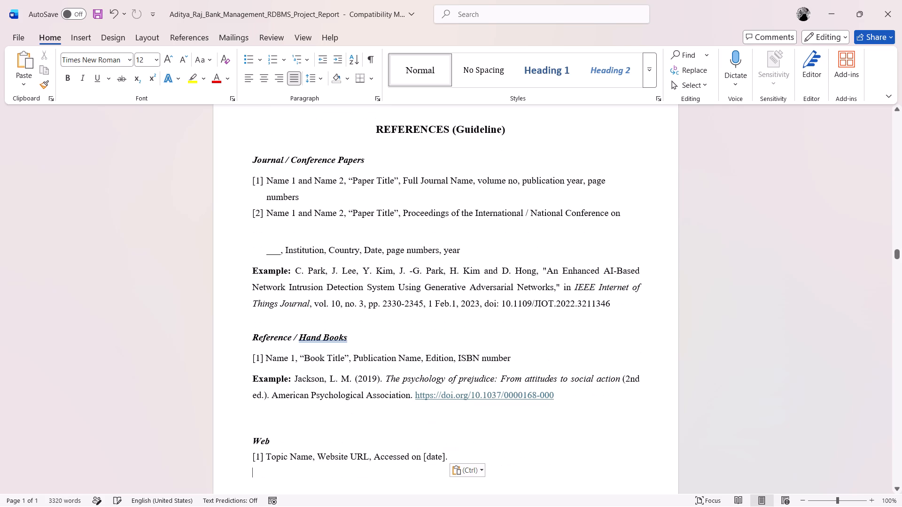
Review the pasted format content backward from the references guideline through the general guidelines to the table of contents outline.
scroll(389, 255, "up", 20)
scroll(389, 255, "up", 3)
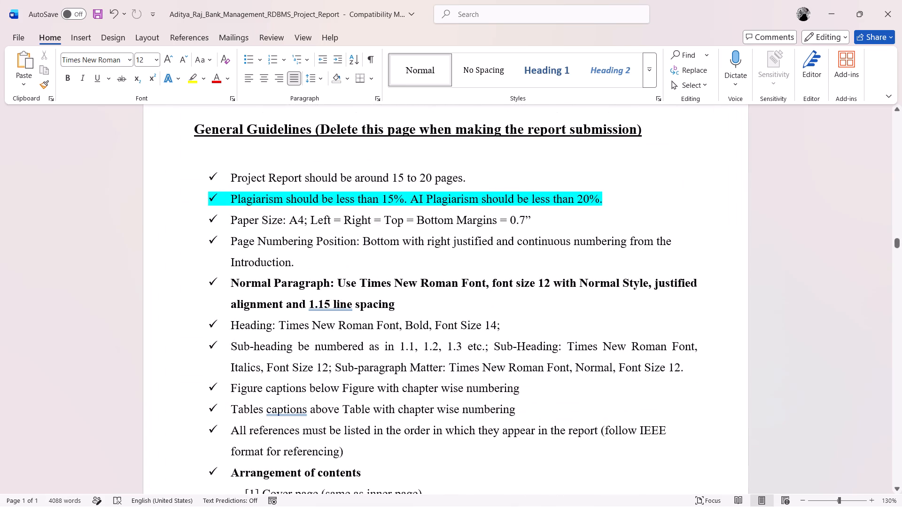
scroll(381, 262, "down", 5, "ctrl")
scroll(374, 256, "up", 1, "ctrl")
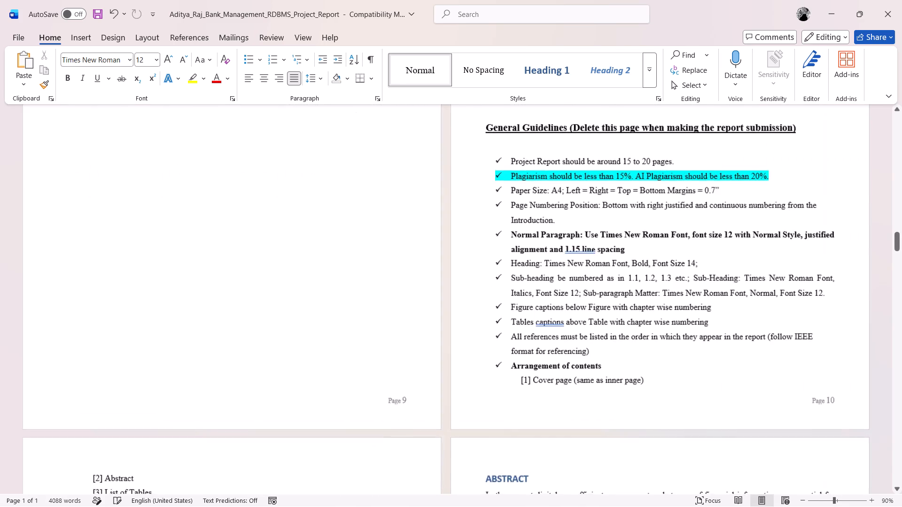
scroll(374, 256, "up", 2, "ctrl")
scroll(374, 256, "up", 9)
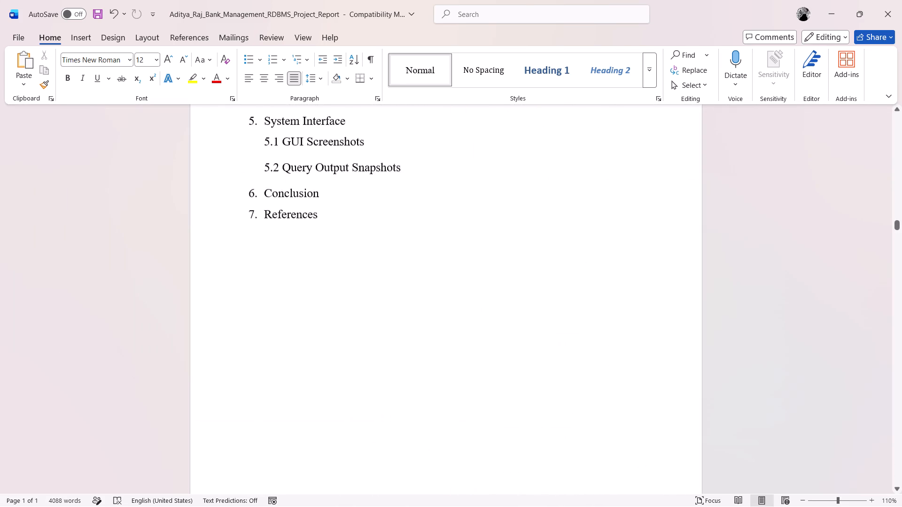
scroll(373, 252, "down", 2, "ctrl")
scroll(373, 252, "up", 1, "ctrl")
scroll(373, 252, "down", 1, "ctrl")
scroll(378, 236, "up", 5)
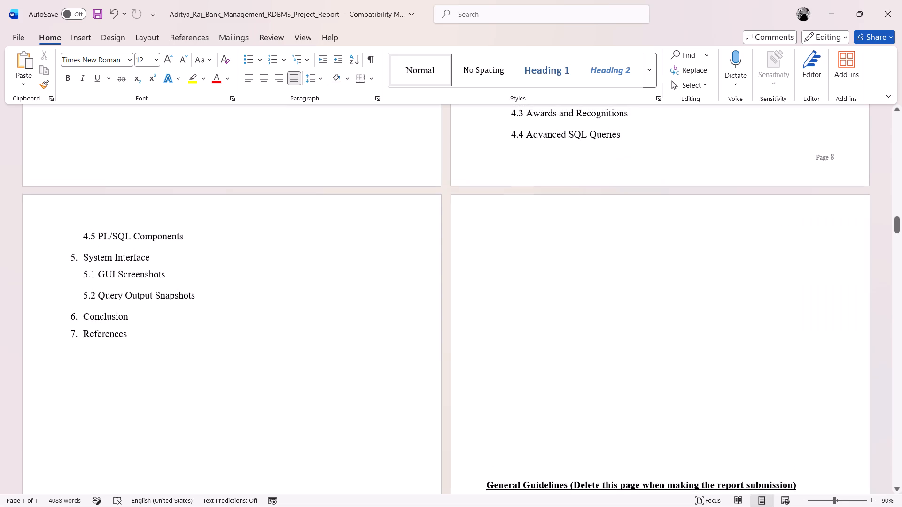
scroll(416, 253, "up", 1, "ctrl")
scroll(395, 207, "up", 14)
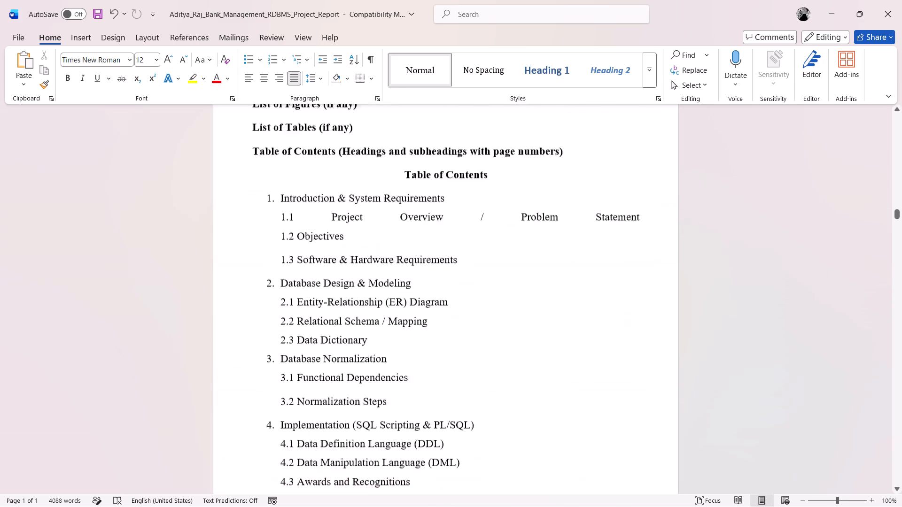
scroll(410, 300, "up", 20)
scroll(410, 300, "up", 7)
Undo the paste of the format document over the certificate page and deselect the certificate text.
key("ctrl+z")
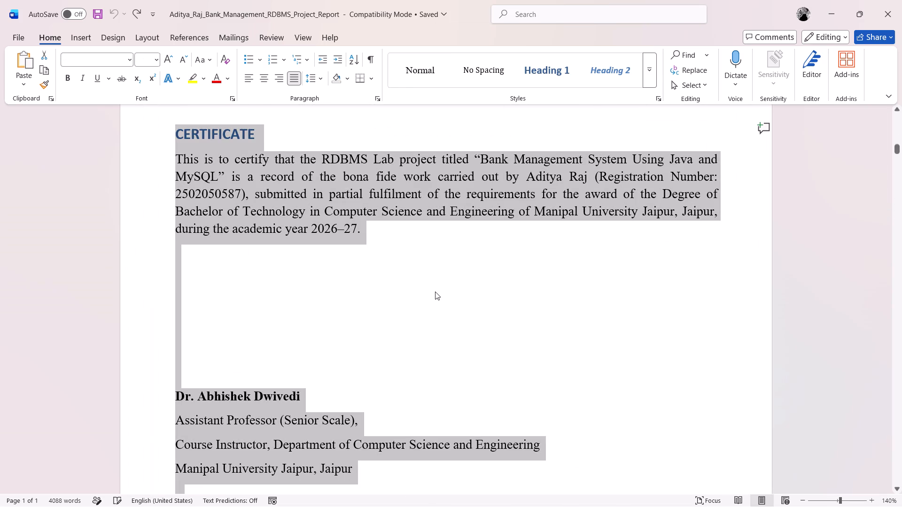
scroll(432, 291, "down", 2, "ctrl")
scroll(432, 291, "down", 2)
scroll(432, 291, "up", 4)
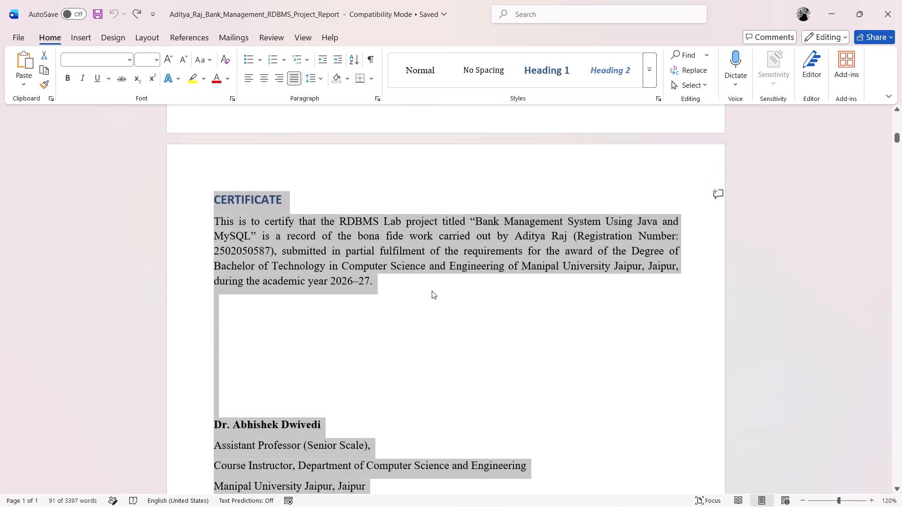
left_click(432, 291)
Look through the report from the certificate through the lists of tables and figures and the table of contents to the report's end.
scroll(432, 291, "down", 2, "ctrl")
scroll(432, 291, "down", 7)
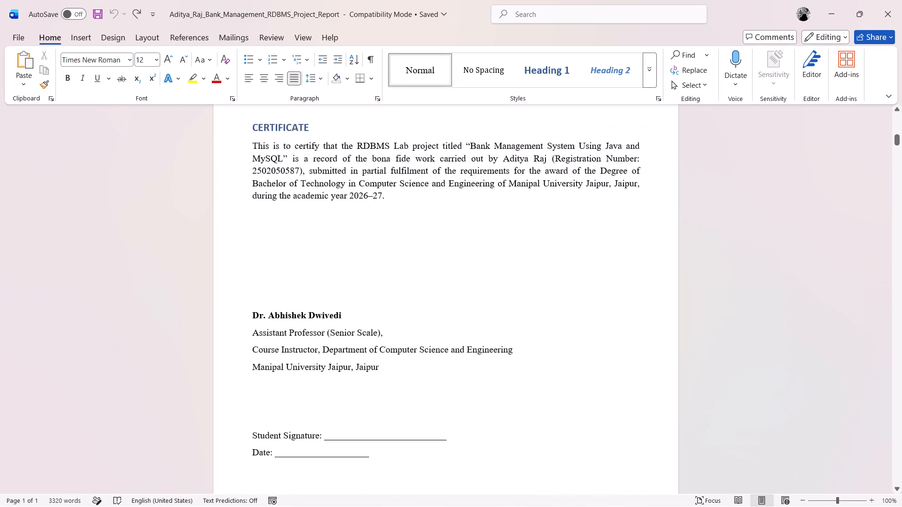
scroll(421, 311, "down", 2)
scroll(439, 414, "down", 4)
scroll(437, 407, "up", 5)
scroll(413, 384, "down", 7)
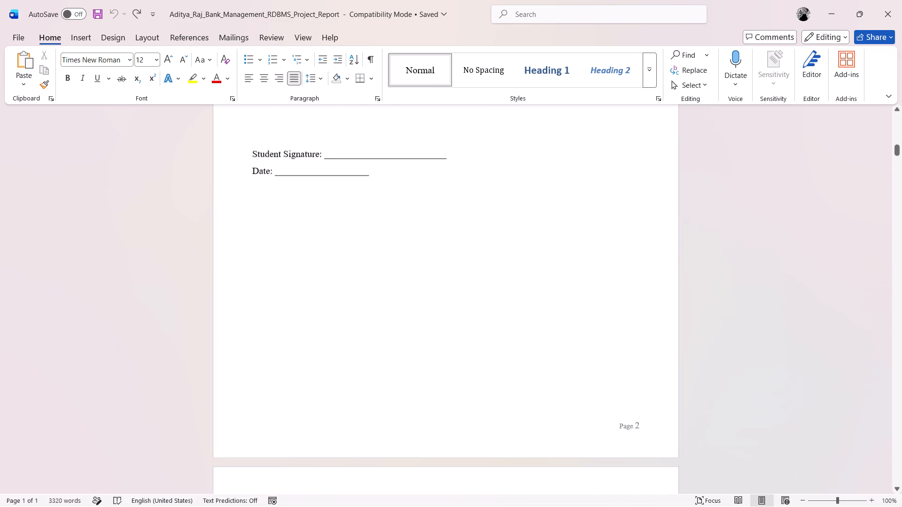
scroll(412, 384, "down", 20)
scroll(412, 384, "down", 14)
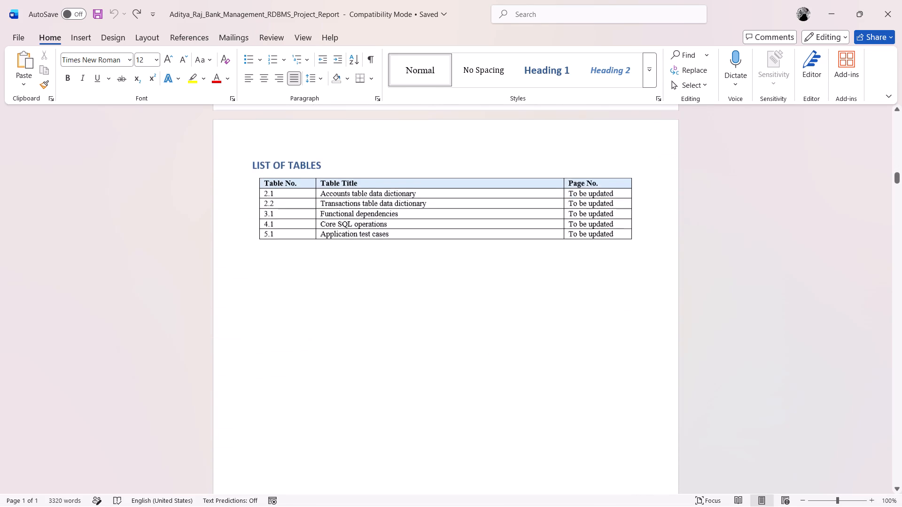
scroll(402, 373, "down", 2)
scroll(402, 373, "up", 1)
scroll(402, 373, "down", 13)
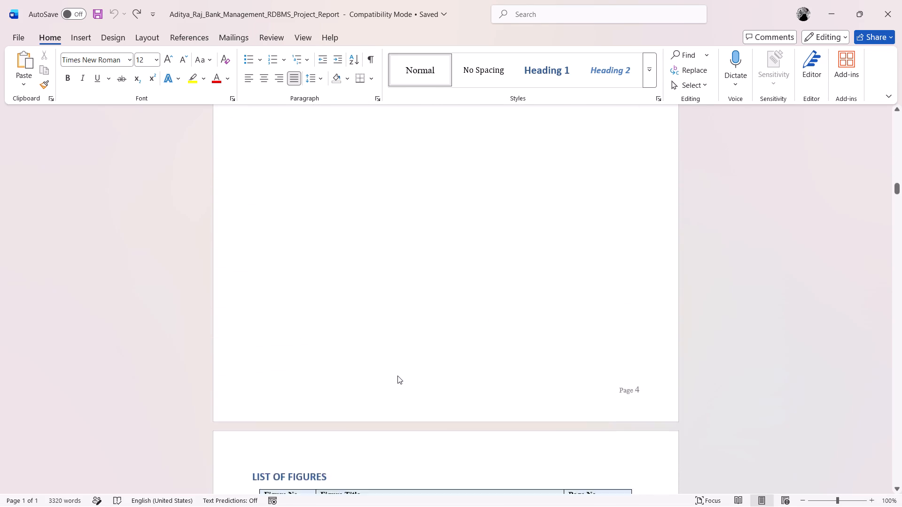
scroll(397, 376, "down", 19)
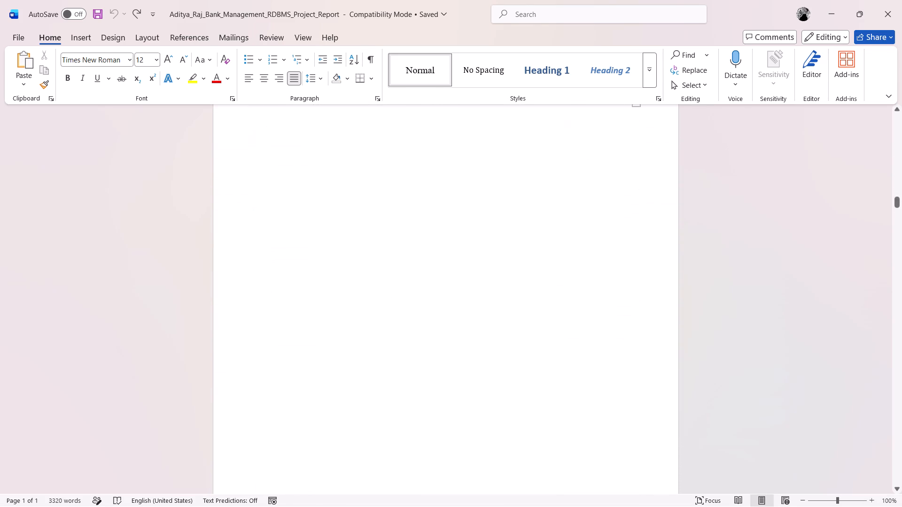
scroll(393, 378, "down", 15)
scroll(390, 379, "down", 9)
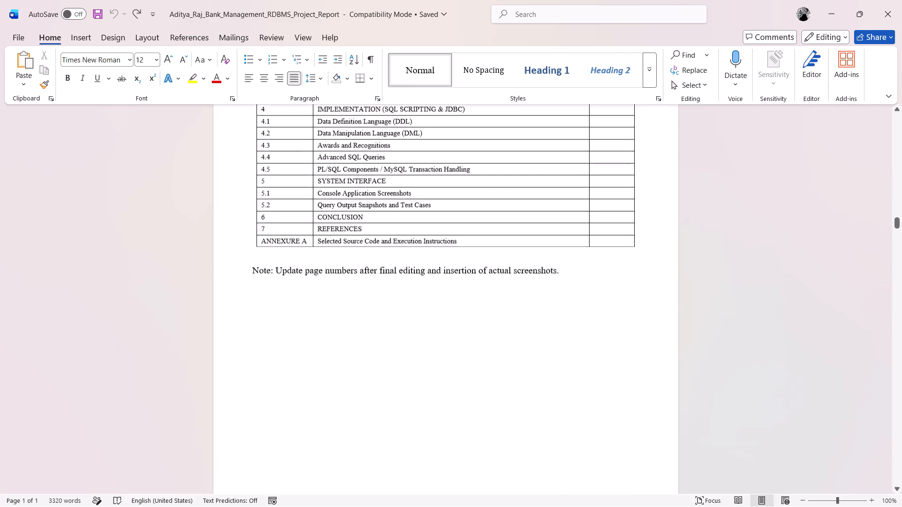
scroll(389, 379, "down", 18)
left_click_drag(898, 243, 898, 251)
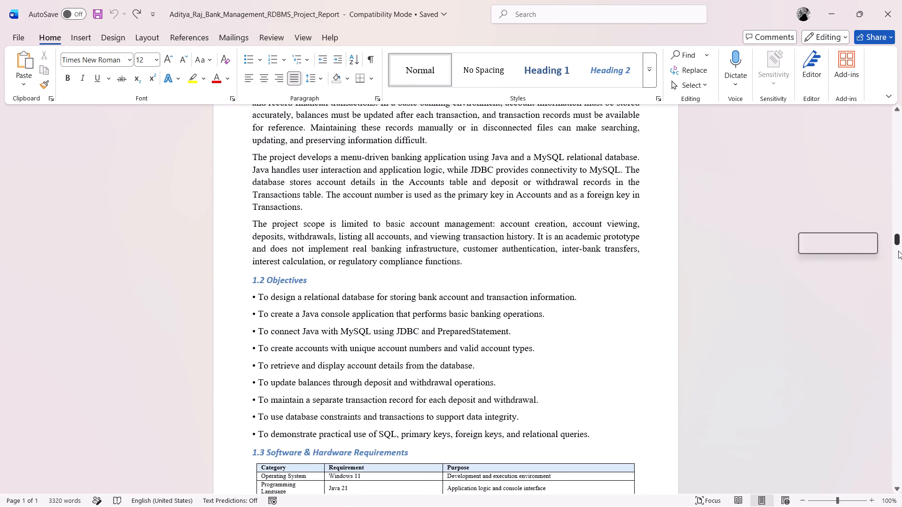
left_click_drag(898, 251, 901, 489)
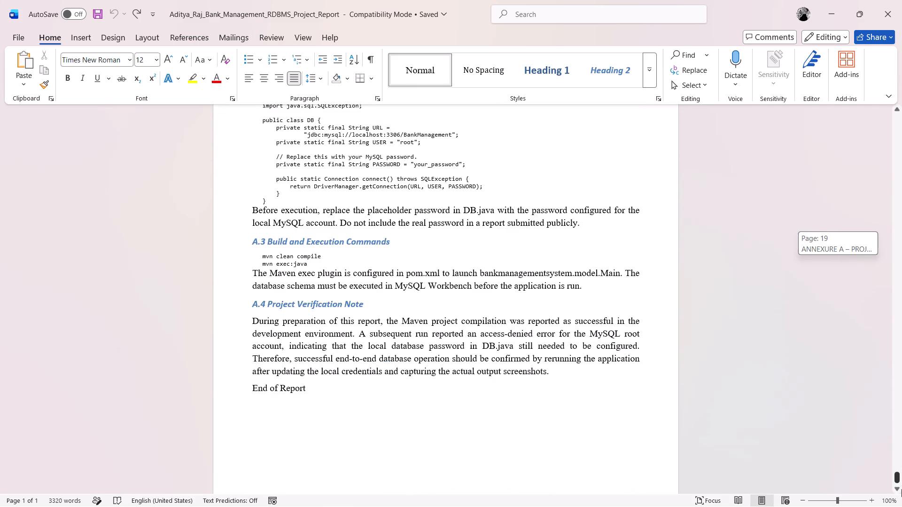
left_click_drag(901, 489, 895, 484)
Review the closing sections backward from Annexure A through the references, conclusion and system interface pages.
scroll(502, 340, "up", 7)
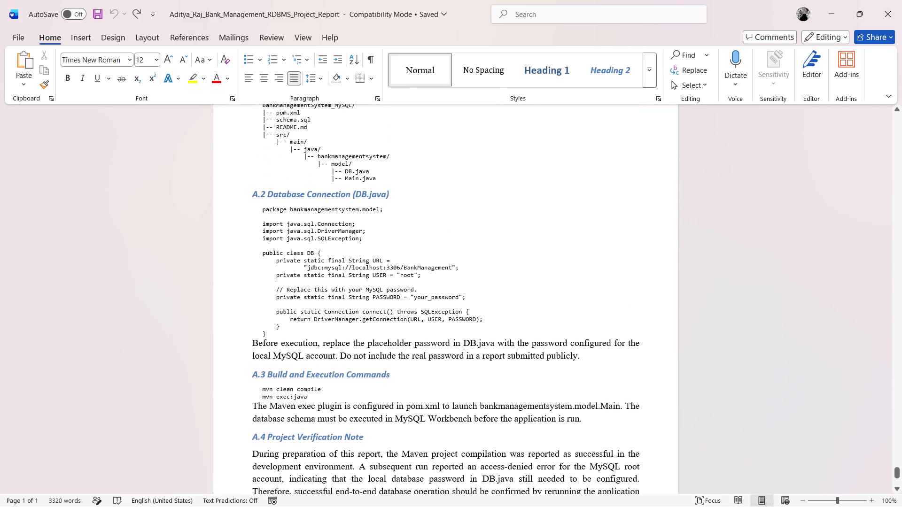
scroll(495, 334, "up", 12)
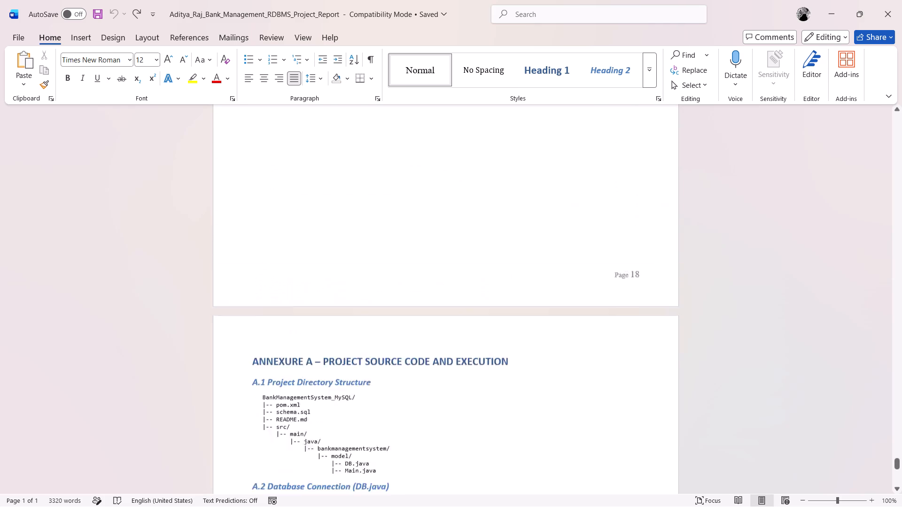
scroll(479, 326, "up", 18)
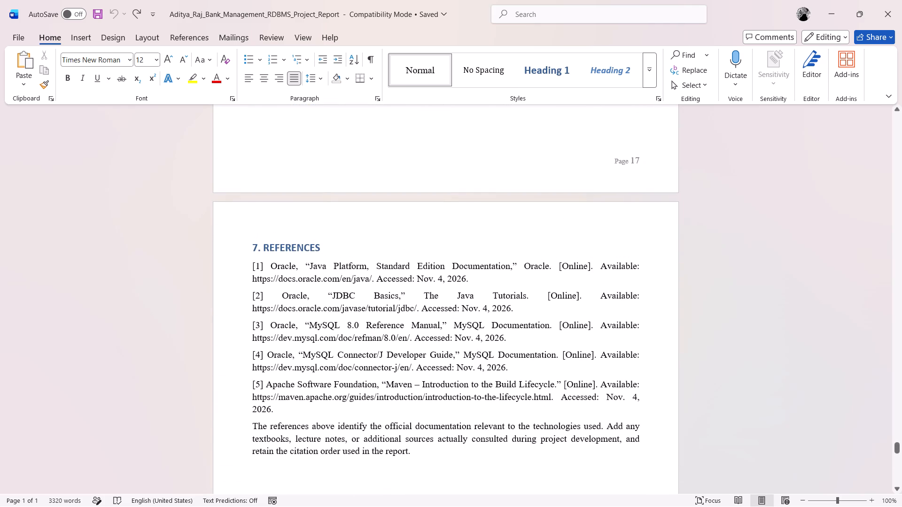
scroll(400, 318, "up", 19)
scroll(413, 311, "up", 2)
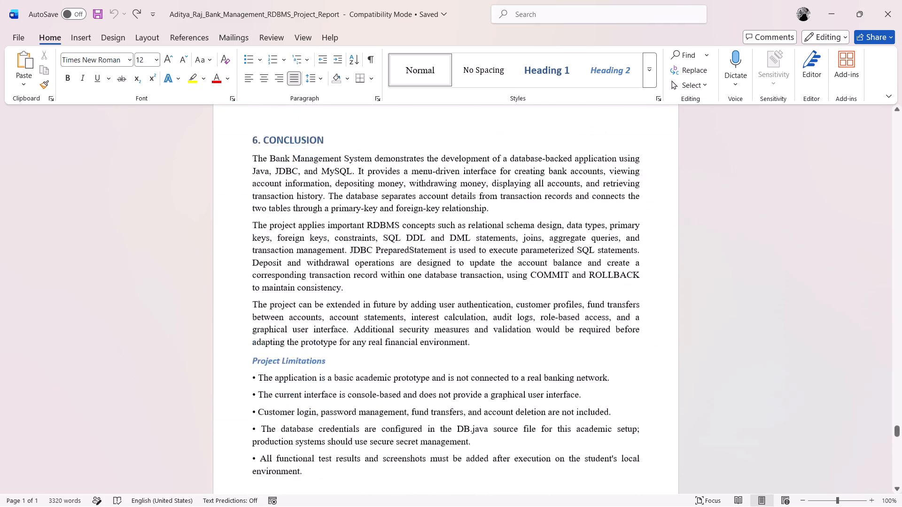
scroll(413, 311, "up", 2)
scroll(411, 306, "up", 19)
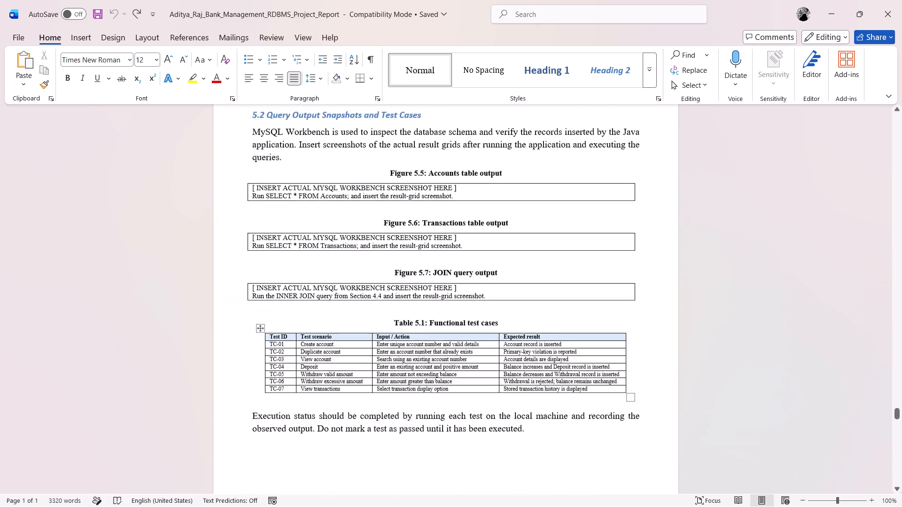
scroll(410, 308, "up", 12)
scroll(409, 309, "down", 7)
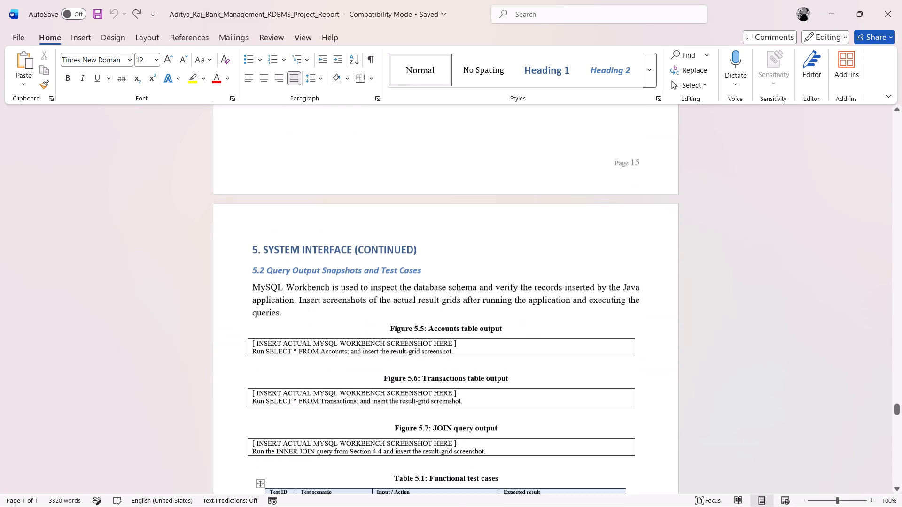
scroll(409, 309, "down", 2)
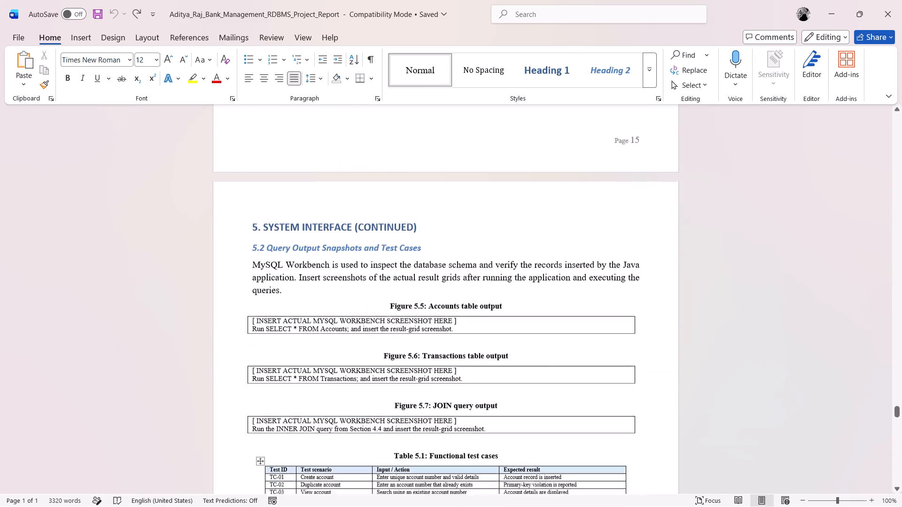
scroll(409, 309, "down", 11)
scroll(409, 306, "up", 12)
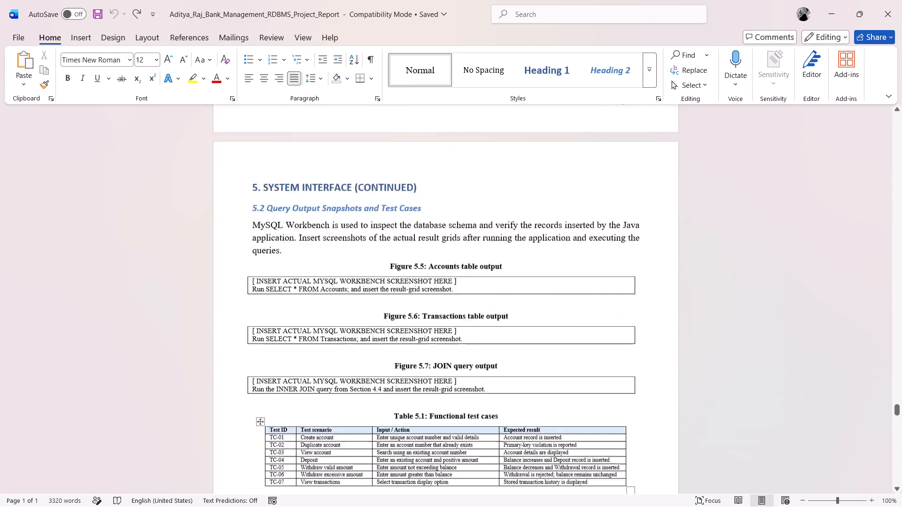
scroll(409, 306, "up", 20)
scroll(413, 297, "up", 14)
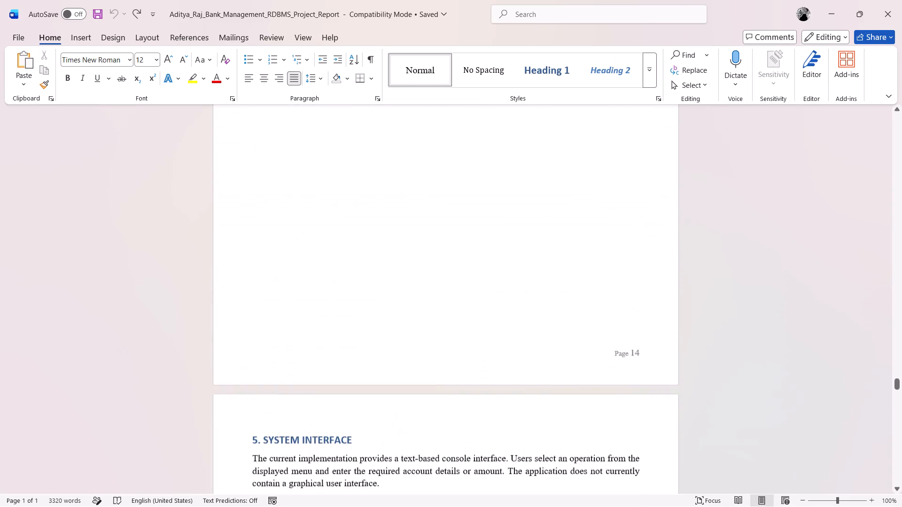
Review the earlier sections backward from the SQL implementation through normalization, database design and introduction to the table of contents.
scroll(411, 296, "up", 17)
scroll(411, 299, "up", 13)
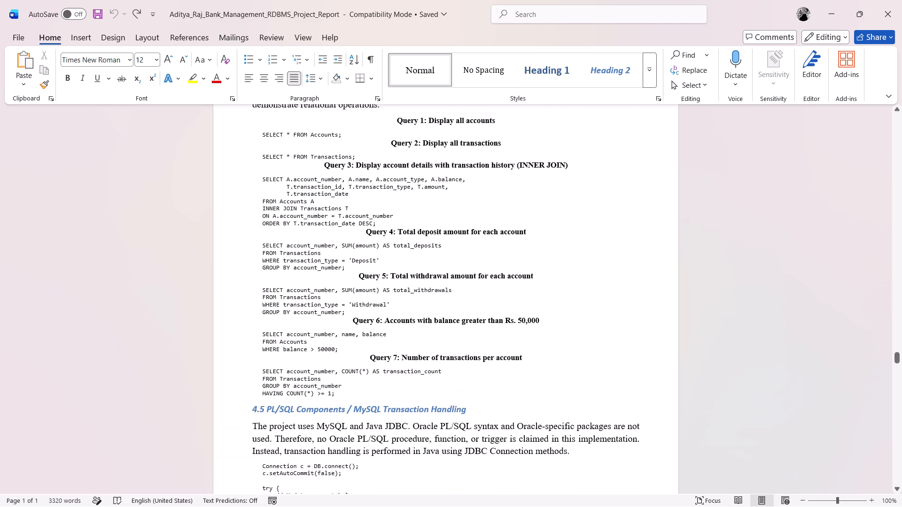
scroll(414, 322, "up", 6)
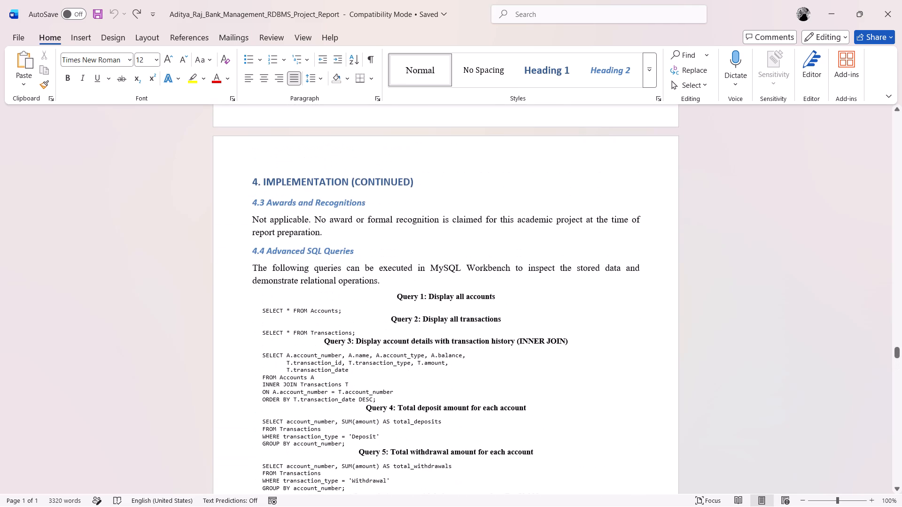
scroll(426, 305, "up", 13)
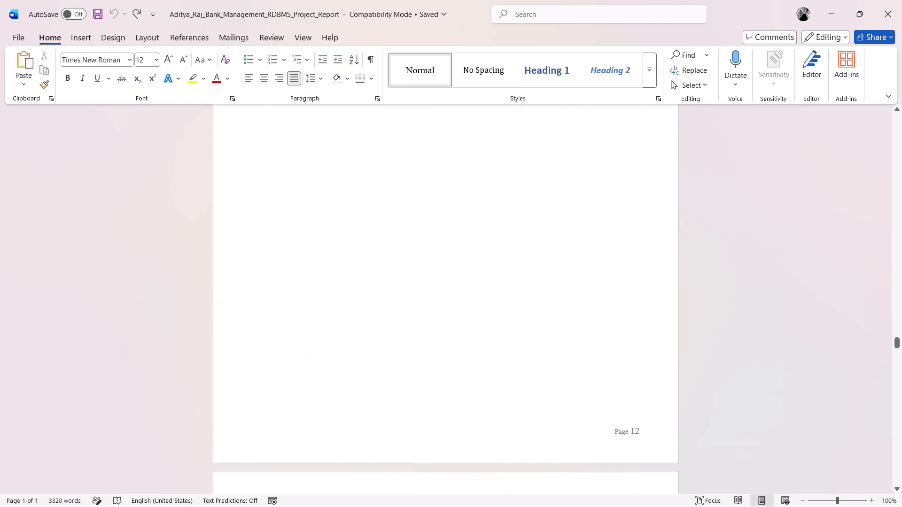
scroll(424, 300, "up", 17)
scroll(426, 299, "up", 4)
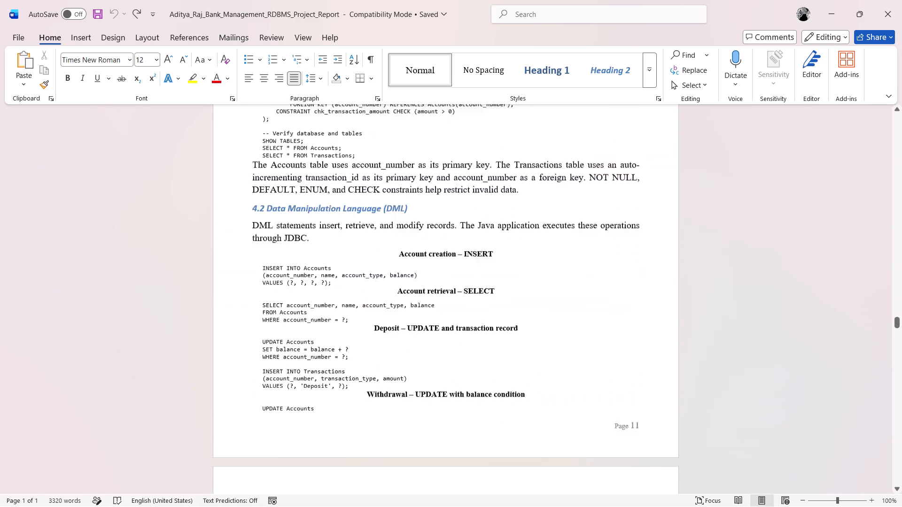
scroll(425, 299, "up", 20)
scroll(425, 299, "up", 18)
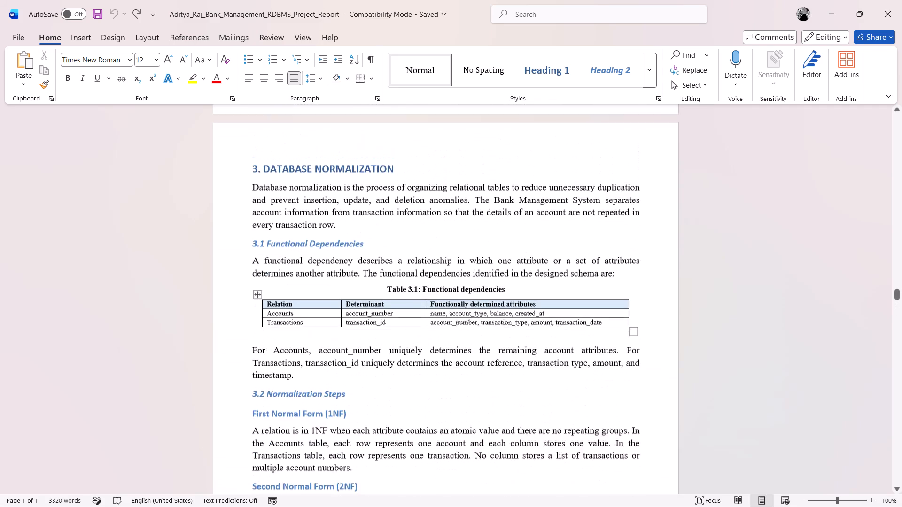
scroll(422, 301, "up", 18)
scroll(419, 299, "up", 13)
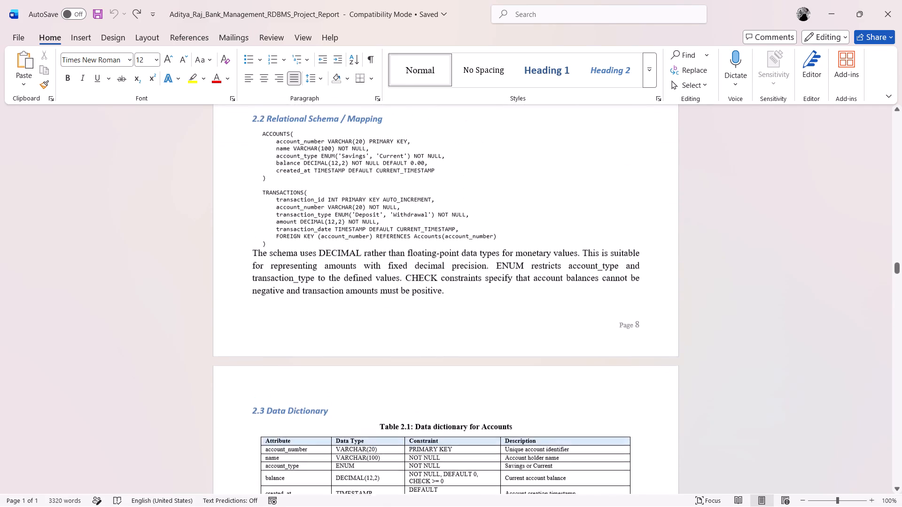
scroll(419, 296, "up", 20)
scroll(419, 296, "up", 15)
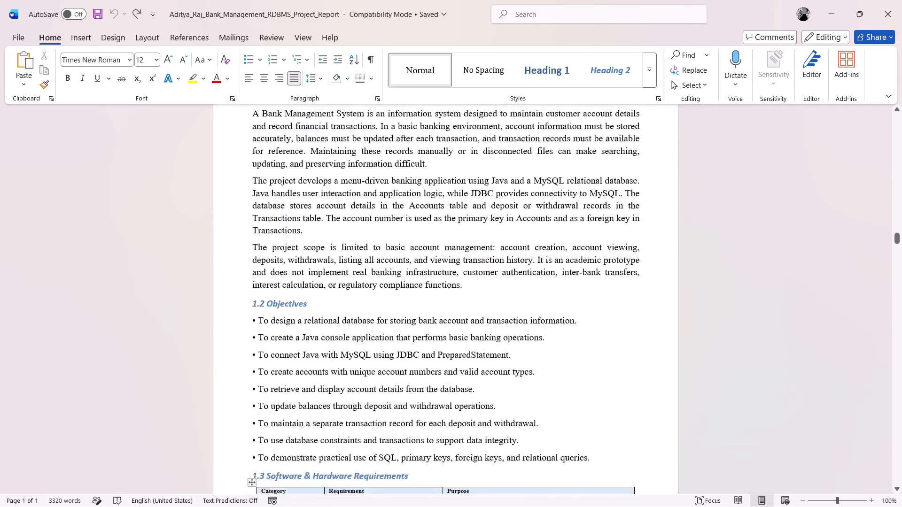
scroll(419, 330, "up", 7)
scroll(419, 330, "down", 1)
scroll(419, 330, "up", 12)
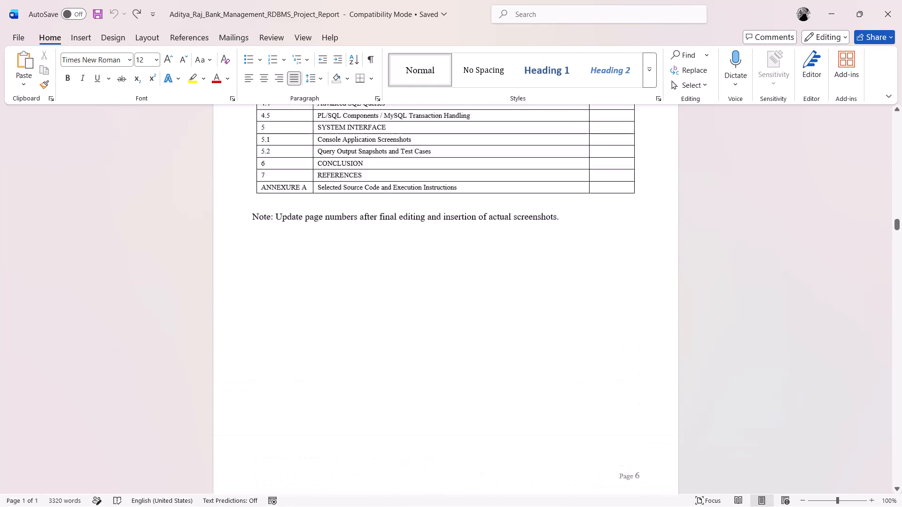
scroll(419, 330, "up", 12)
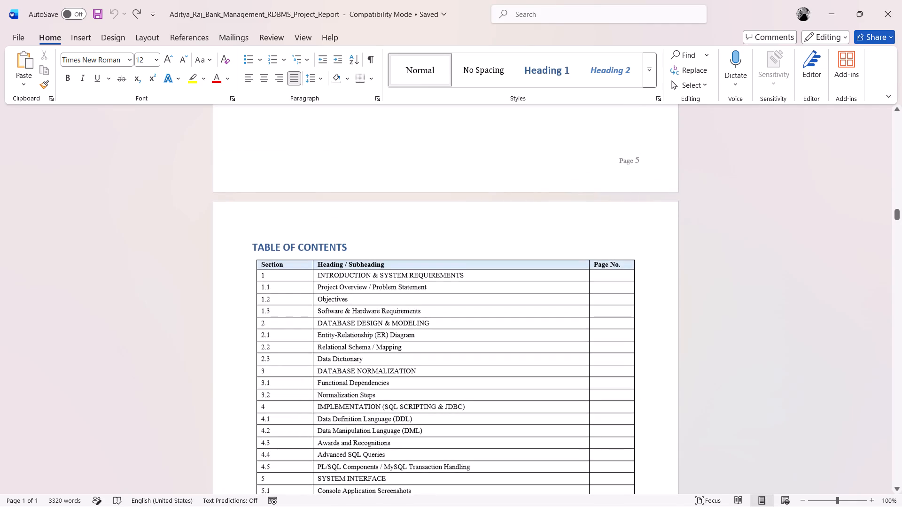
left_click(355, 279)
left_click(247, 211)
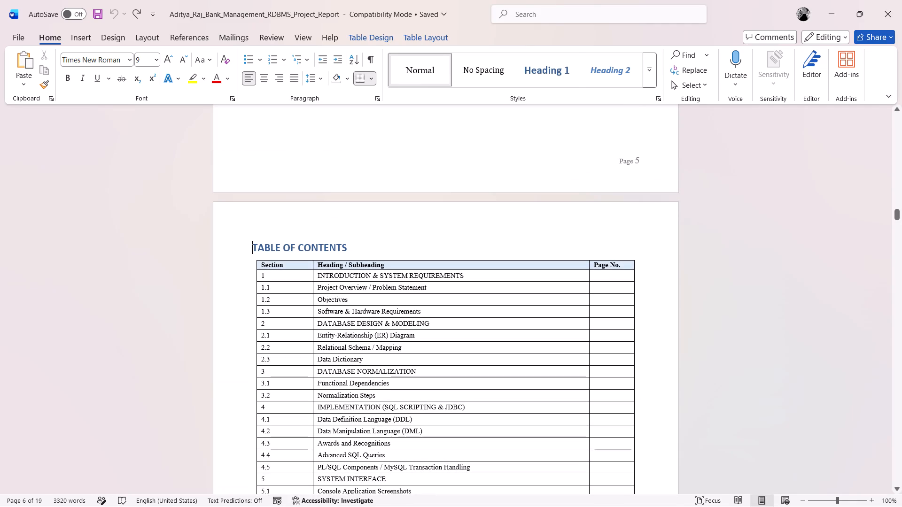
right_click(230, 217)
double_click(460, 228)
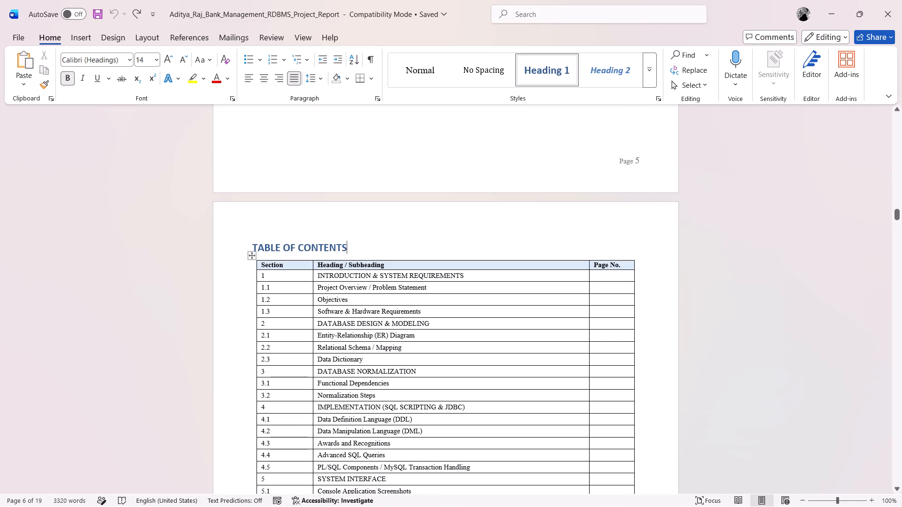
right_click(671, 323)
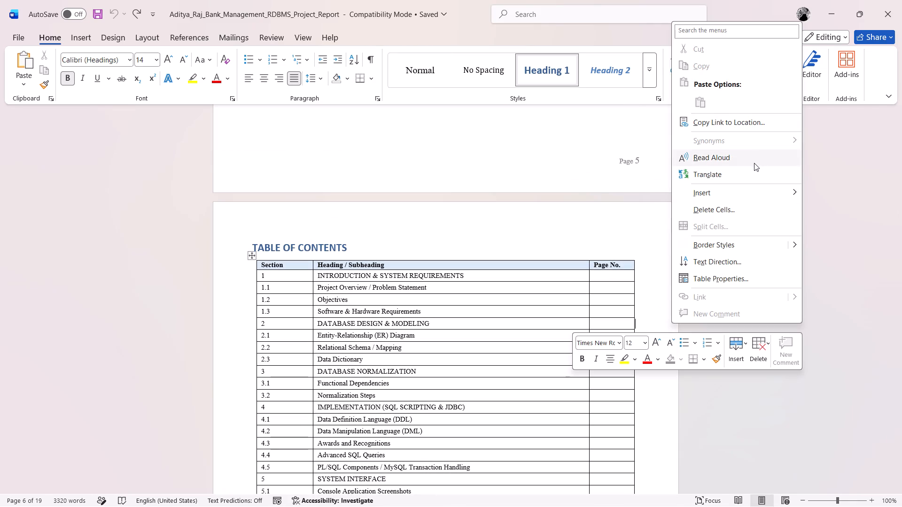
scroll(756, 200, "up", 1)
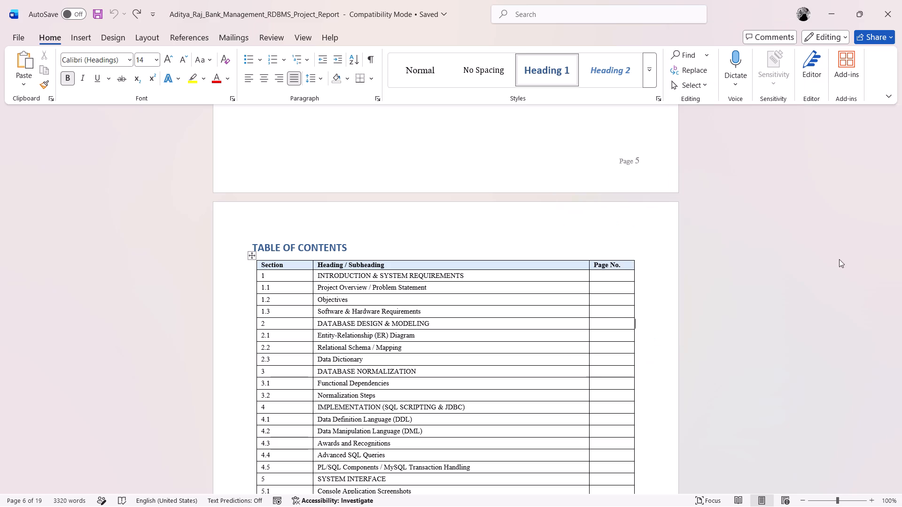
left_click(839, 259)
Compare the report's abstract page with the cover, certificate and abstract pages of the CSC2131 format document.
scroll(405, 304, "up", 20)
scroll(405, 304, "up", 9)
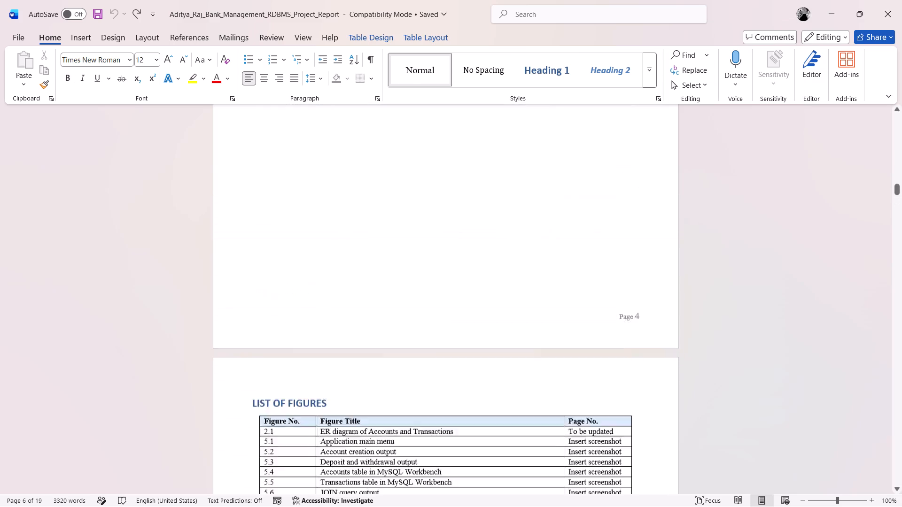
scroll(387, 275, "up", 20)
scroll(387, 275, "up", 16)
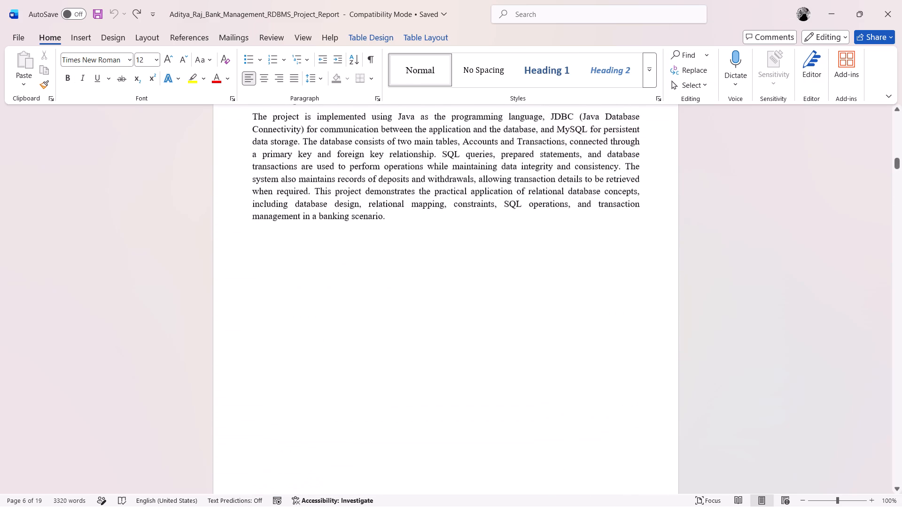
scroll(341, 257, "up", 10)
scroll(331, 256, "down", 7)
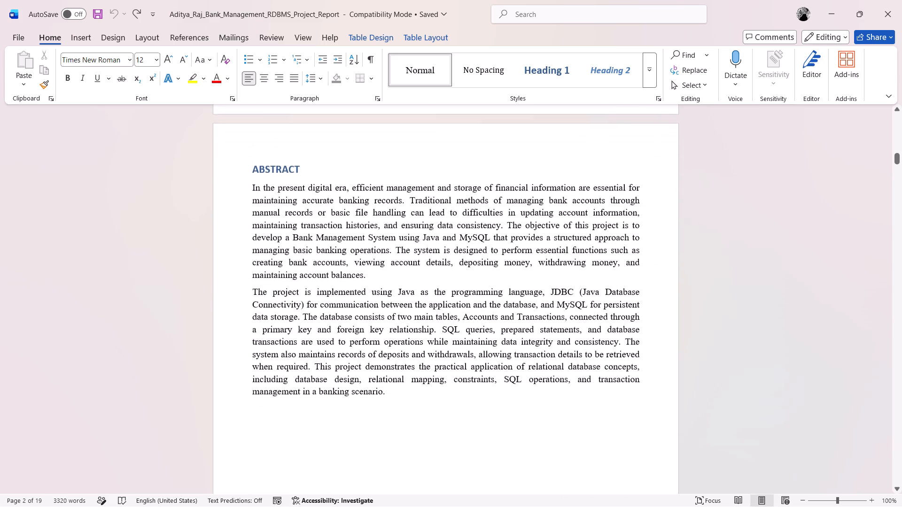
key("alt+Tab")
left_click(582, 253)
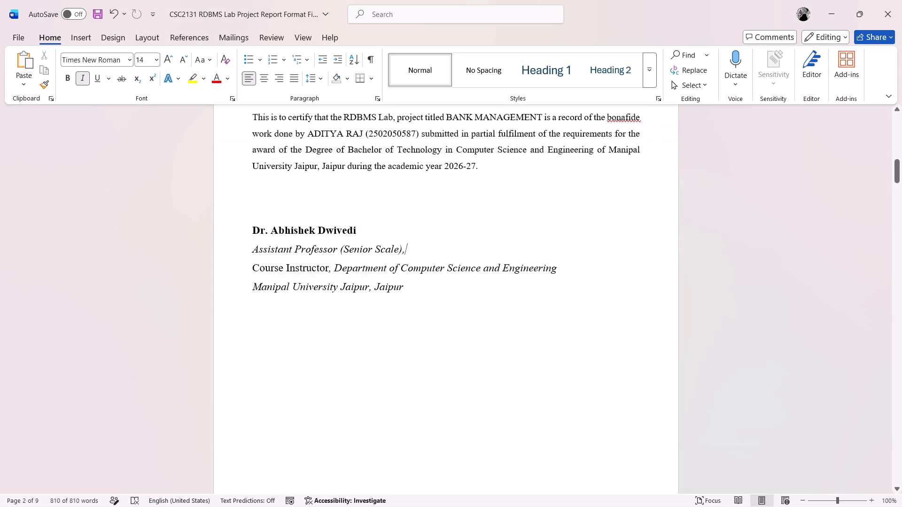
scroll(559, 284, "up", 14)
scroll(310, 299, "up", 11)
scroll(307, 293, "down", 8)
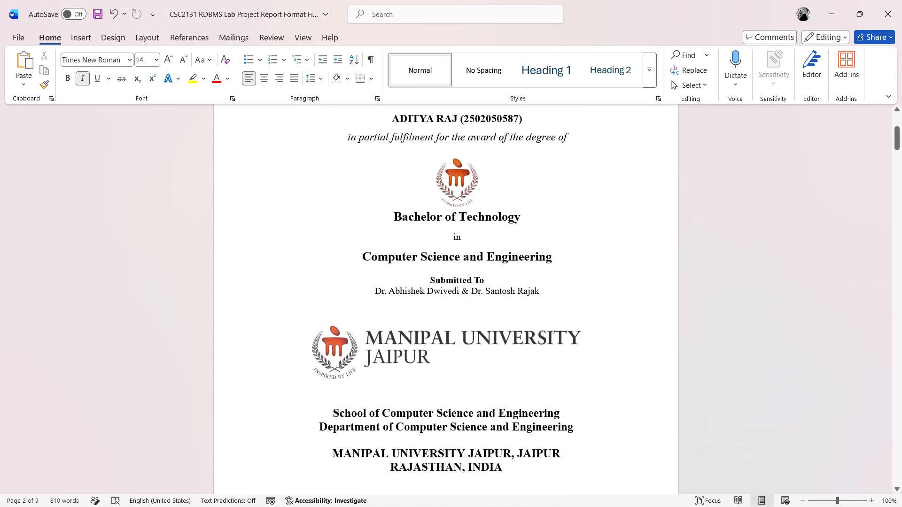
scroll(306, 292, "down", 19)
scroll(302, 291, "up", 1)
scroll(302, 290, "down", 20)
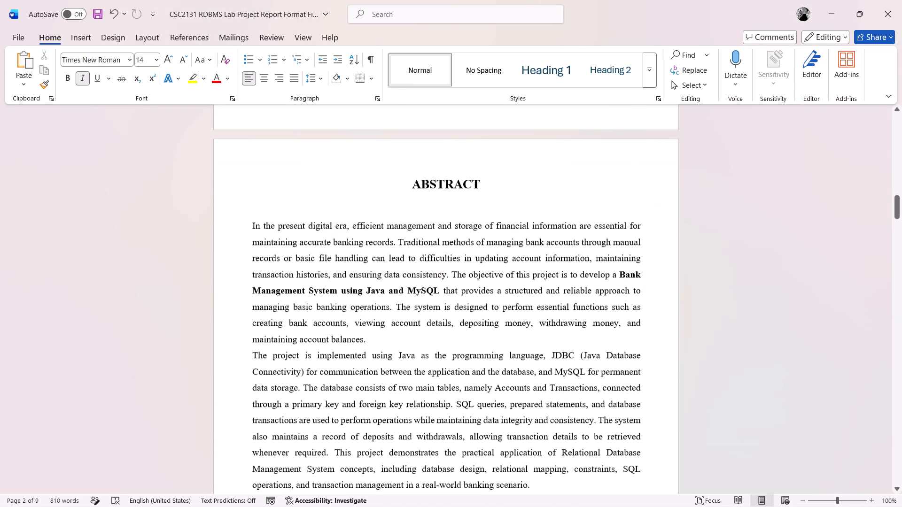
scroll(300, 287, "down", 3)
key("alt+Tab")
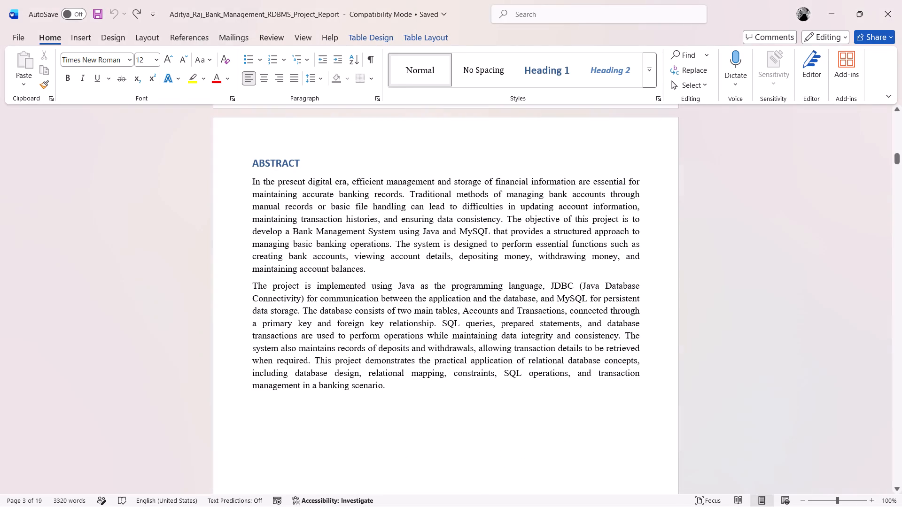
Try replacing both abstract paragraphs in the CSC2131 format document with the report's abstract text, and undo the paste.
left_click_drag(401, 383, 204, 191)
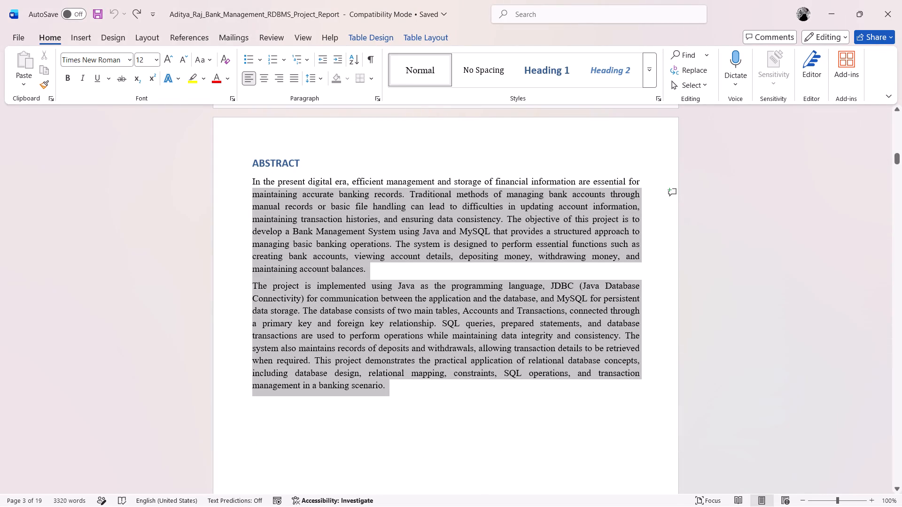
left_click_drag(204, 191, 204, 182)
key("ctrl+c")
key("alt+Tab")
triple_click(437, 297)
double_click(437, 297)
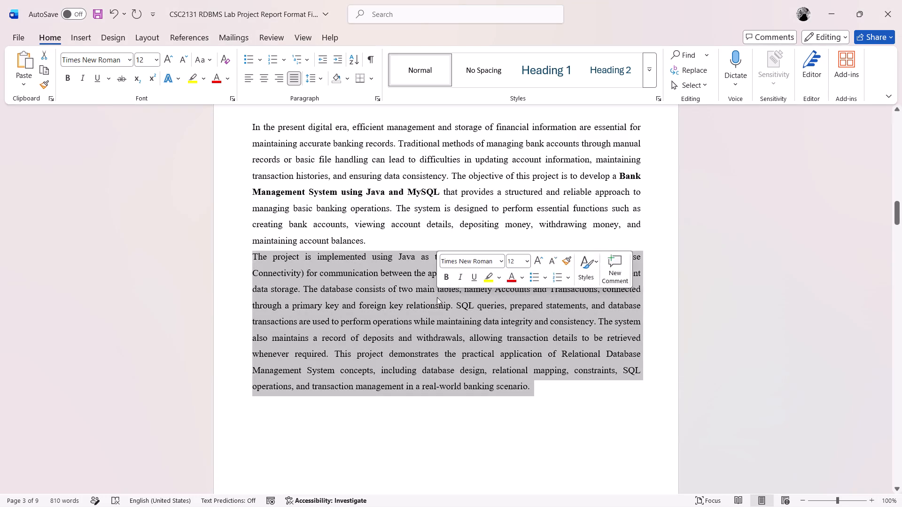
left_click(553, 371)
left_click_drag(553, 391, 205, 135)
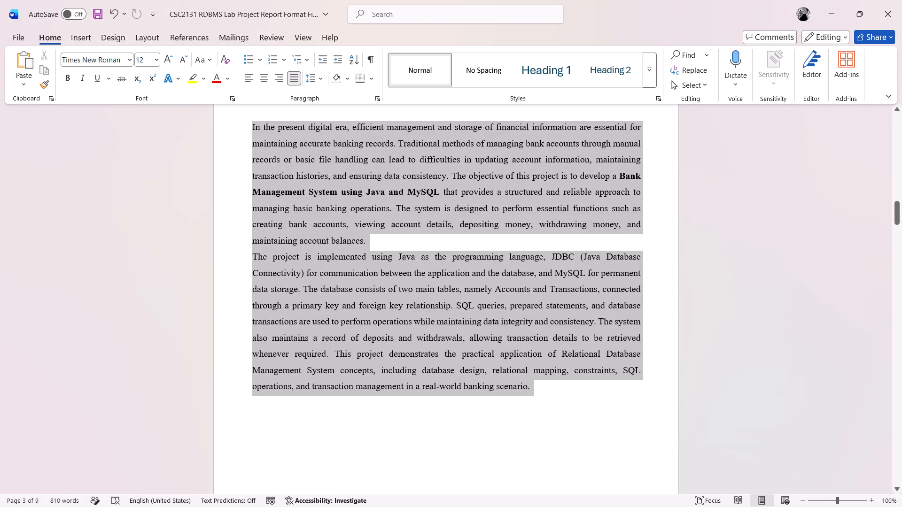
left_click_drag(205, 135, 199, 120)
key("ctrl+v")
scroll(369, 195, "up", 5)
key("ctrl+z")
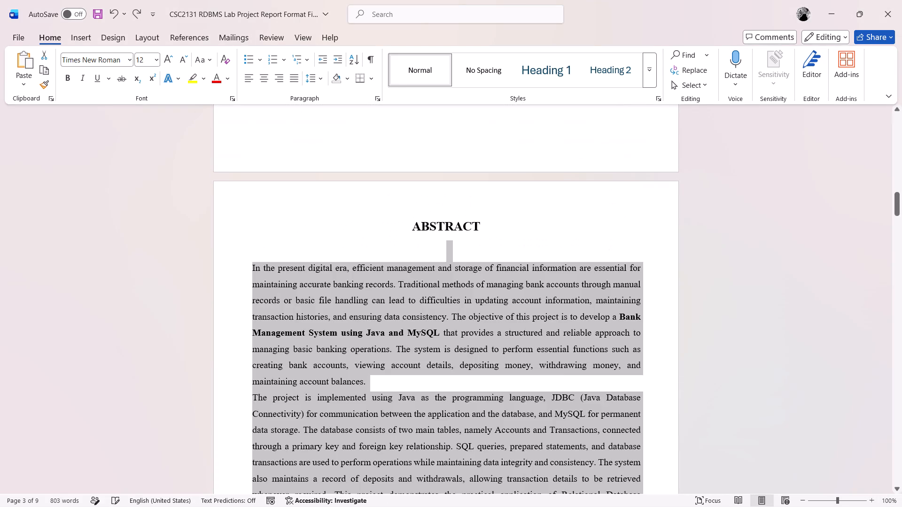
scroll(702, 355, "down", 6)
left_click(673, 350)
Copy the report's List of Tables table and paste it below the empty List of Tables table in the format document.
scroll(669, 347, "down", 18)
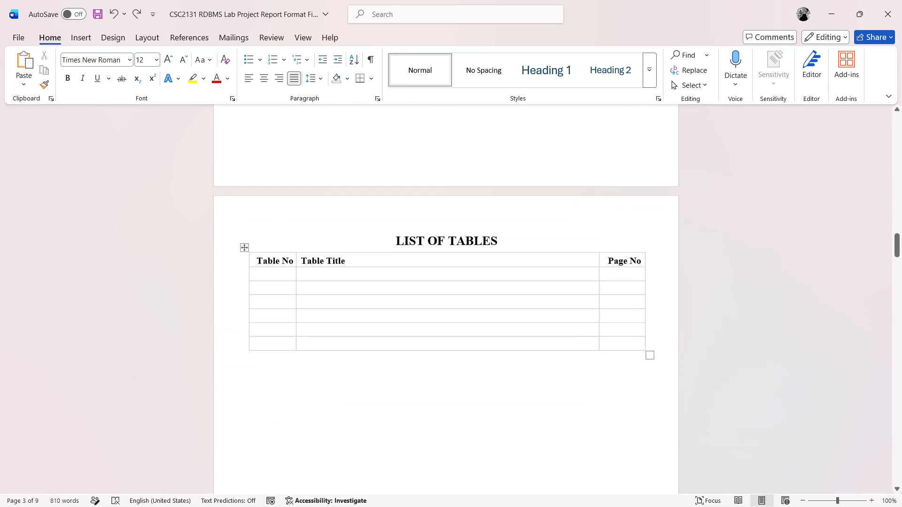
scroll(468, 308, "down", 1)
key("alt+Tab")
scroll(439, 285, "down", 17)
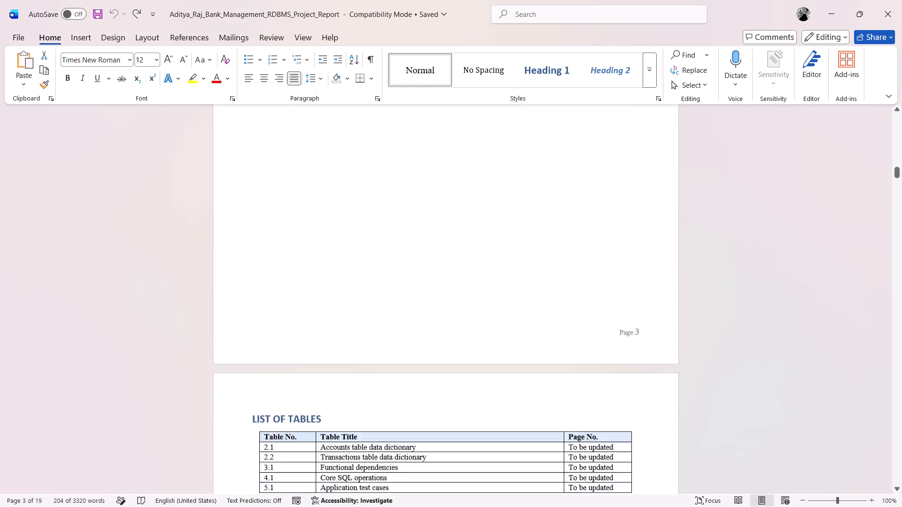
scroll(431, 286, "down", 7)
left_click(390, 223)
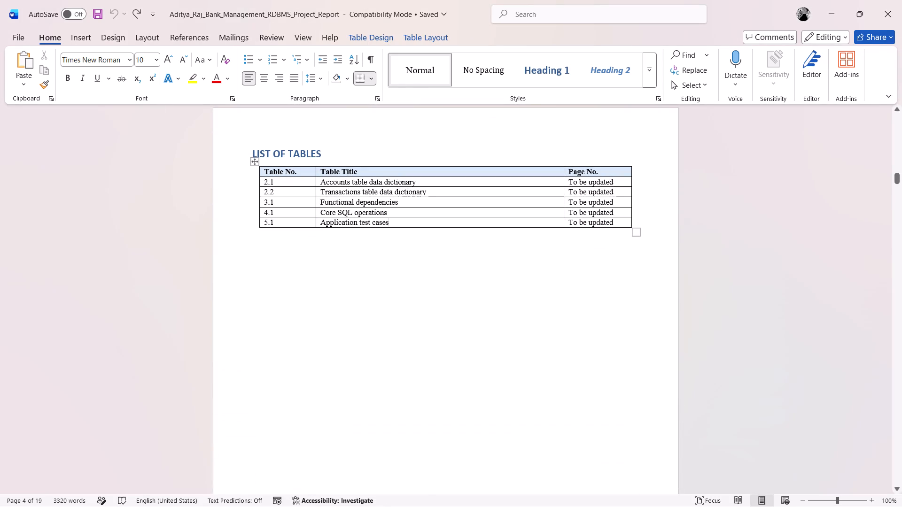
right_click(415, 192)
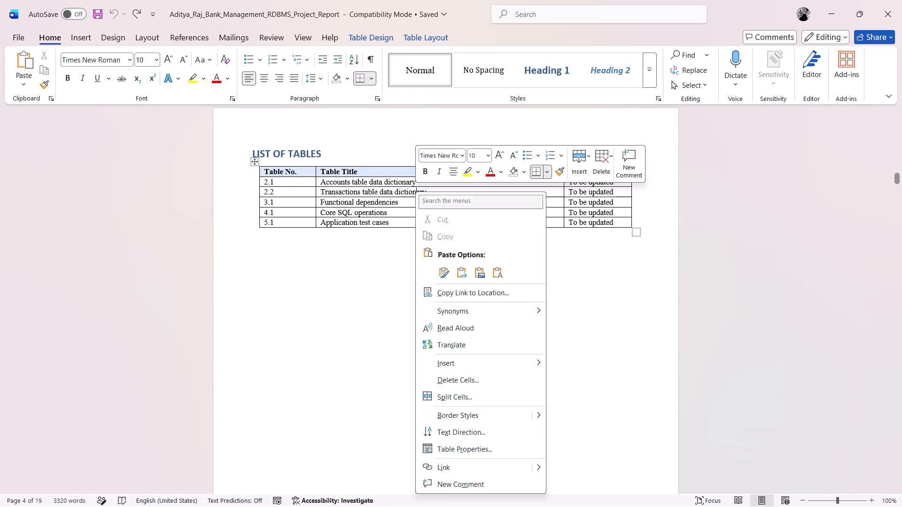
double_click(604, 212)
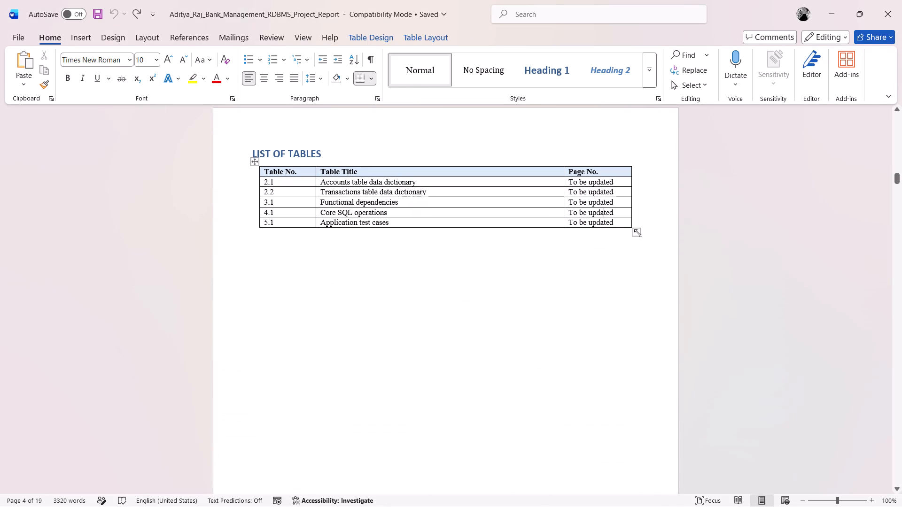
right_click(637, 233)
double_click(668, 283)
key("alt+Tab")
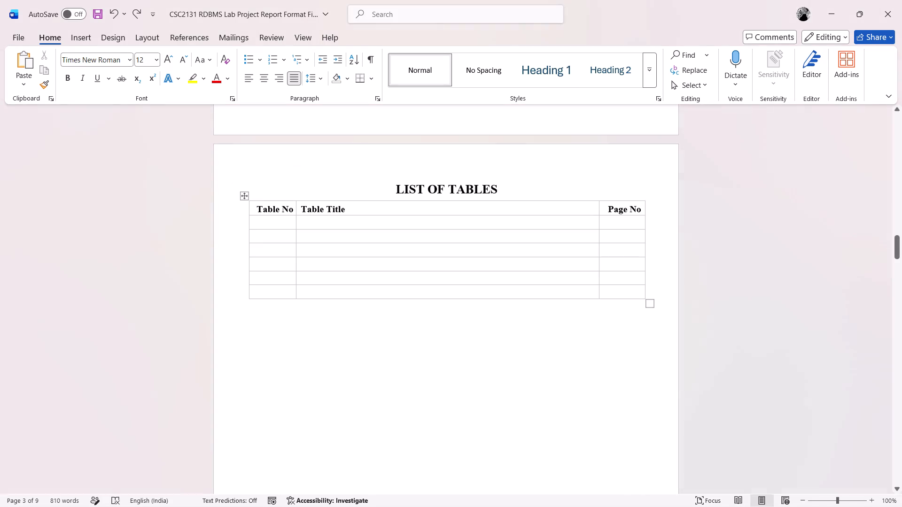
left_click(471, 344)
key("ctrl+v")
Delete the format document's empty table under the LIST OF TABLES heading, keeping the pasted table.
double_click(403, 278)
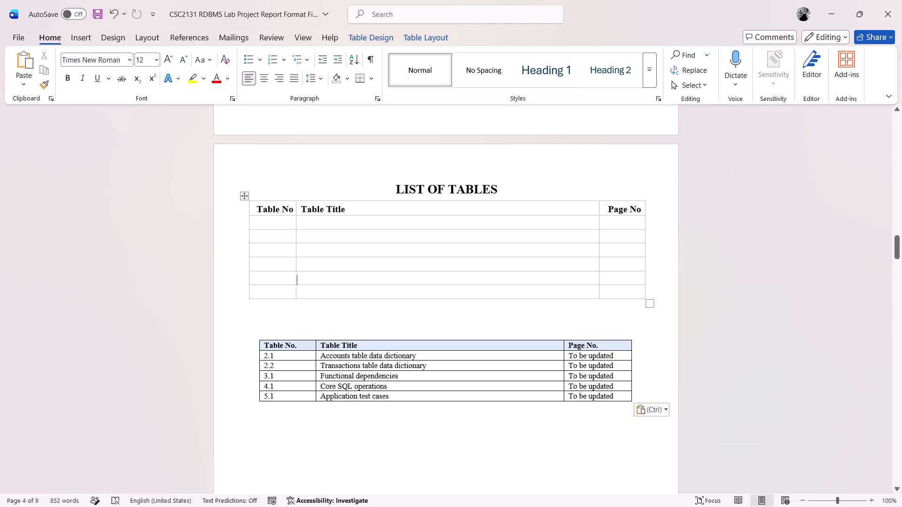
right_click(650, 302)
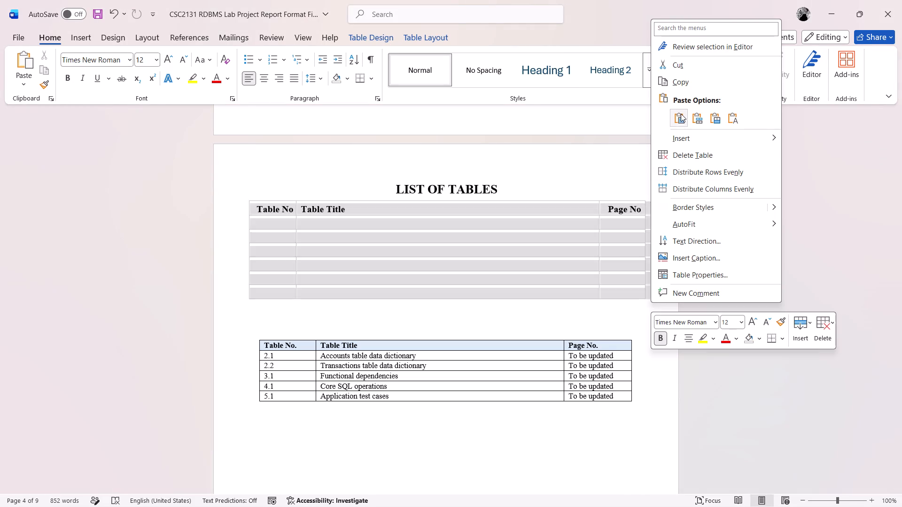
key("Delete")
double_click(656, 246)
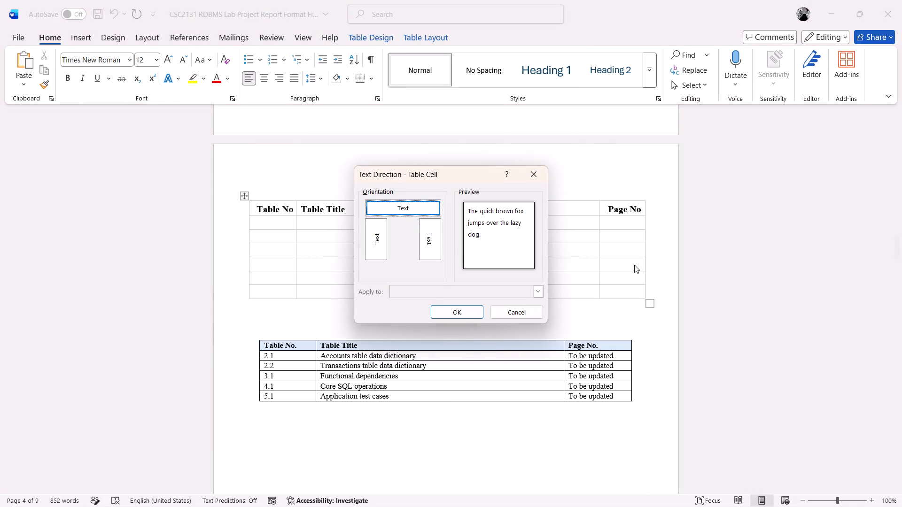
double_click(542, 314)
double_click(596, 280)
key("Delete")
double_click(652, 305)
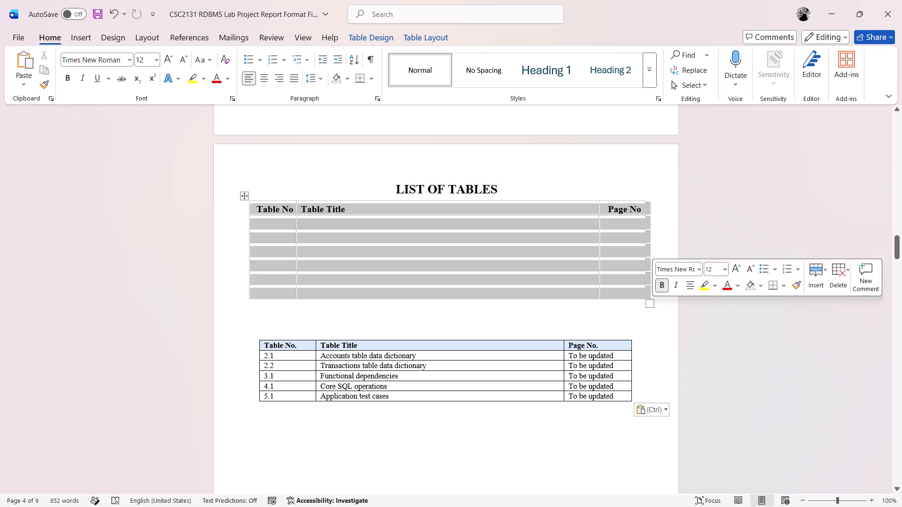
key("Delete")
double_click(651, 305)
right_click(651, 305)
key("BackSpace")
double_click(651, 305)
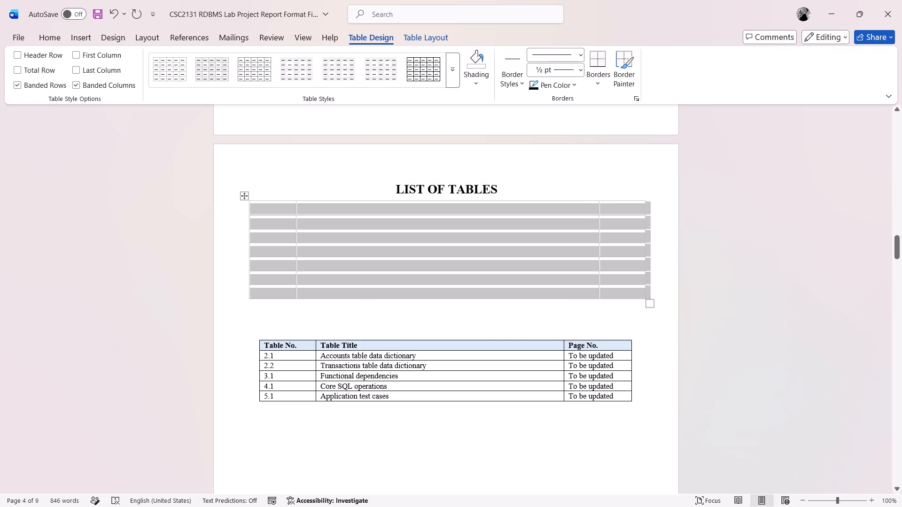
key("BackSpace")
Enlarge the pasted List of Tables table to be wider with taller rows, extending slightly past the text margins.
double_click(471, 272)
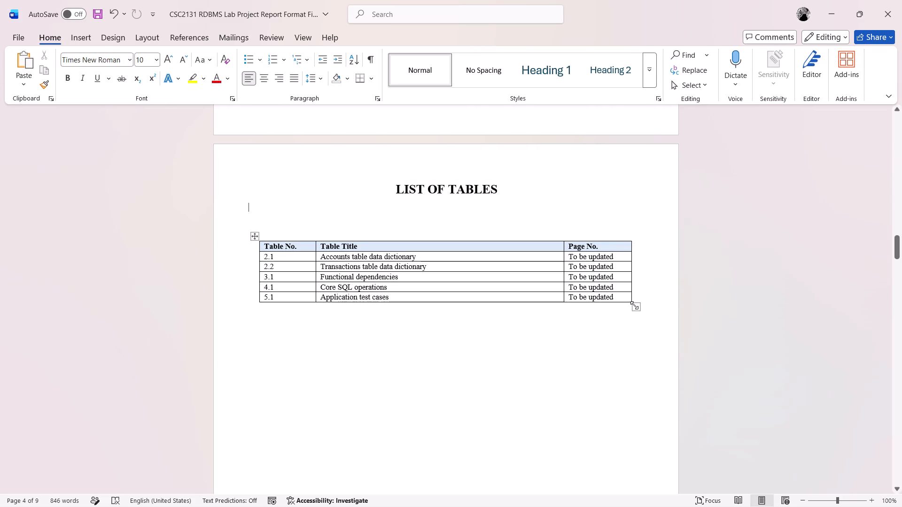
left_click_drag(634, 305, 655, 324)
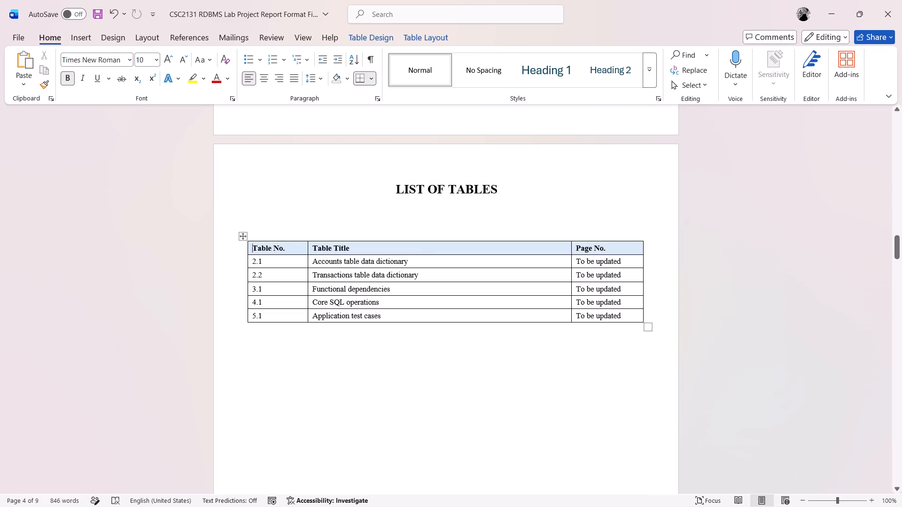
left_click_drag(650, 328, 665, 338)
left_click(665, 338)
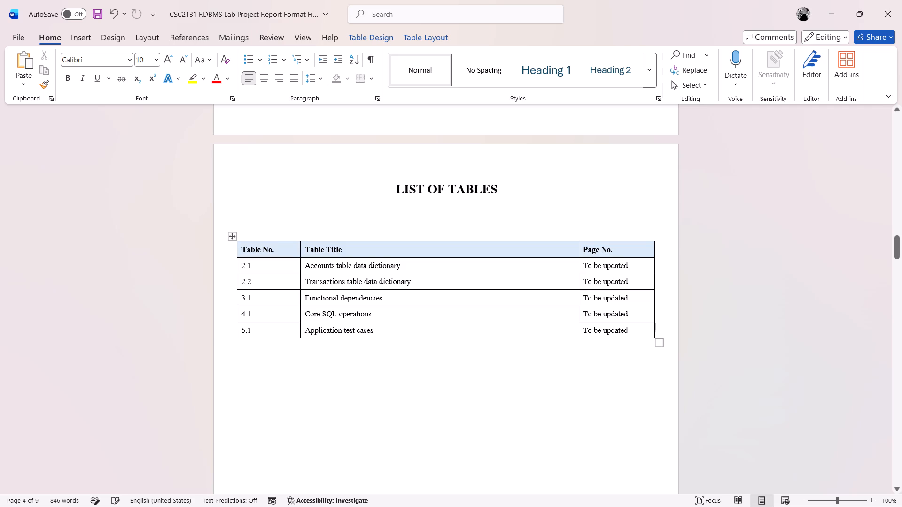
Remove the blank lines between the LIST OF TABLES heading and the pasted table.
left_click_drag(411, 254, 412, 244)
double_click(414, 231)
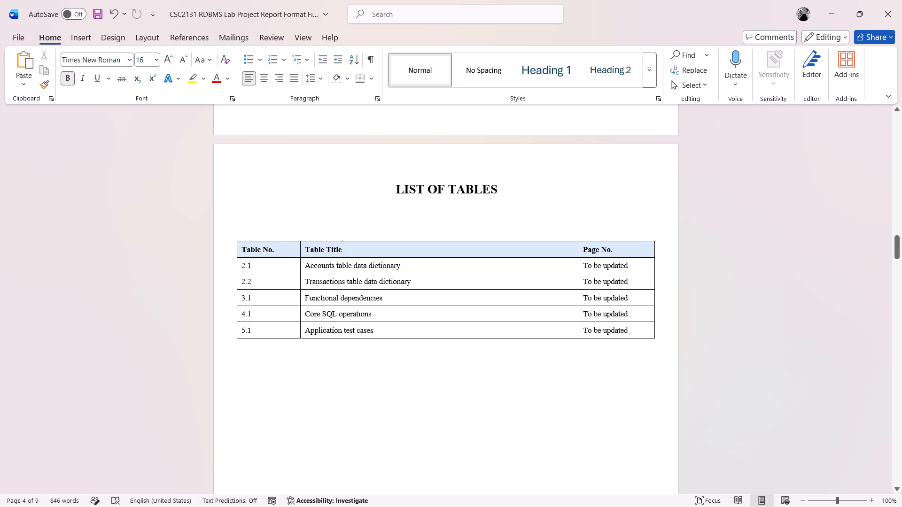
key("BackSpace")
key("BackSpace")
key("BackSpace")
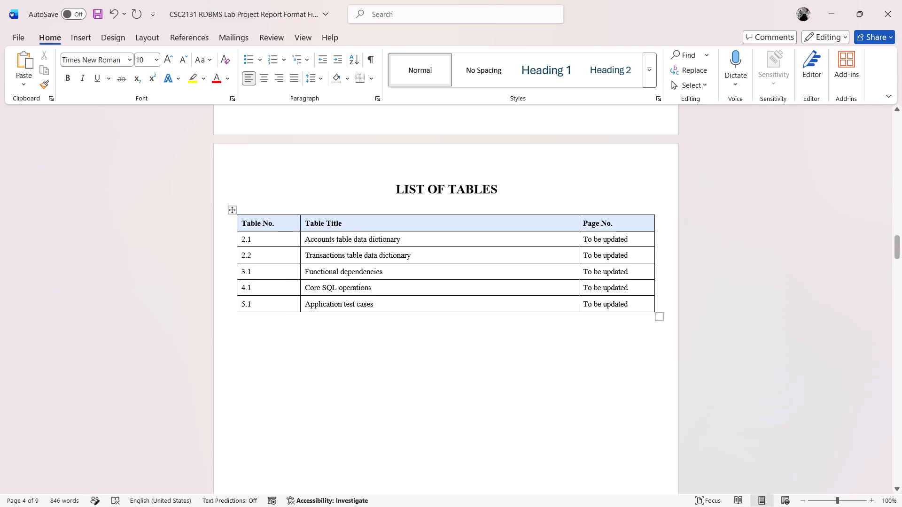
Delete blank lines above the LIST OF FIGURES heading to bring it and its whole table onto the List of Tables page.
scroll(443, 283, "down", 12)
left_click(444, 324)
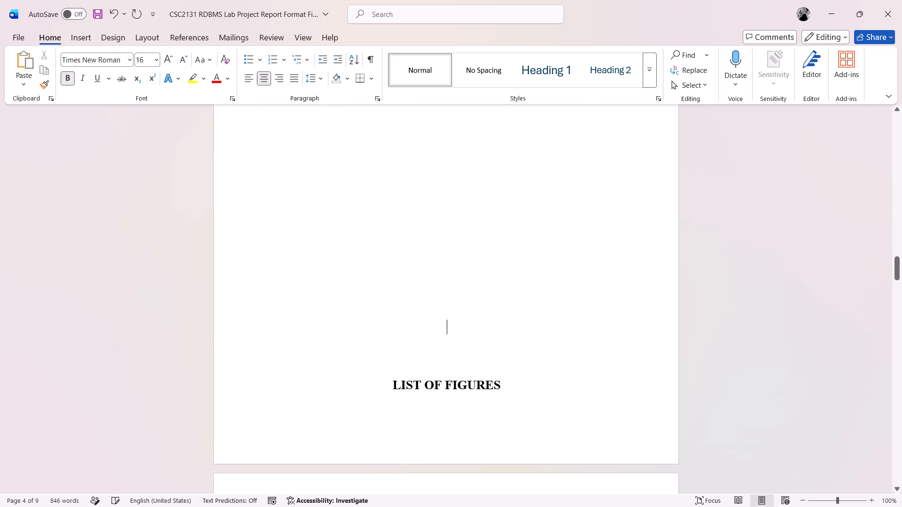
scroll(448, 332, "down", 3)
left_click(459, 284)
key("BackSpace")
key("BackSpace")
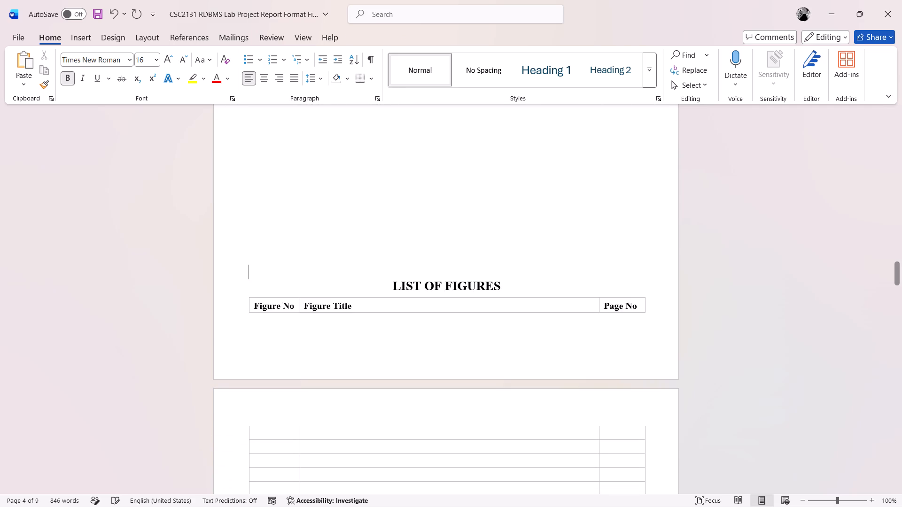
key("BackSpace")
key("BackSpace")
key("BackSpace")
key("BackSpace")
key("BackSpace")
key("BackSpace")
key("BackSpace")
key("BackSpace")
key("BackSpace")
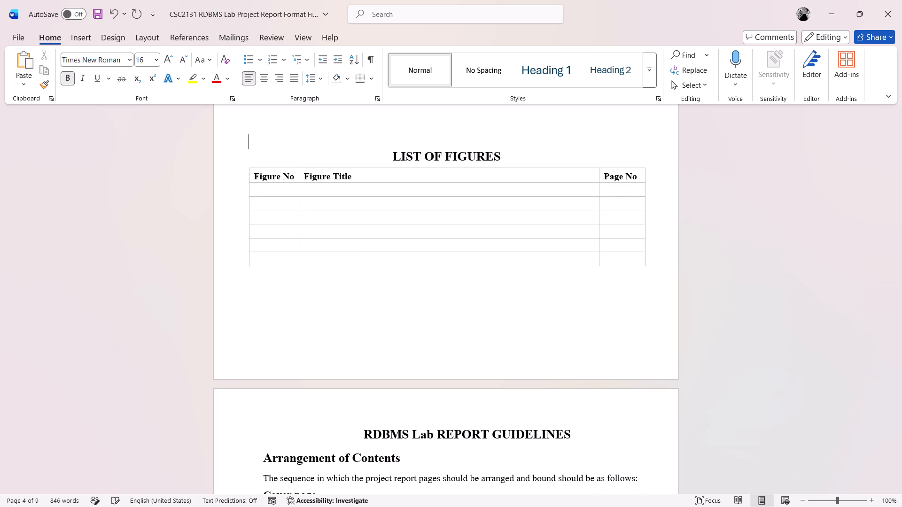
key("BackSpace")
key("BackSpace")
scroll(459, 284, "up", 9)
key("BackSpace")
key("BackSpace")
key("BackSpace")
key("BackSpace")
key("BackSpace")
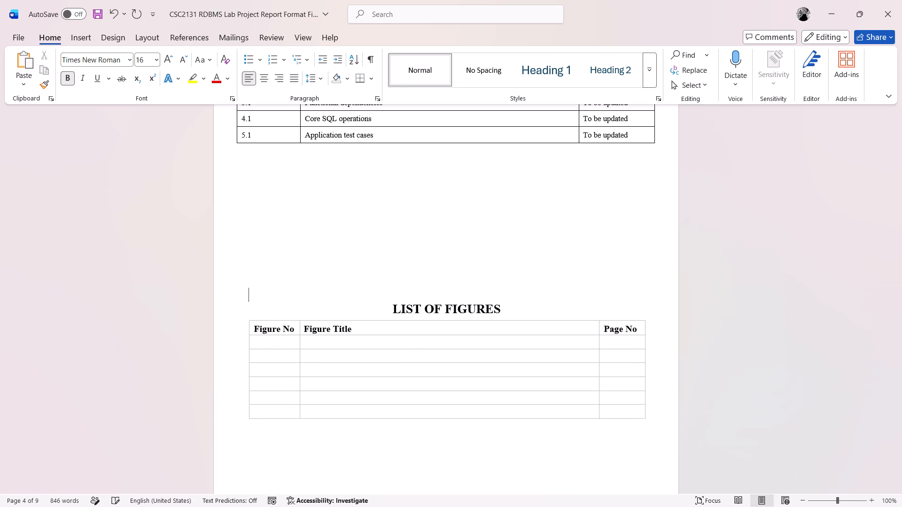
Delete more blank lines above the LIST OF FIGURES heading to move it closer to the List of Tables table.
key("BackSpace")
key("BackSpace")
key("BackSpace")
key("BackSpace")
scroll(459, 284, "up", 7)
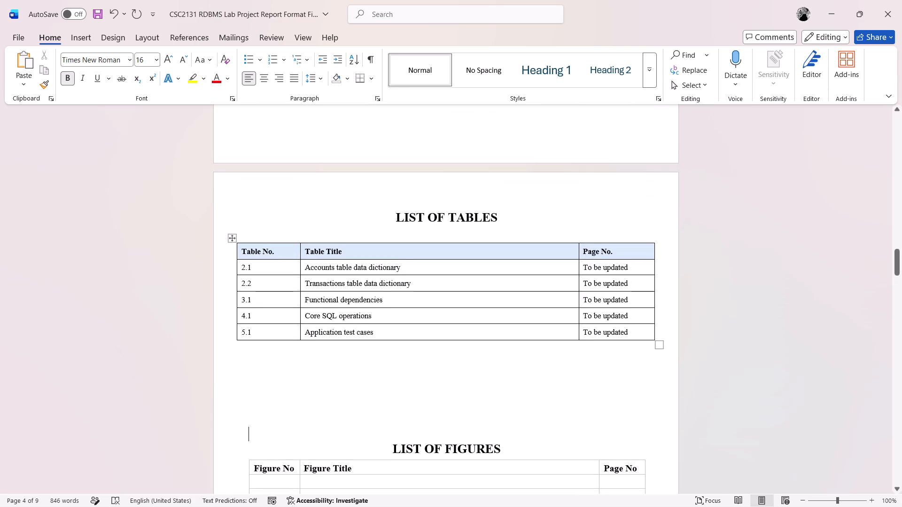
scroll(402, 258, "down", 20)
scroll(402, 258, "down", 3)
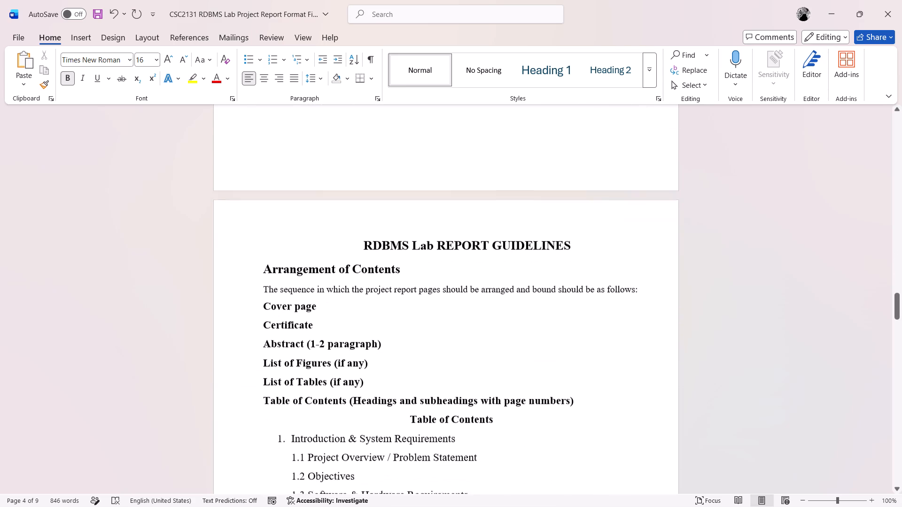
scroll(401, 260, "down", 1)
scroll(401, 260, "up", 17)
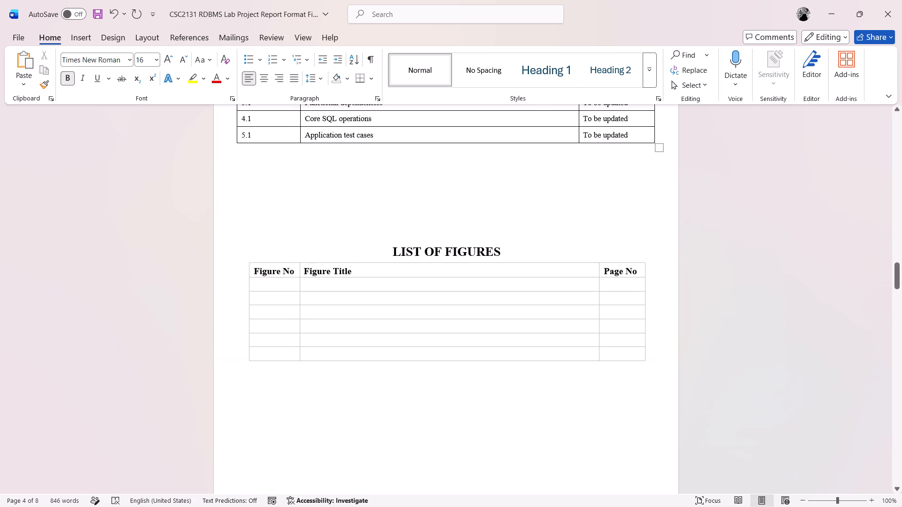
Replace the empty table under LIST OF FIGURES with the List of Figures table copied from the Bank Management project report.
key("alt+Tab")
scroll(401, 258, "down", 20)
scroll(401, 258, "down", 2)
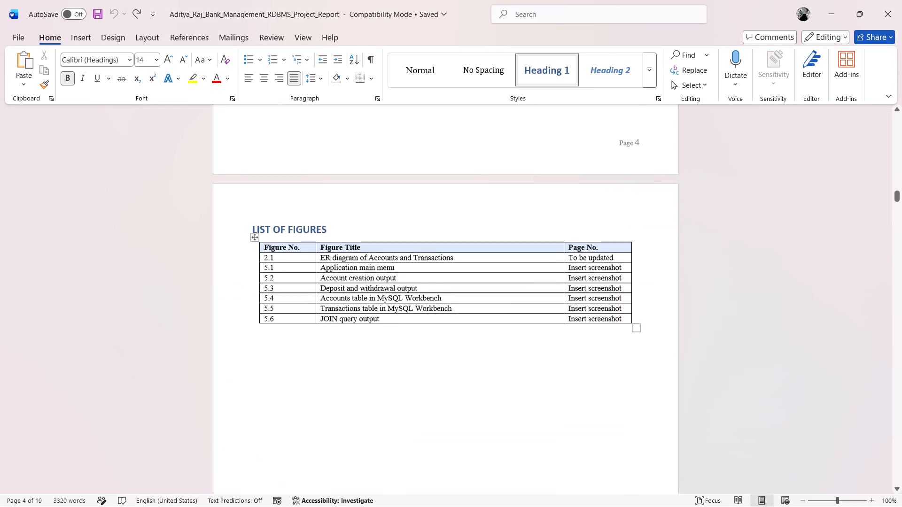
left_click(561, 255)
right_click(635, 298)
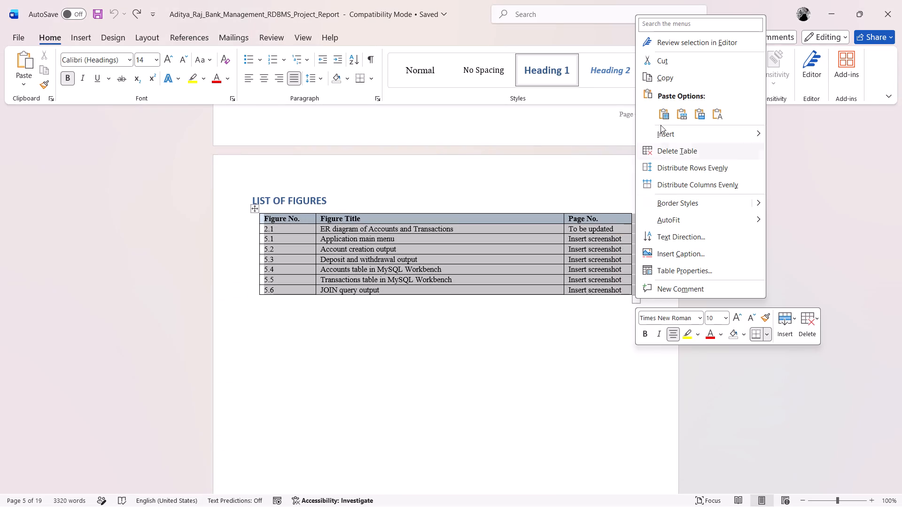
left_click(666, 83)
key("alt+Tab")
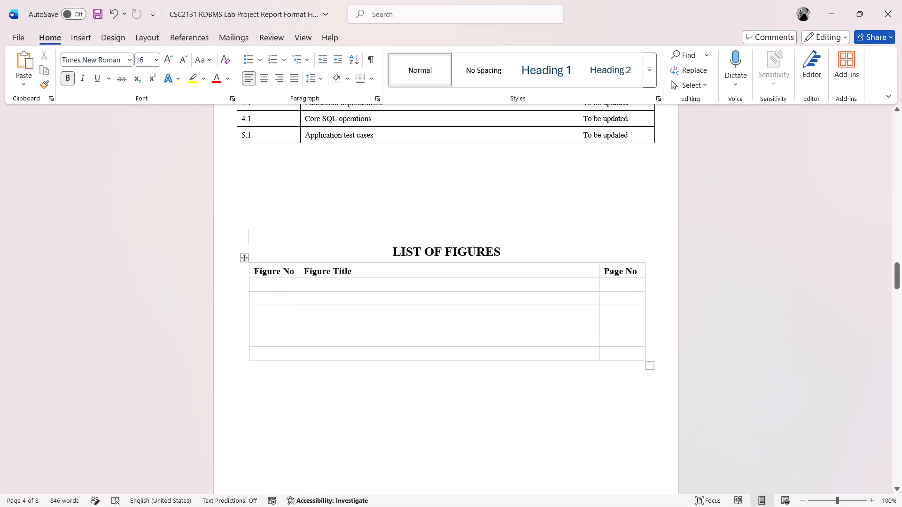
left_click(648, 366)
key("BackSpace")
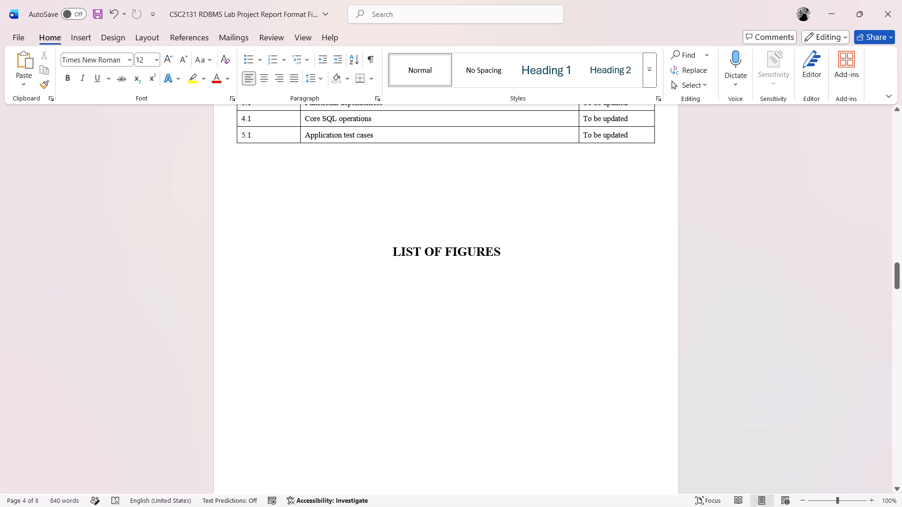
double_click(494, 253)
left_click(508, 336)
key("ctrl+v")
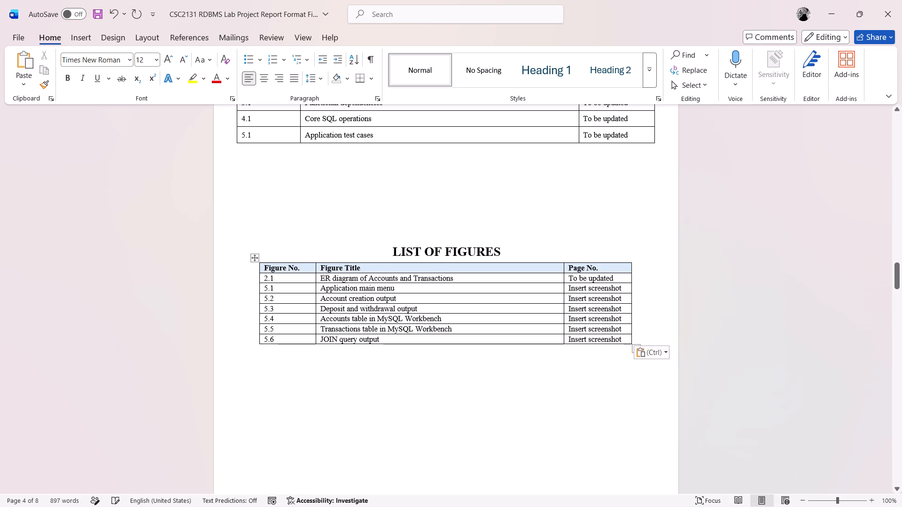
Enlarge the pasted List of Figures table so it is wider and its rows are taller.
left_click(651, 324)
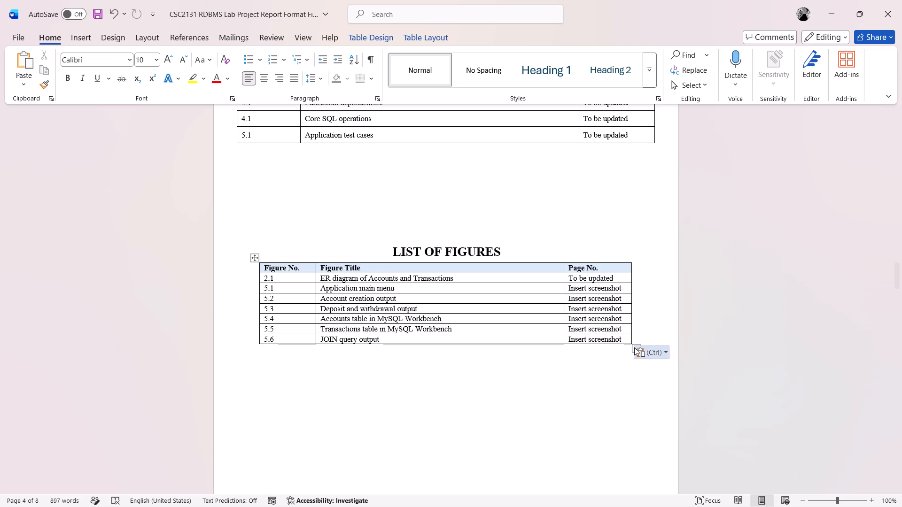
left_click_drag(632, 346, 659, 368)
triple_click(659, 368)
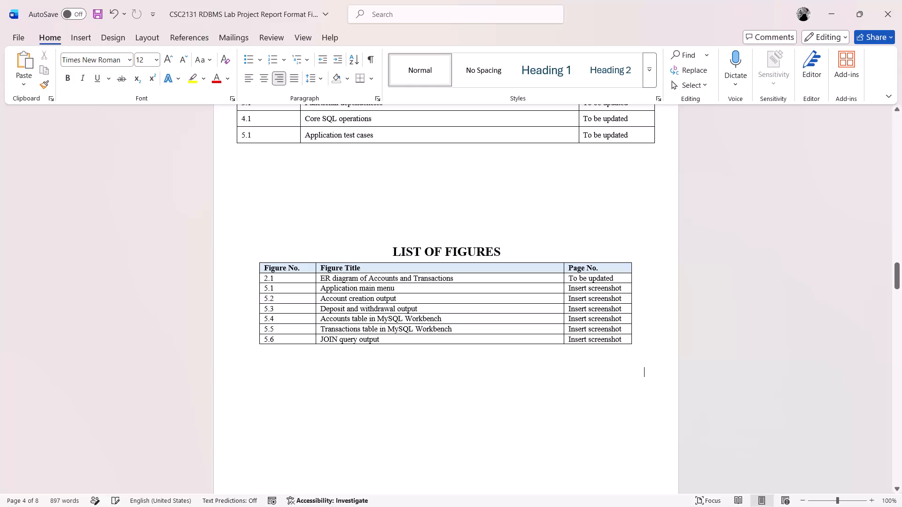
double_click(630, 345)
double_click(618, 324)
left_click_drag(634, 348, 655, 366)
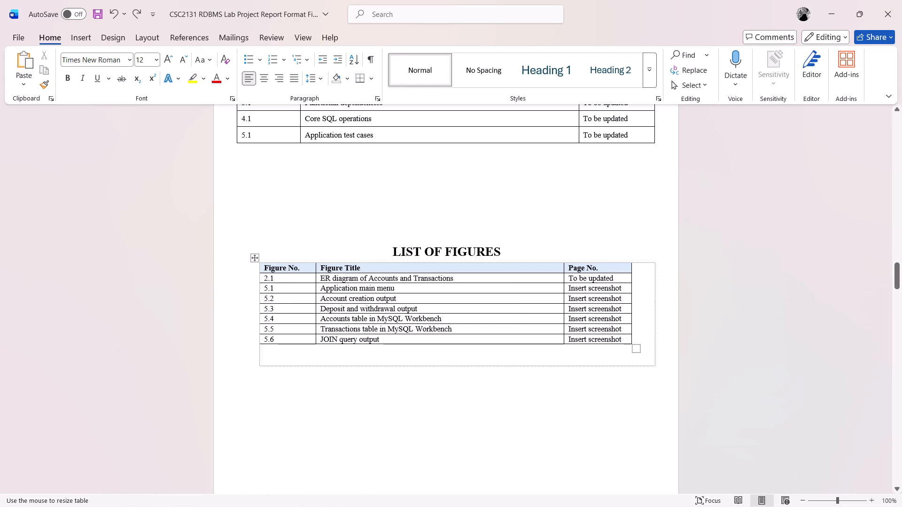
left_click_drag(655, 366, 658, 368)
left_click(658, 368)
Add a blank line between the LIST OF FIGURES heading and its table, and check the spacing of the page.
double_click(531, 253)
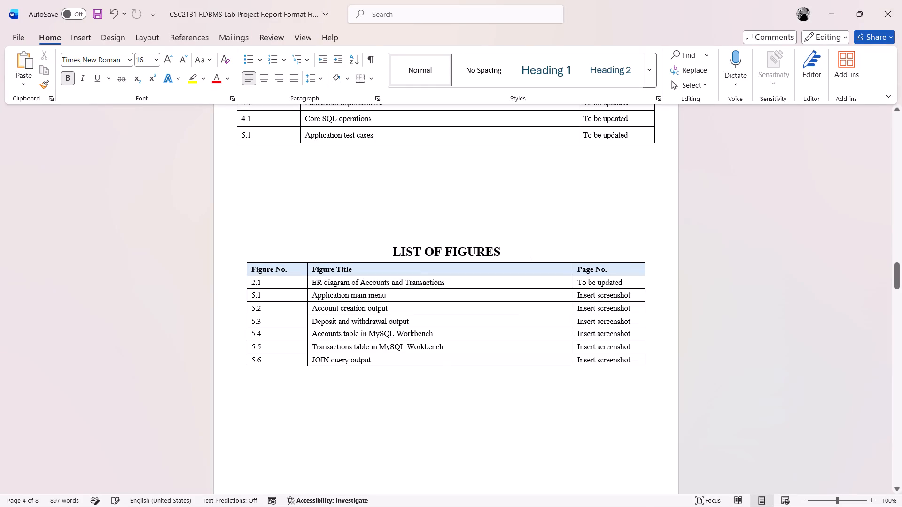
key("Return")
double_click(550, 226)
scroll(553, 266, "up", 5)
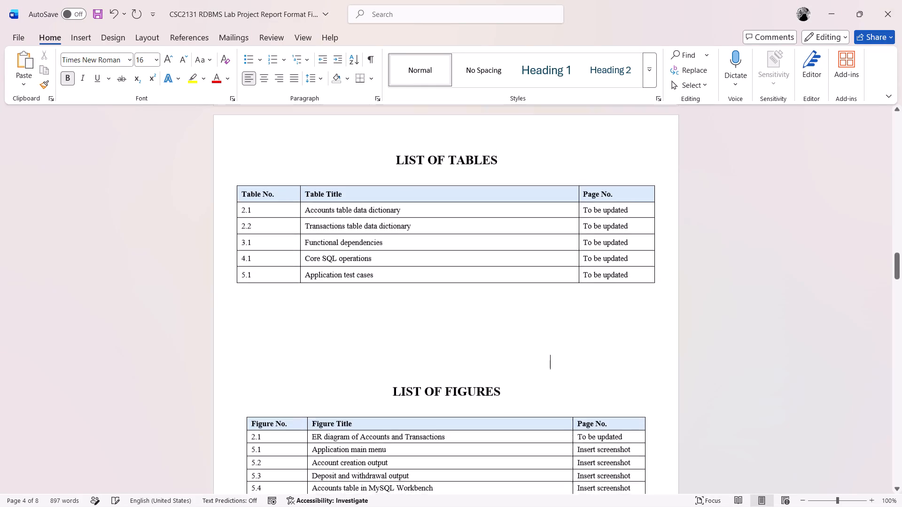
scroll(537, 303, "down", 6)
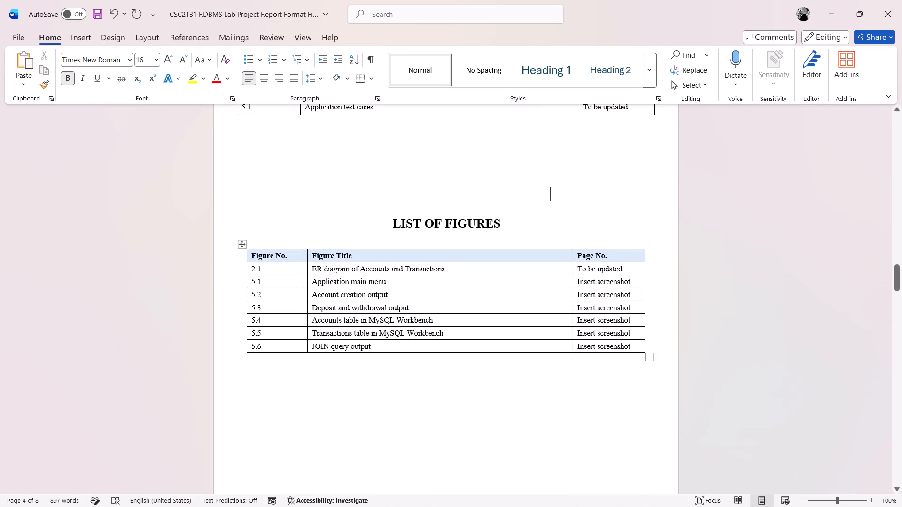
scroll(524, 281, "up", 5)
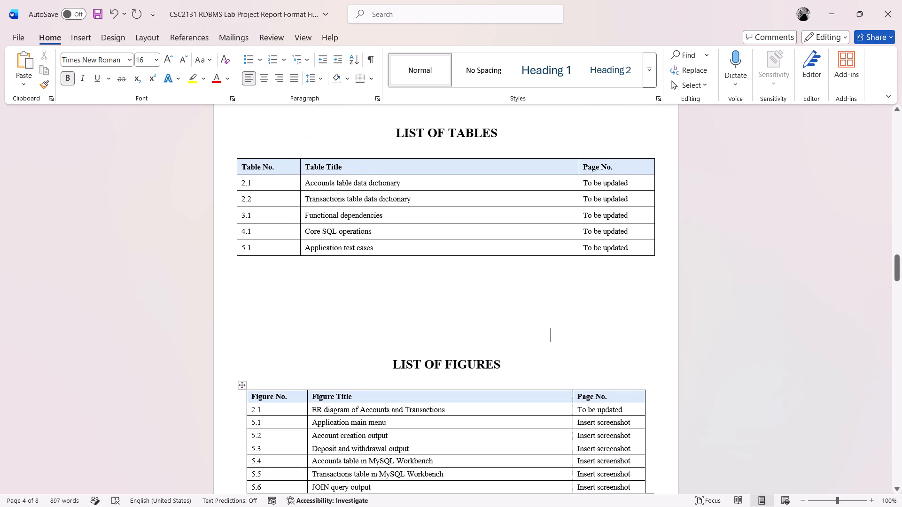
scroll(490, 296, "up", 2)
scroll(484, 300, "down", 10)
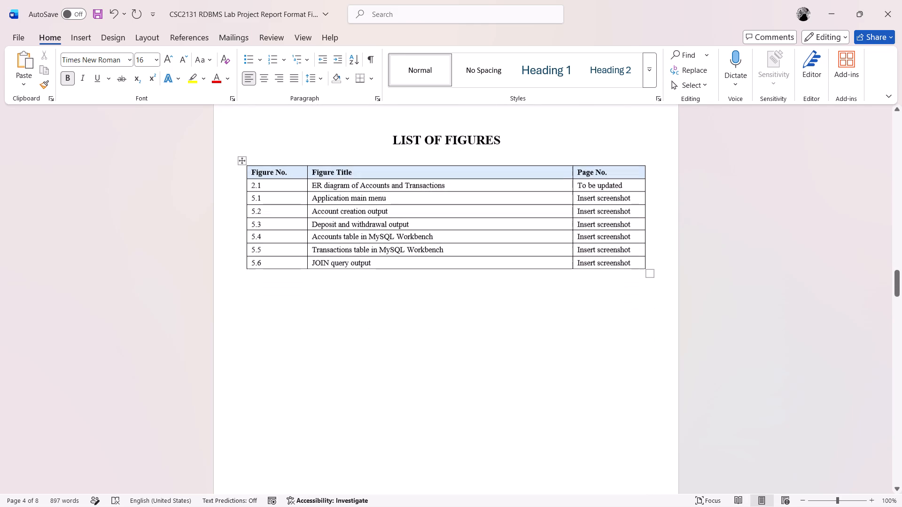
Examine the Table of Contents table and the start of the Introduction chapter in the Bank Management project report.
scroll(452, 317, "down", 12)
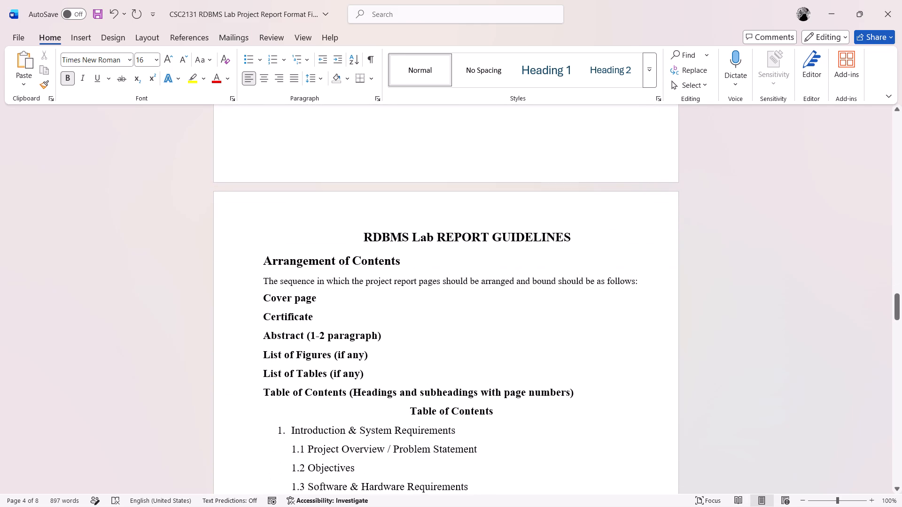
key("alt+Tab")
scroll(450, 316, "down", 20)
scroll(450, 316, "down", 2)
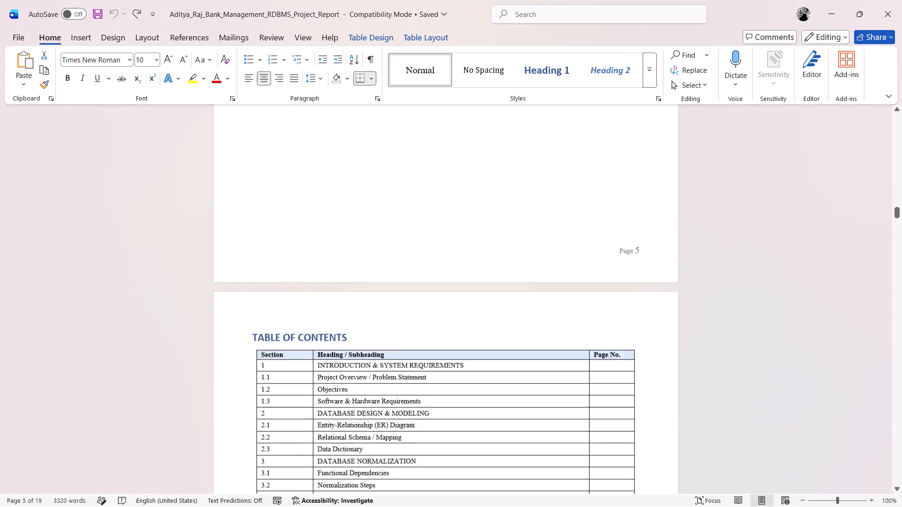
scroll(443, 317, "down", 5)
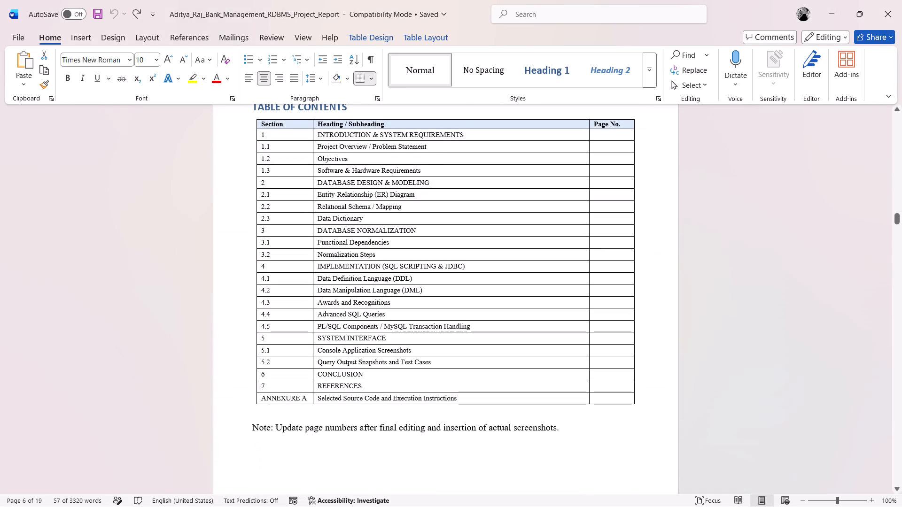
scroll(443, 316, "down", 17)
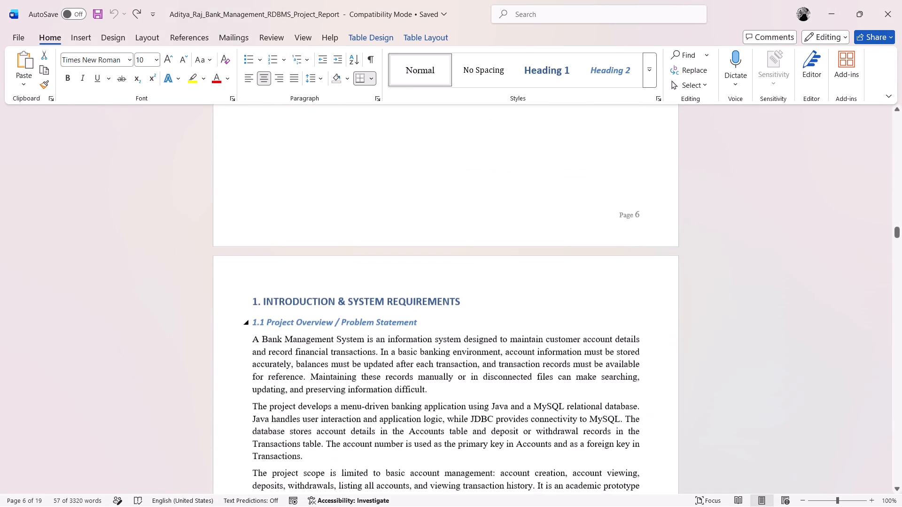
scroll(441, 316, "down", 4)
Read the format document's report guidelines, contents outline, general guidelines and references guideline.
key("alt+Tab")
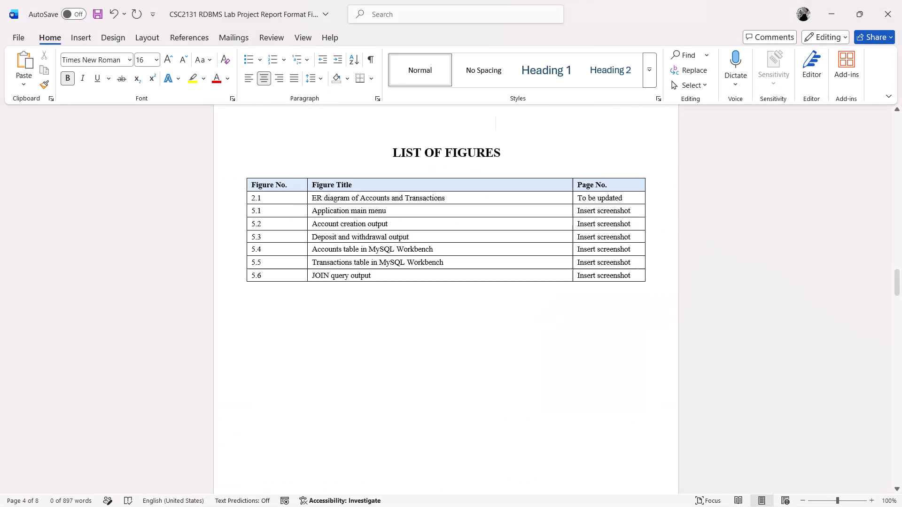
scroll(440, 316, "down", 15)
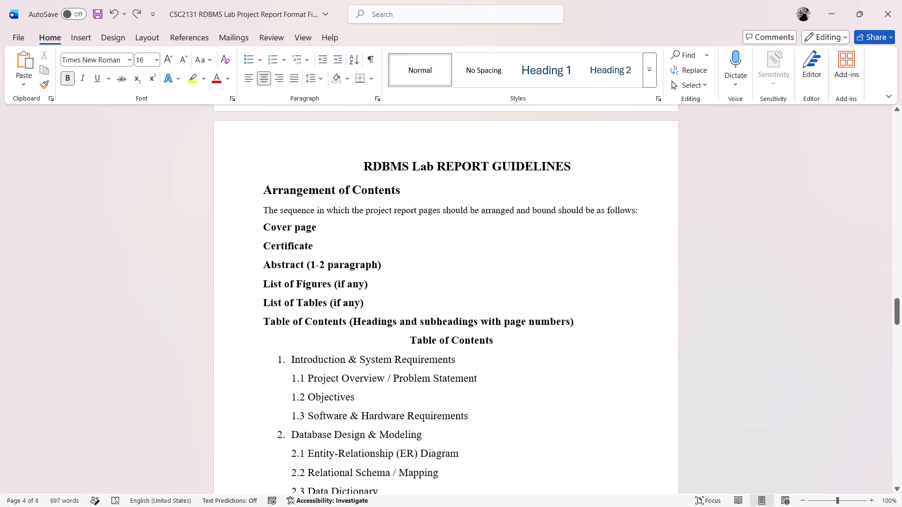
scroll(436, 313, "down", 1)
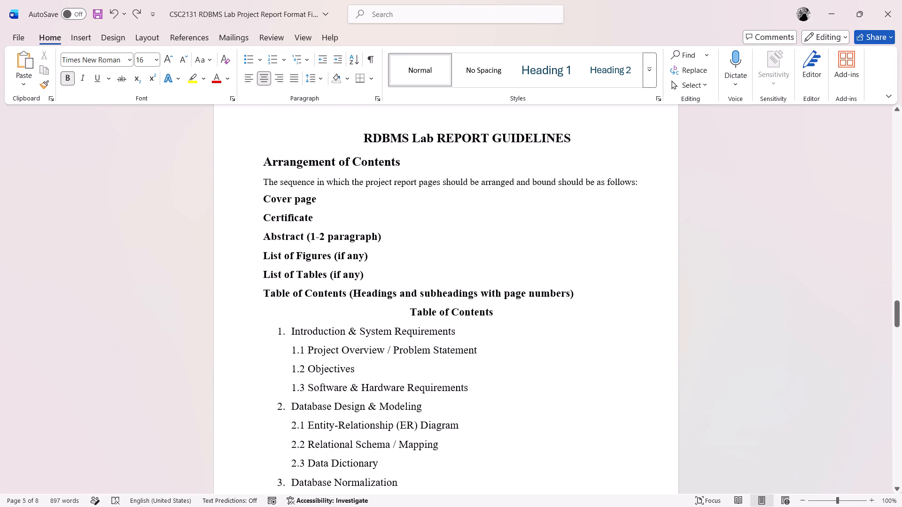
scroll(436, 313, "down", 3)
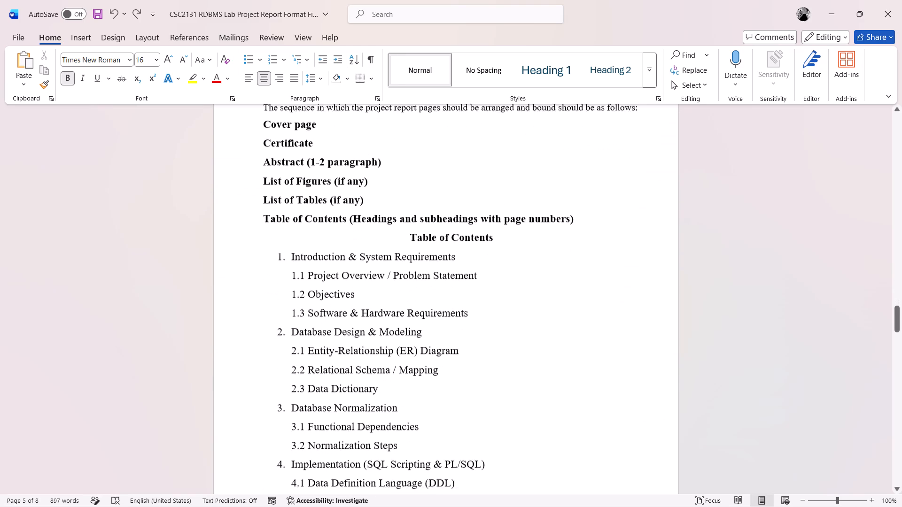
scroll(438, 298, "down", 19)
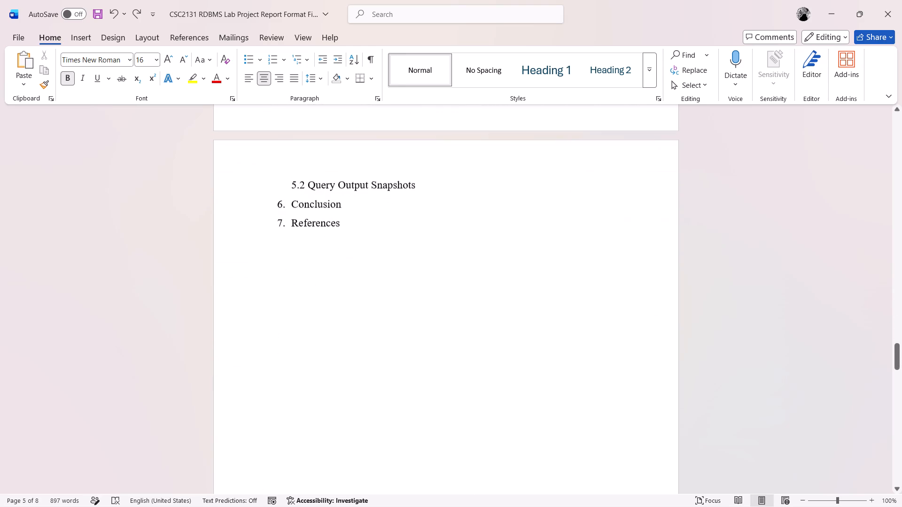
scroll(414, 299, "down", 12)
scroll(394, 296, "up", 6)
scroll(394, 296, "down", 5)
scroll(393, 296, "up", 16)
scroll(374, 407, "down", 8)
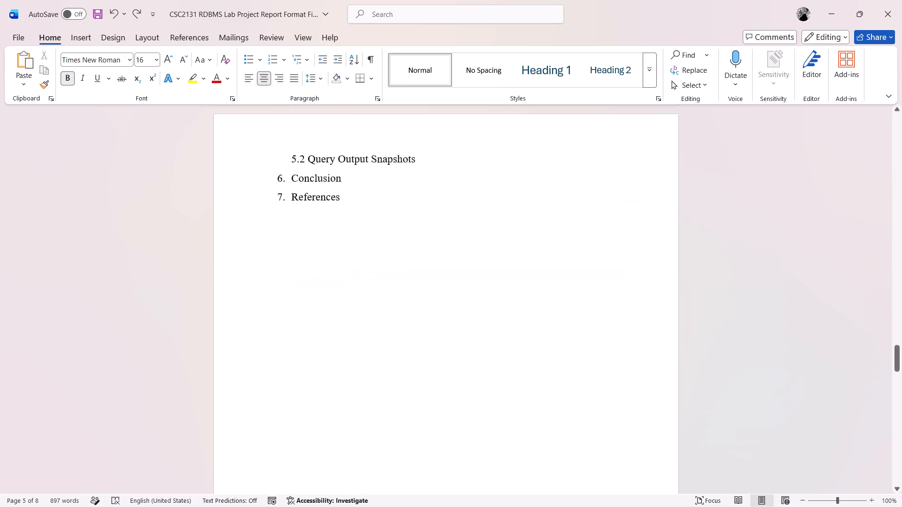
scroll(364, 390, "down", 20)
scroll(337, 362, "down", 3)
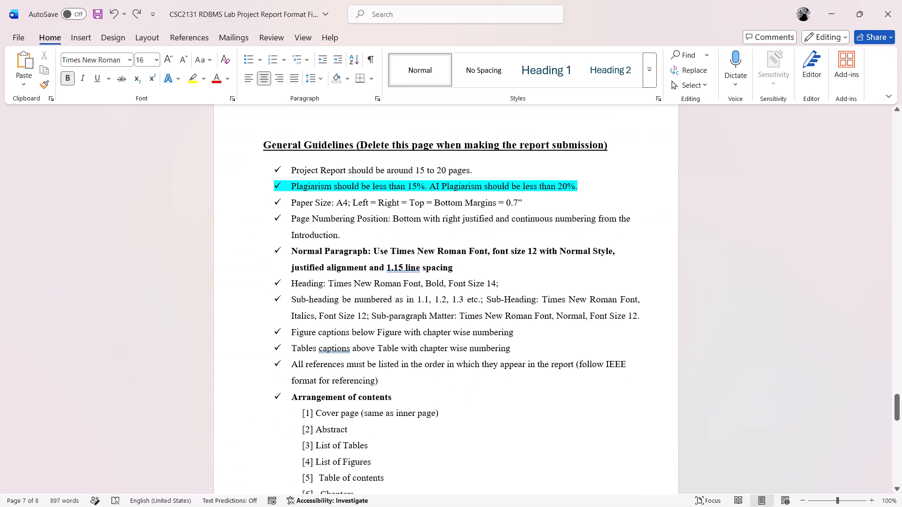
scroll(333, 360, "down", 8)
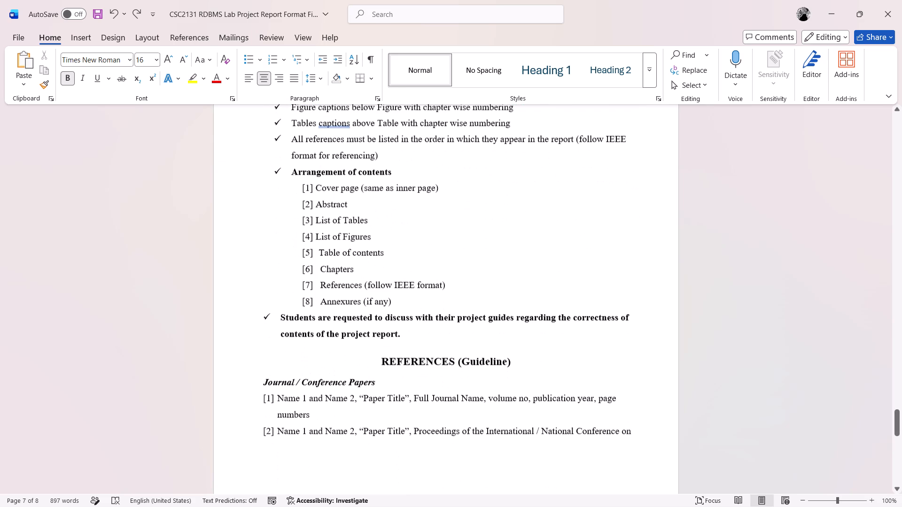
scroll(333, 360, "down", 16)
scroll(331, 360, "up", 13)
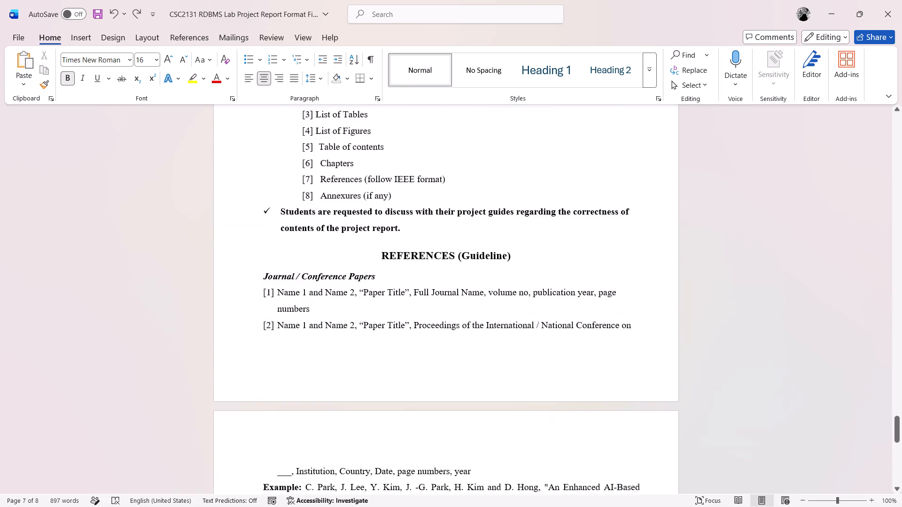
scroll(315, 354, "up", 20)
scroll(315, 354, "up", 6)
scroll(213, 321, "up", 13)
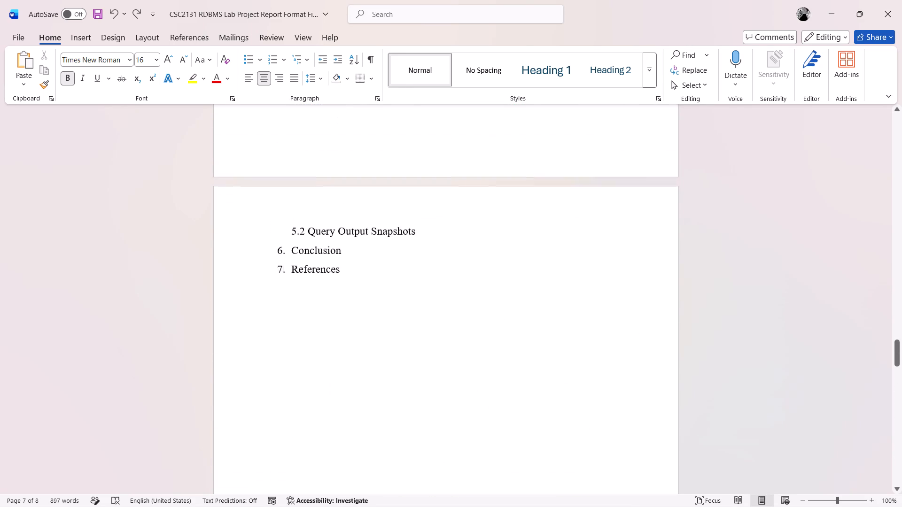
Look over the format document's pages from the contents outline back to the List of Figures.
left_click(183, 277)
scroll(187, 174, "up", 20)
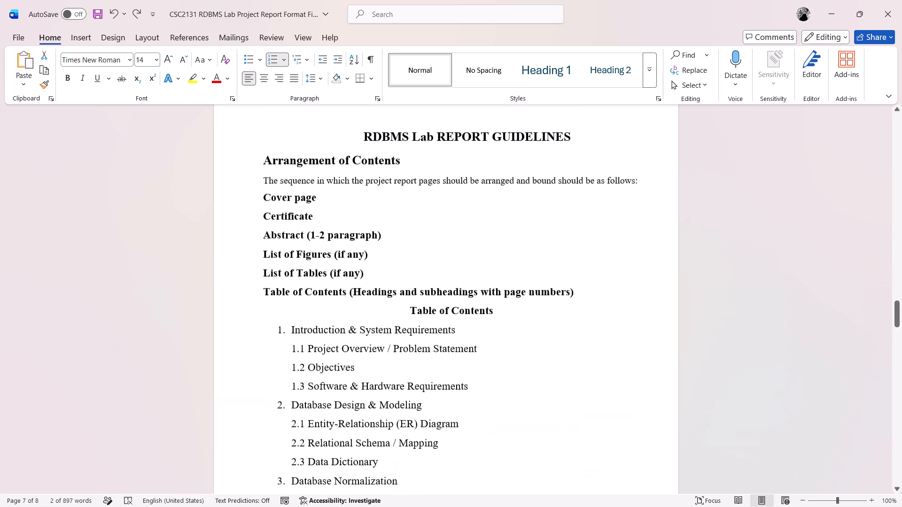
scroll(176, 231, "up", 7)
scroll(191, 284, "up", 12)
scroll(182, 297, "down", 7)
scroll(181, 292, "up", 2)
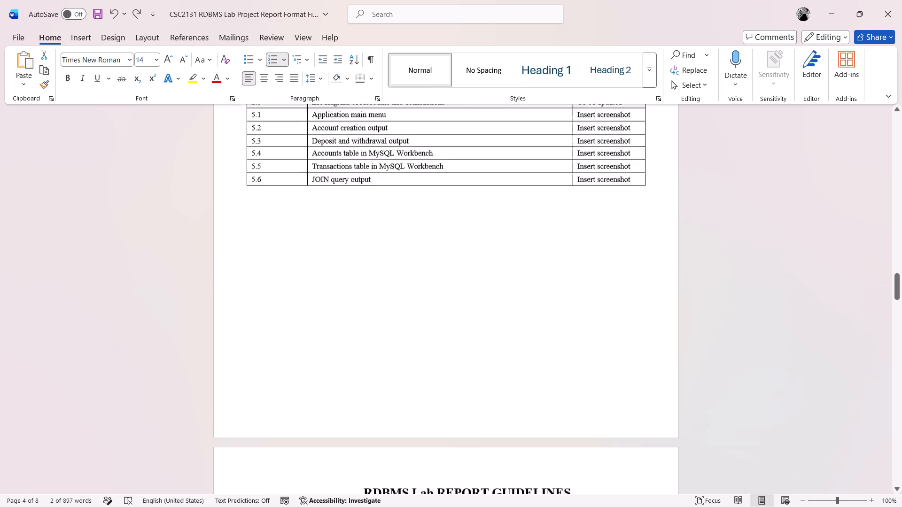
scroll(181, 293, "up", 11)
scroll(221, 296, "up", 5)
scroll(220, 294, "down", 17)
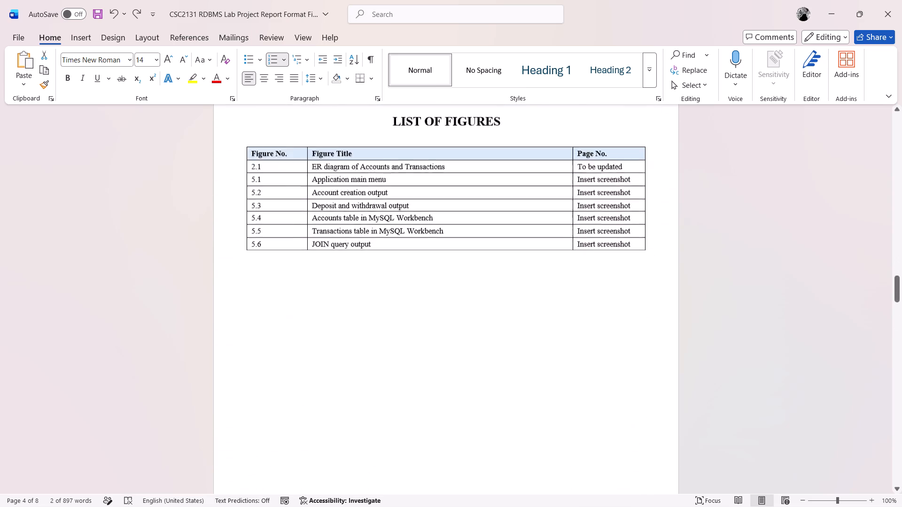
scroll(216, 291, "down", 10)
scroll(215, 291, "up", 1)
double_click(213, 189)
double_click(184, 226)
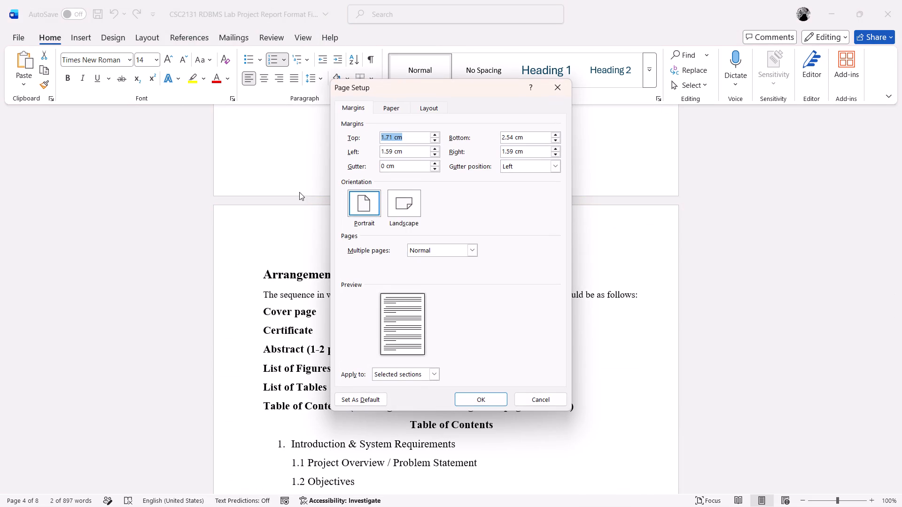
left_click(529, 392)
Insert a blank page before the RDBMS Lab REPORT GUIDELINES heading in the format document.
double_click(90, 39)
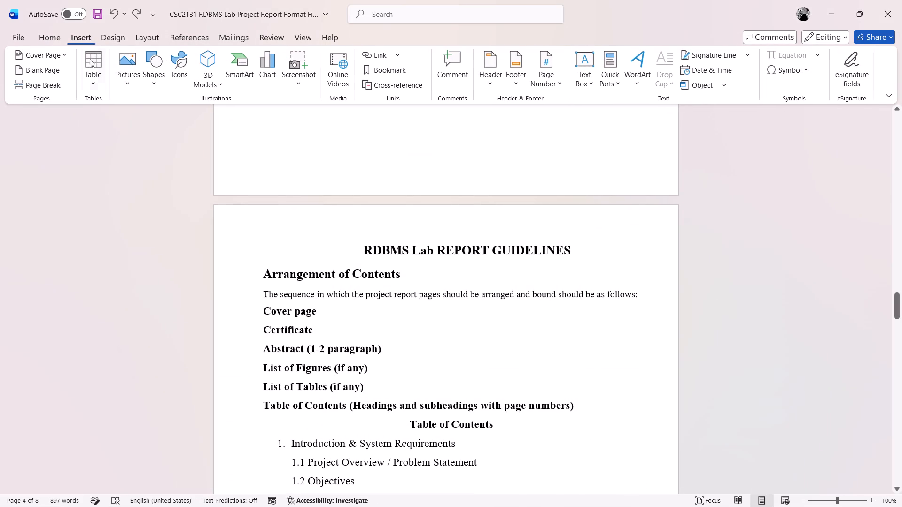
double_click(58, 69)
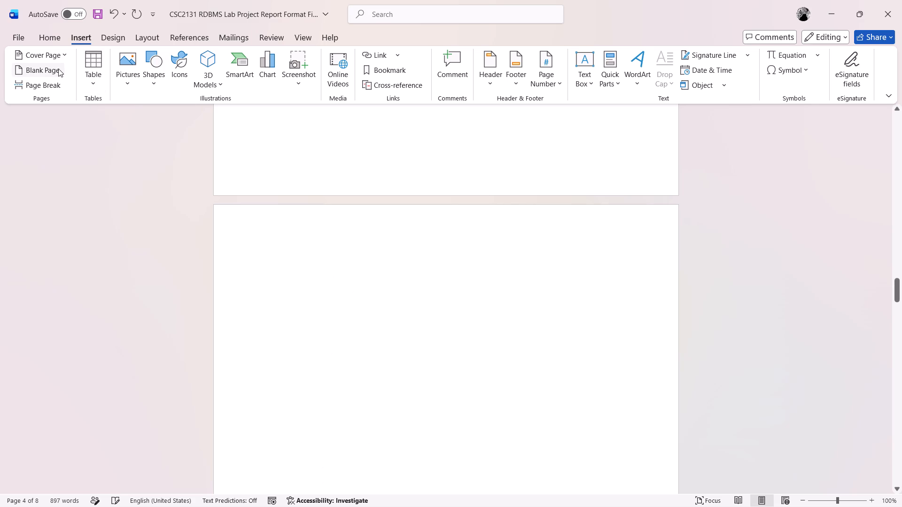
scroll(311, 236, "up", 13)
scroll(301, 301, "down", 11)
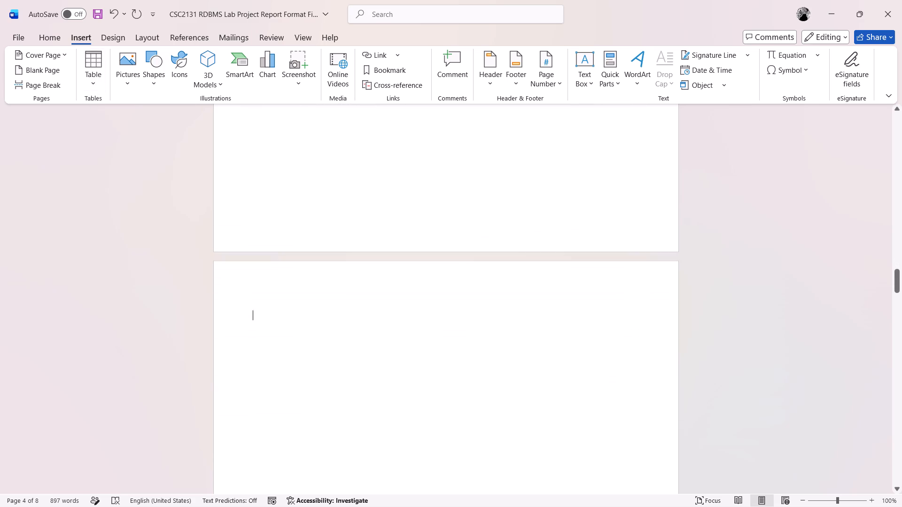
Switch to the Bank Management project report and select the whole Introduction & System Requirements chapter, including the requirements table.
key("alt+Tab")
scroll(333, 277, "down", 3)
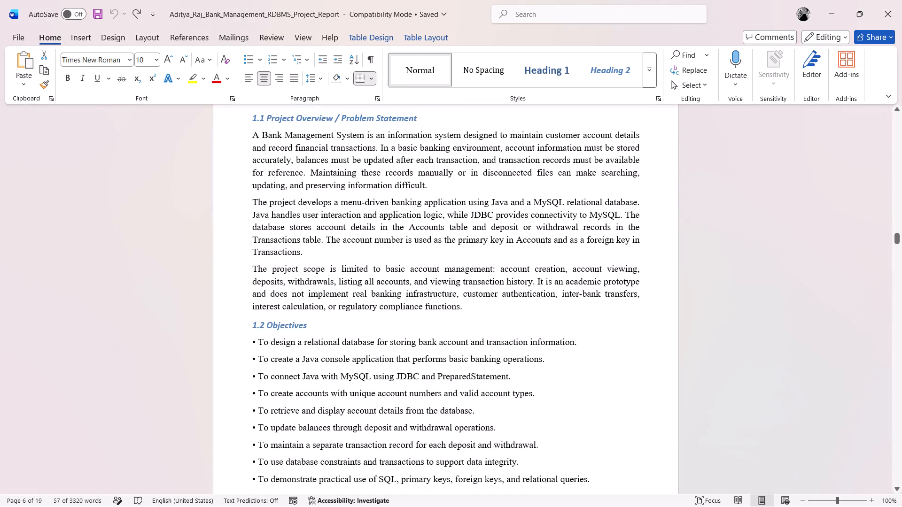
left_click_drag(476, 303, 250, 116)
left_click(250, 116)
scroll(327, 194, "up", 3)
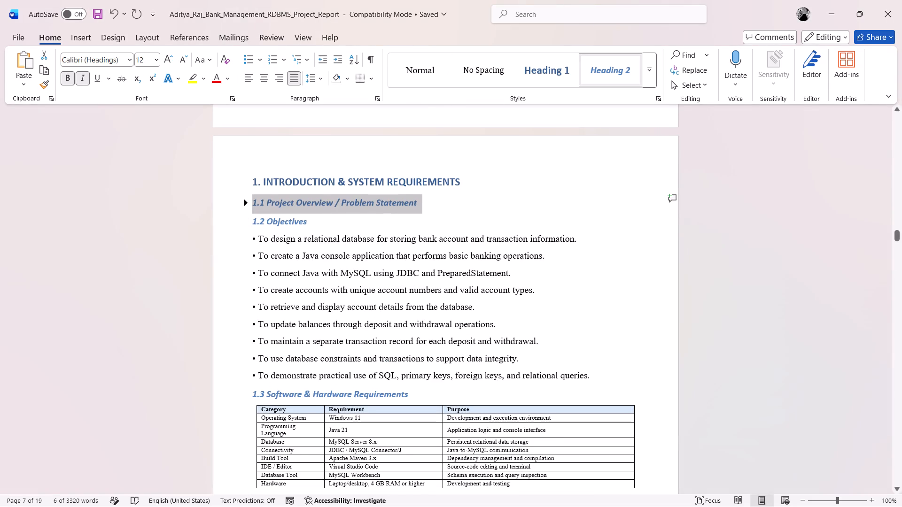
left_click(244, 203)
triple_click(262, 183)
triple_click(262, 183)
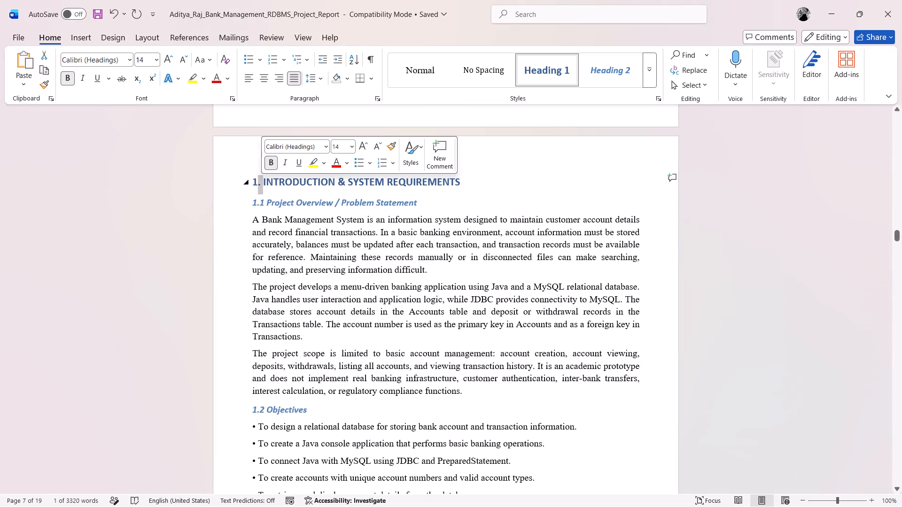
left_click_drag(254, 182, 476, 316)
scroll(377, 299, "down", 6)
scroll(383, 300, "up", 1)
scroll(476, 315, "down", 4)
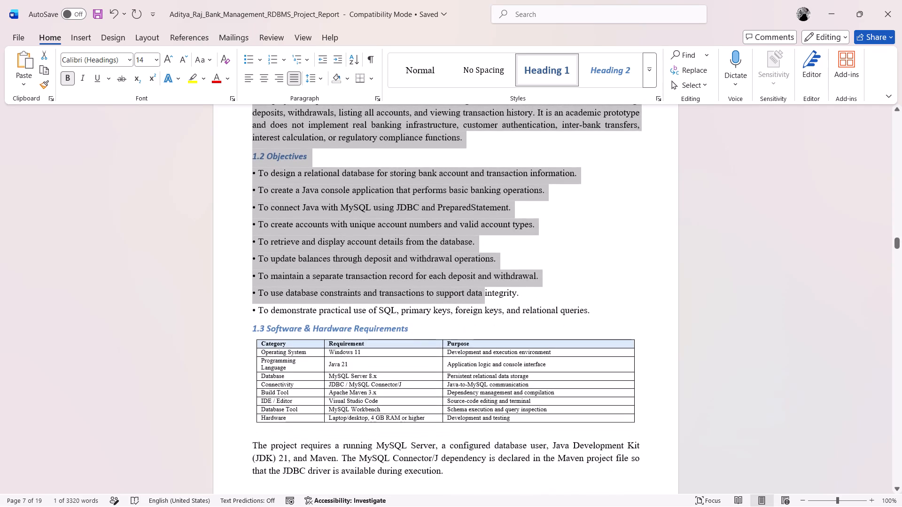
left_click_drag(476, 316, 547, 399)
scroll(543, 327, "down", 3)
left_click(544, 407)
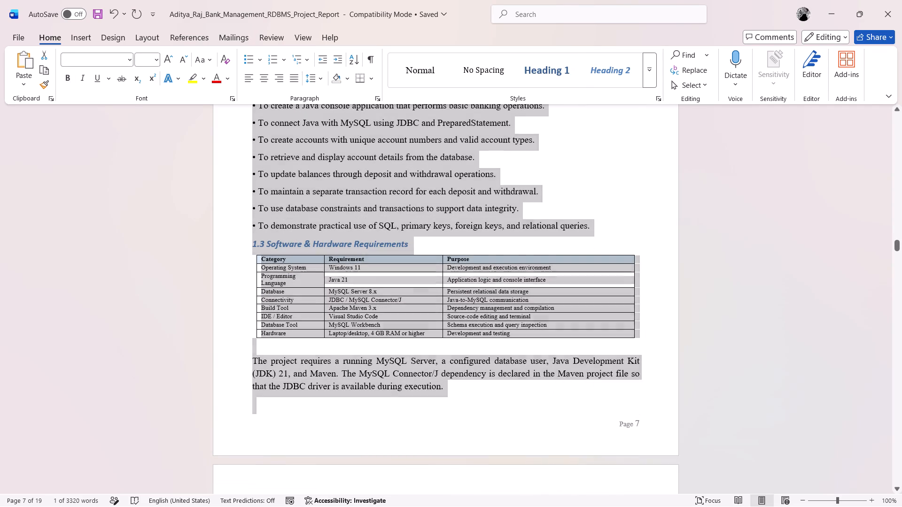
Look over the Database Design & Modeling chapter, from the ER diagram through the relational schema and data dictionary.
scroll(513, 401, "down", 12)
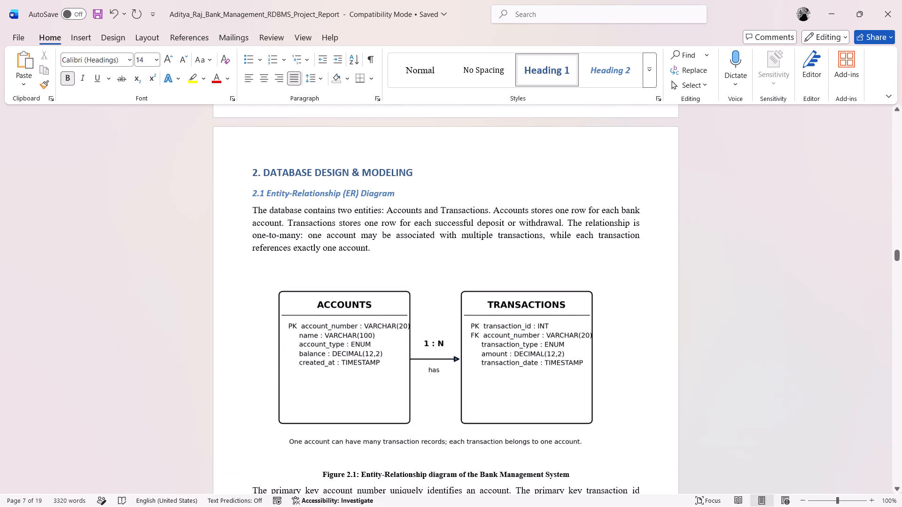
scroll(412, 338, "down", 9)
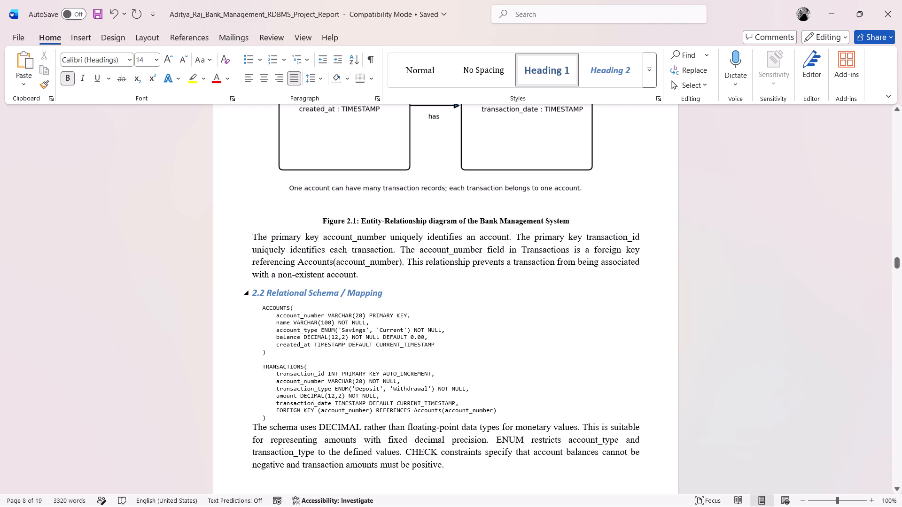
scroll(365, 284, "down", 6)
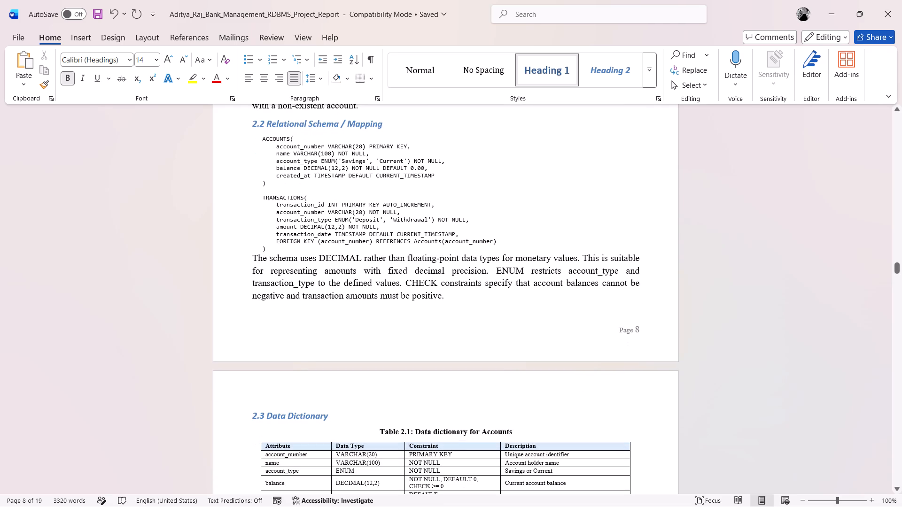
scroll(363, 284, "down", 20)
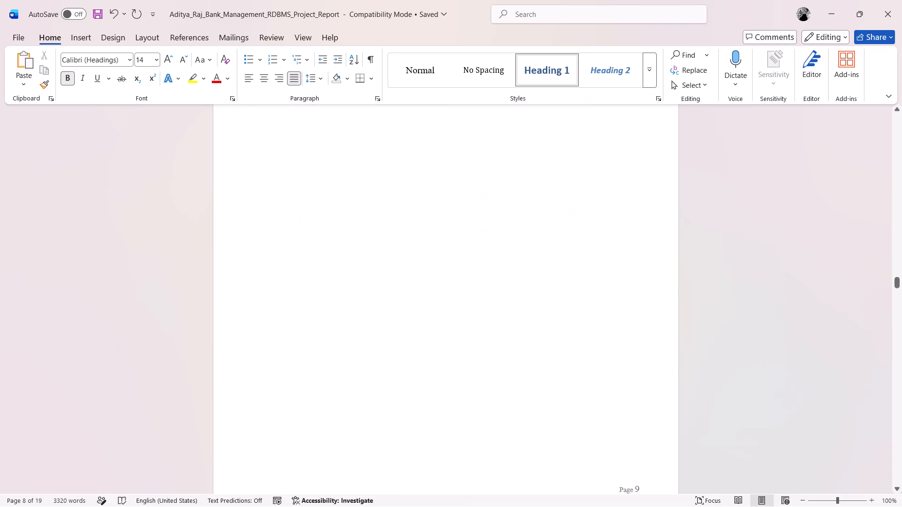
scroll(360, 285, "down", 15)
In the format document, delete the blank line at the start of the inserted page and check the preceding pages.
key("alt+Tab")
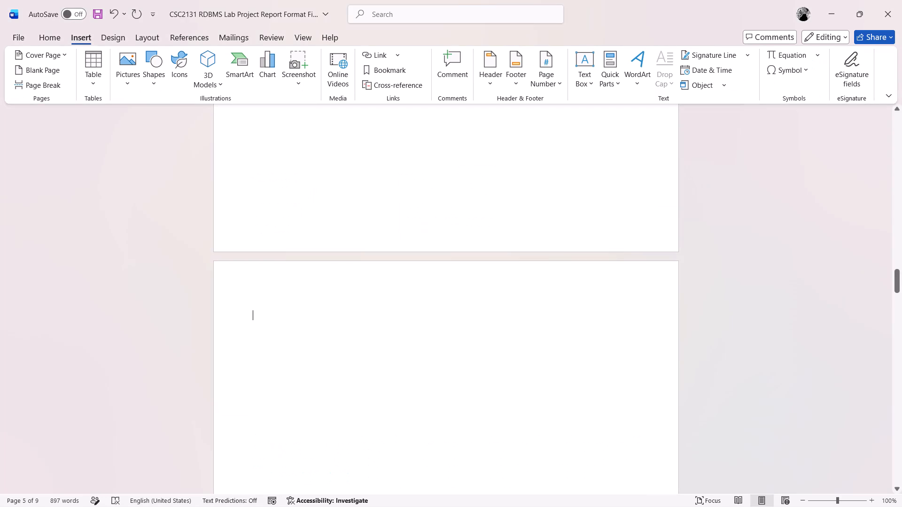
scroll(352, 289, "down", 1)
scroll(351, 290, "up", 13)
key("BackSpace")
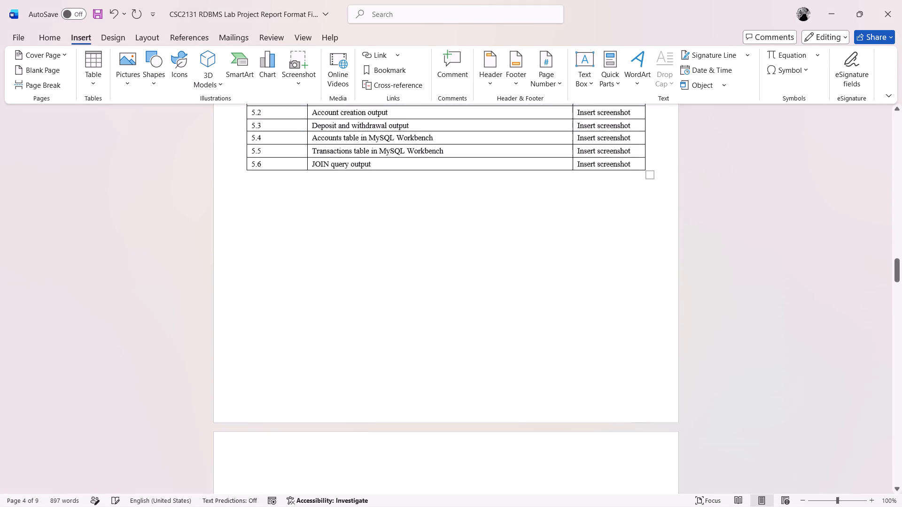
scroll(309, 323, "down", 4)
scroll(310, 323, "up", 20)
scroll(310, 323, "up", 6)
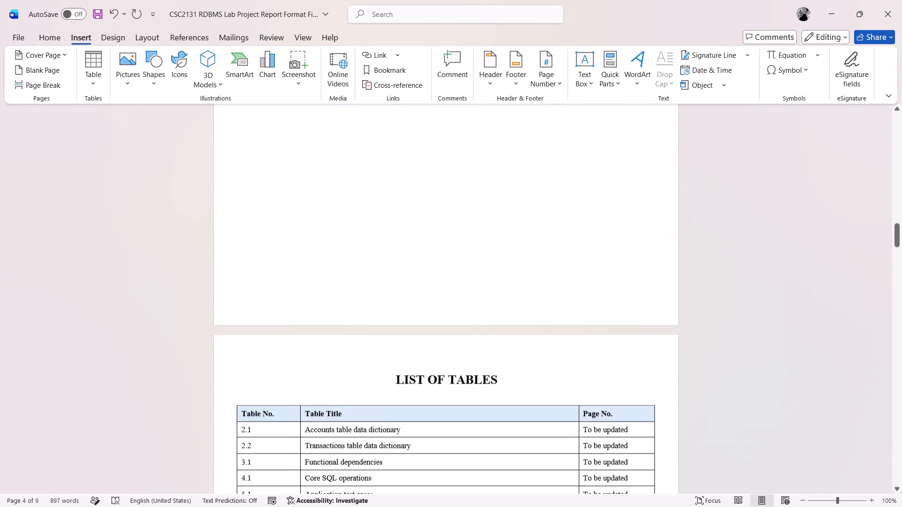
scroll(275, 320, "up", 12)
scroll(259, 314, "up", 20)
scroll(259, 314, "up", 1)
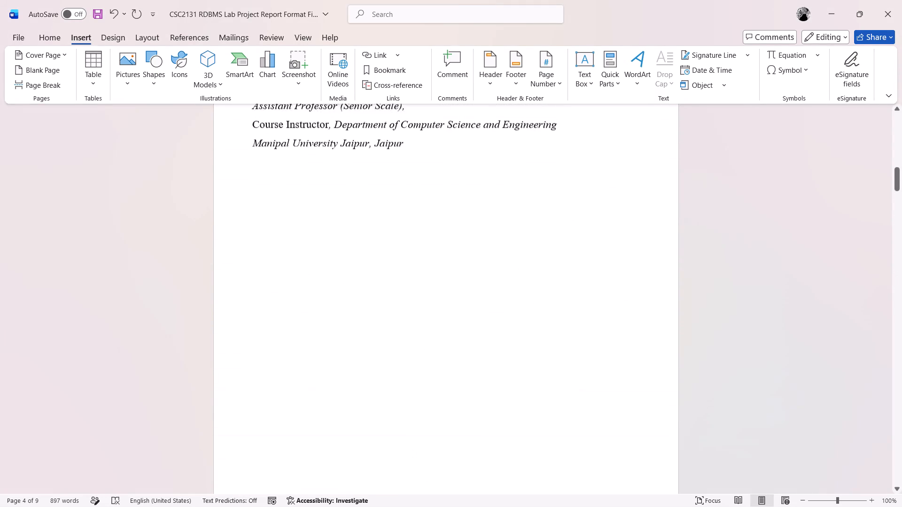
scroll(256, 308, "up", 12)
Examine the project report's Database Normalization and Implementation chapters, including the DDL and DML sections, and return to the Introduction chapter.
key("alt+Tab")
scroll(256, 306, "down", 7)
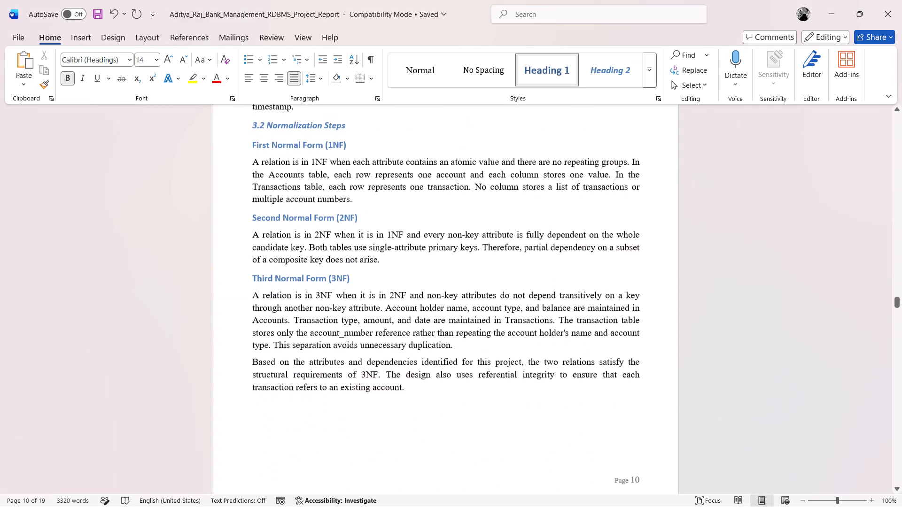
scroll(253, 303, "down", 14)
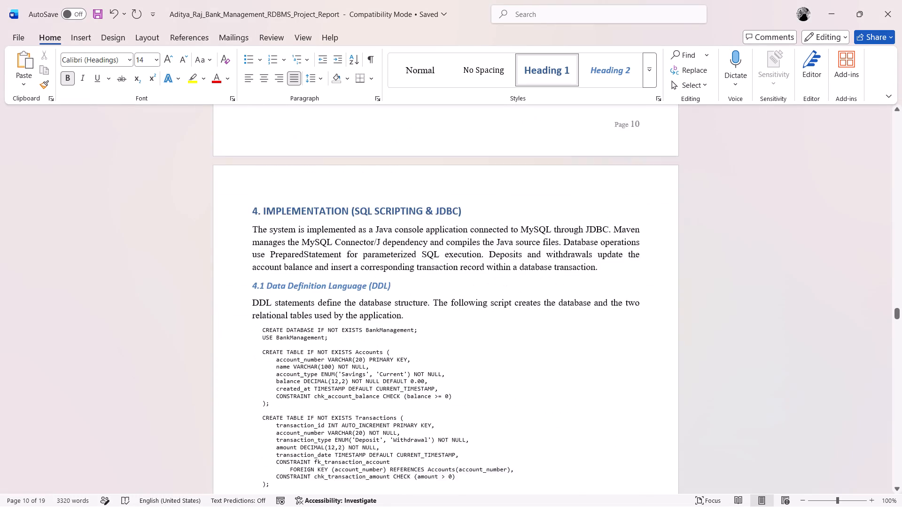
scroll(249, 300, "down", 9)
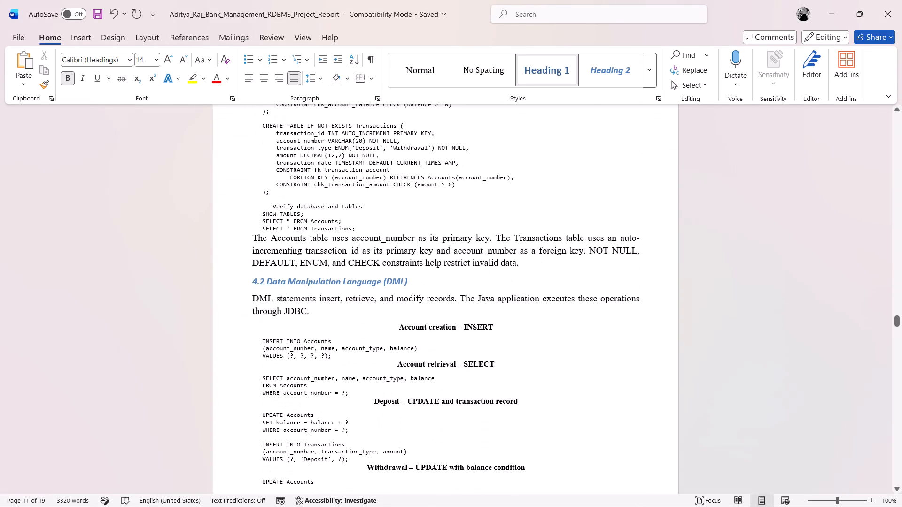
scroll(248, 299, "down", 13)
scroll(247, 299, "down", 15)
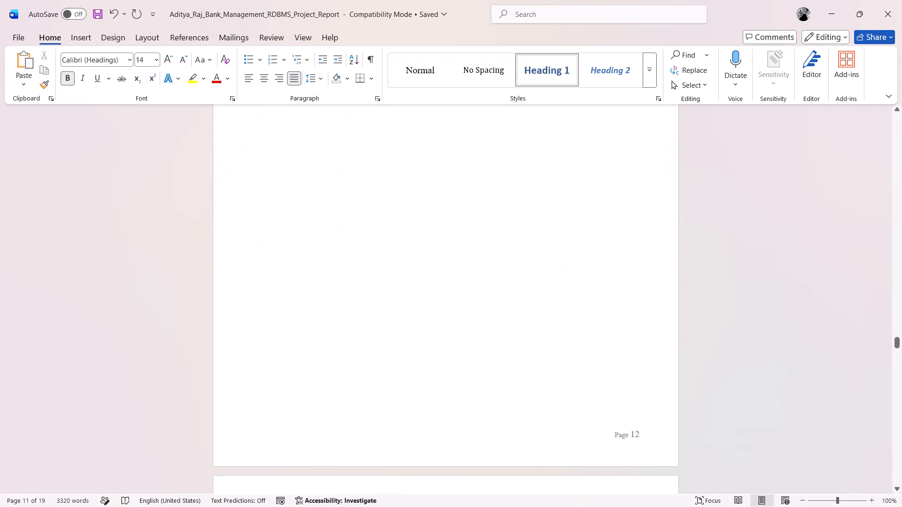
scroll(245, 299, "down", 5)
scroll(274, 299, "up", 15)
scroll(278, 308, "down", 1)
scroll(278, 308, "up", 20)
scroll(278, 308, "up", 11)
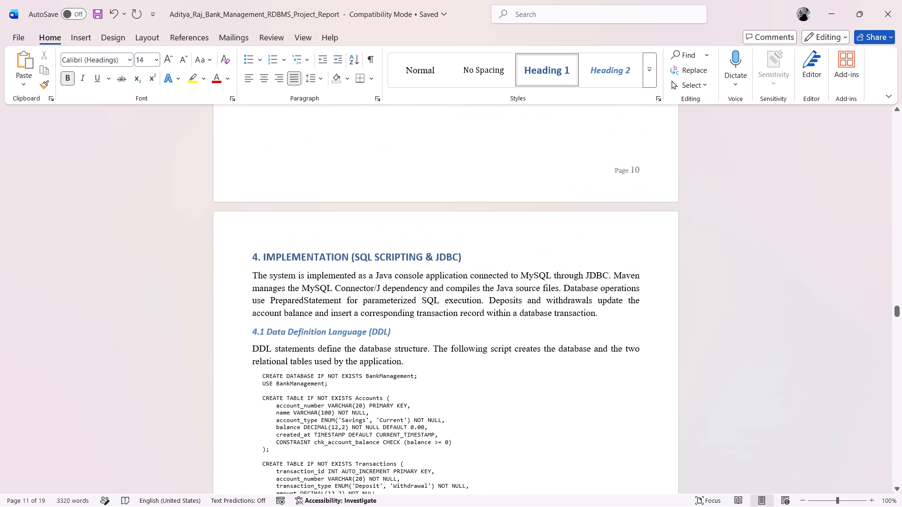
scroll(283, 313, "down", 13)
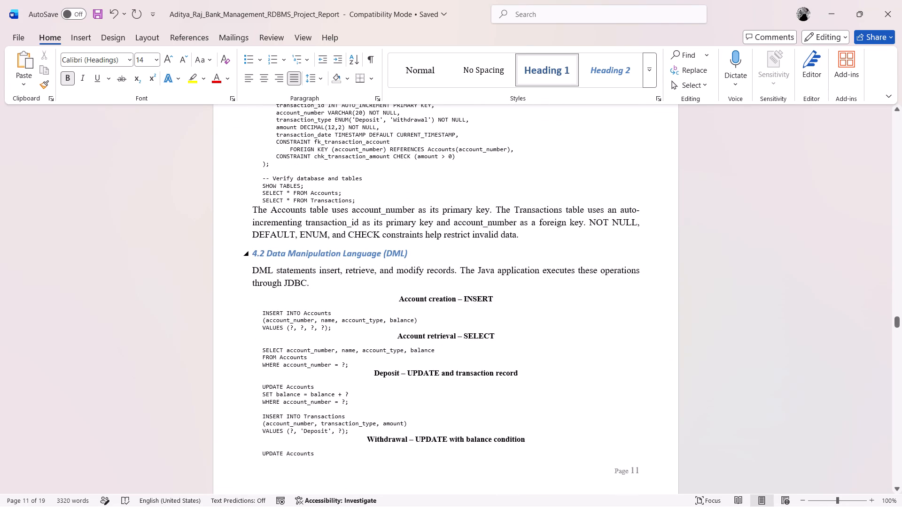
scroll(328, 265, "up", 20)
scroll(328, 265, "up", 20)
scroll(328, 265, "up", 4)
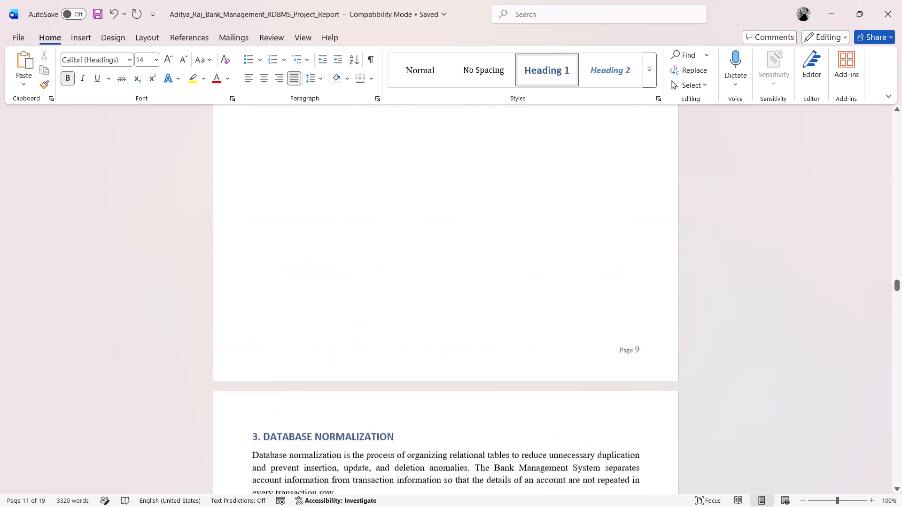
scroll(392, 258, "up", 19)
scroll(392, 258, "up", 7)
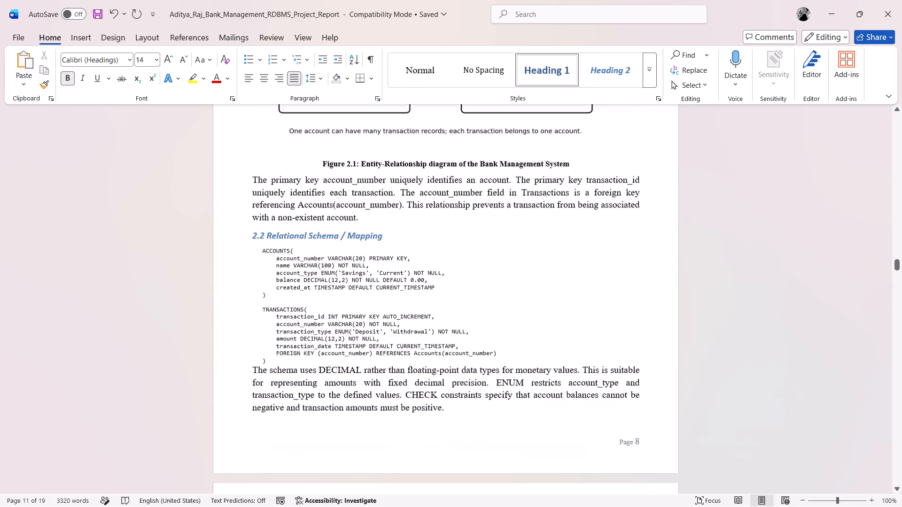
scroll(392, 258, "up", 20)
scroll(392, 258, "up", 16)
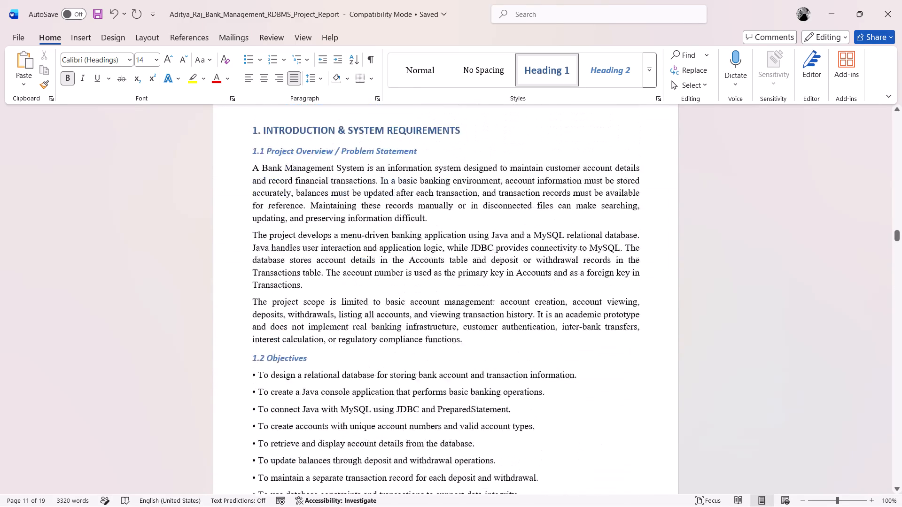
Add blank lines below the 1.1 Project Overview heading, after its last paragraph, and below the 1.2 Objectives heading.
scroll(364, 277, "up", 2)
left_click(428, 286)
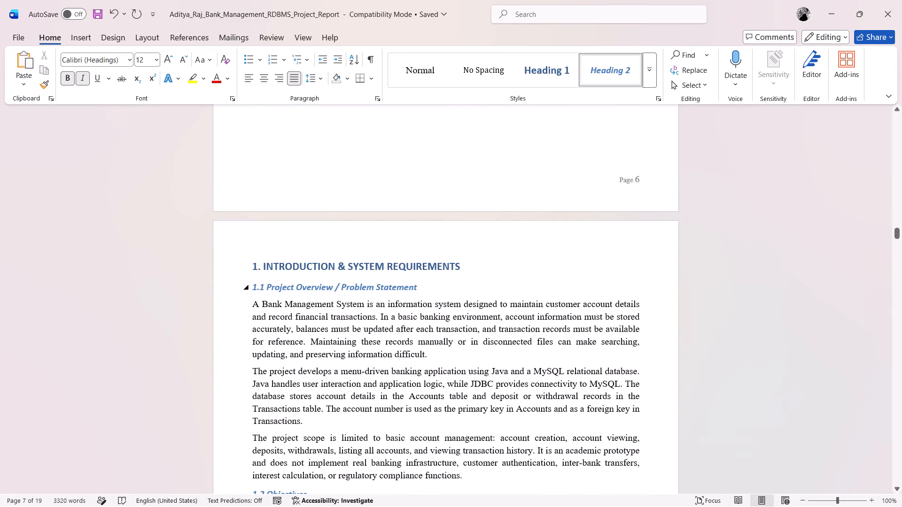
key("Return")
scroll(427, 286, "down", 6)
left_click(468, 326)
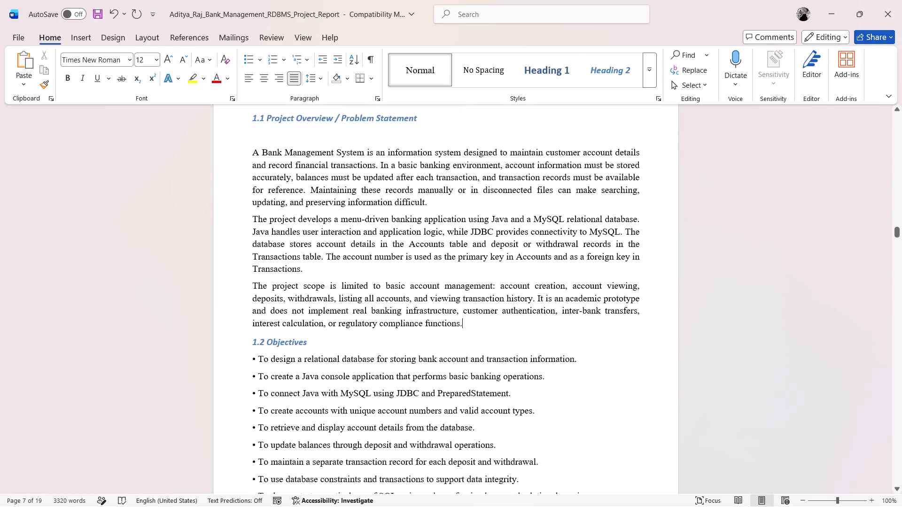
key("Return")
scroll(446, 346, "down", 2)
left_click(438, 305)
key("Return")
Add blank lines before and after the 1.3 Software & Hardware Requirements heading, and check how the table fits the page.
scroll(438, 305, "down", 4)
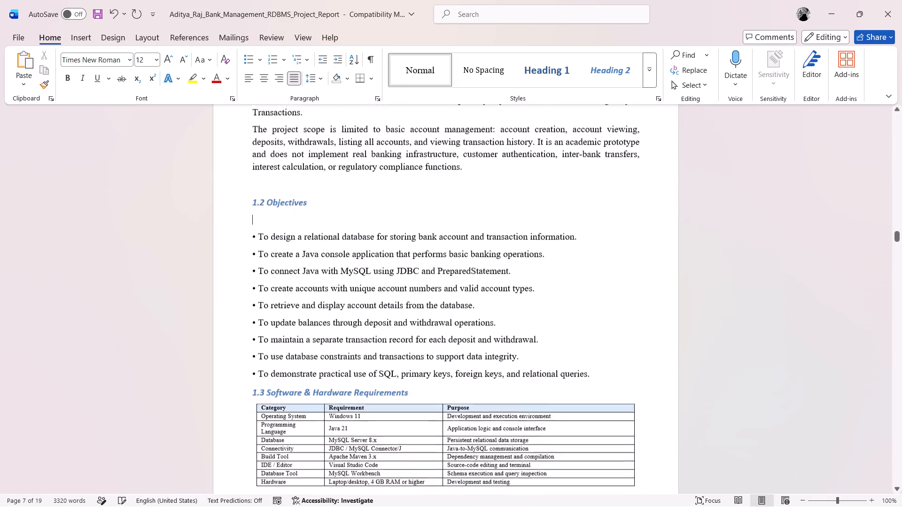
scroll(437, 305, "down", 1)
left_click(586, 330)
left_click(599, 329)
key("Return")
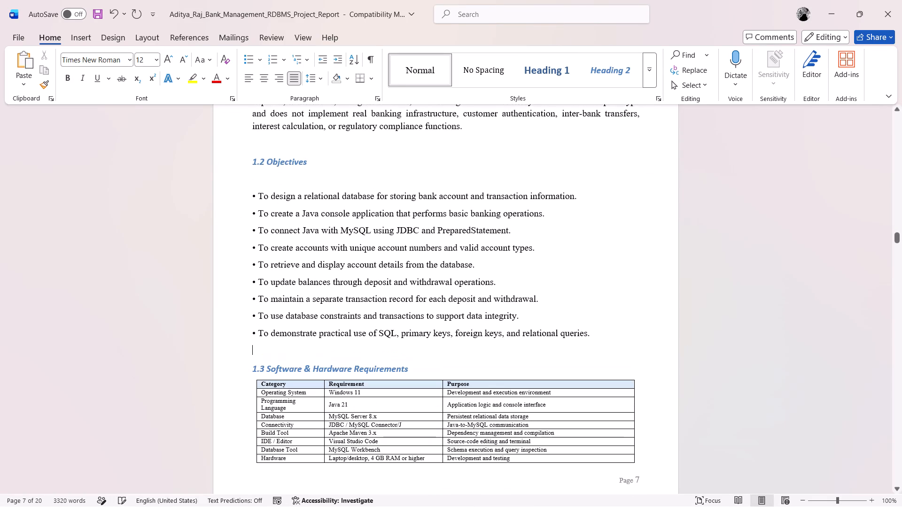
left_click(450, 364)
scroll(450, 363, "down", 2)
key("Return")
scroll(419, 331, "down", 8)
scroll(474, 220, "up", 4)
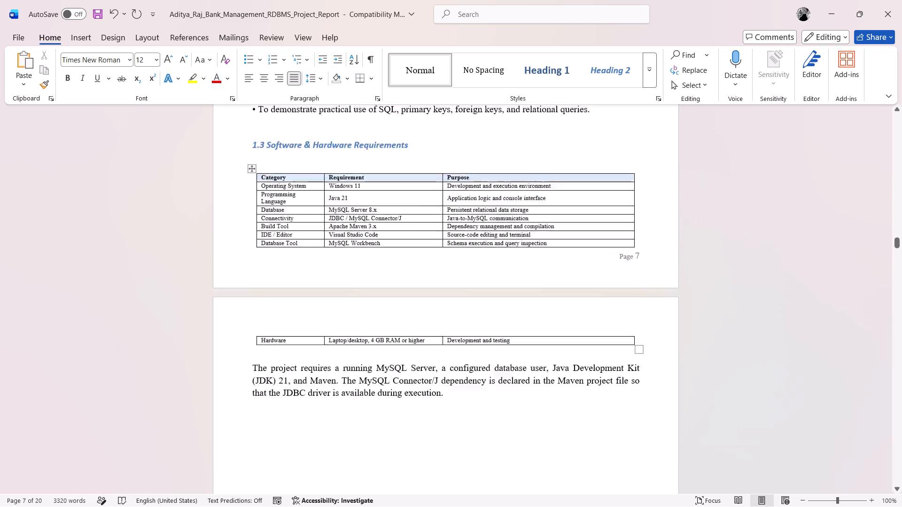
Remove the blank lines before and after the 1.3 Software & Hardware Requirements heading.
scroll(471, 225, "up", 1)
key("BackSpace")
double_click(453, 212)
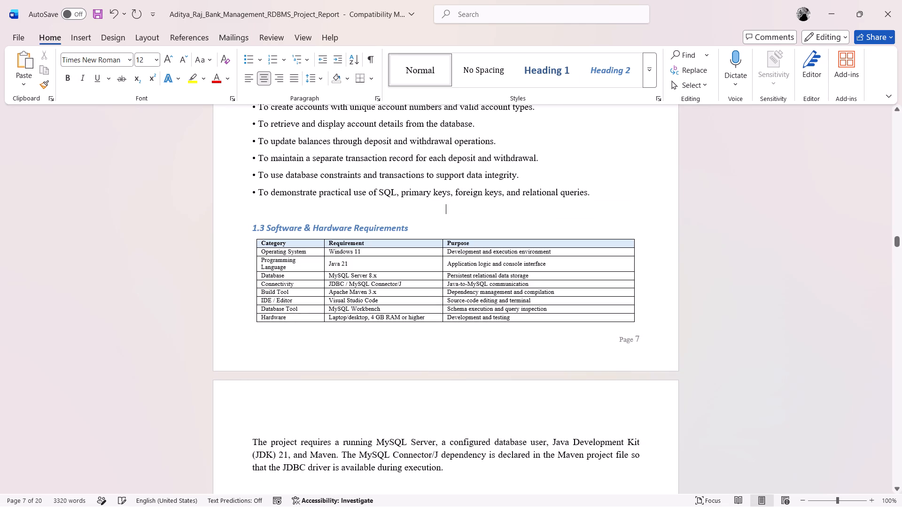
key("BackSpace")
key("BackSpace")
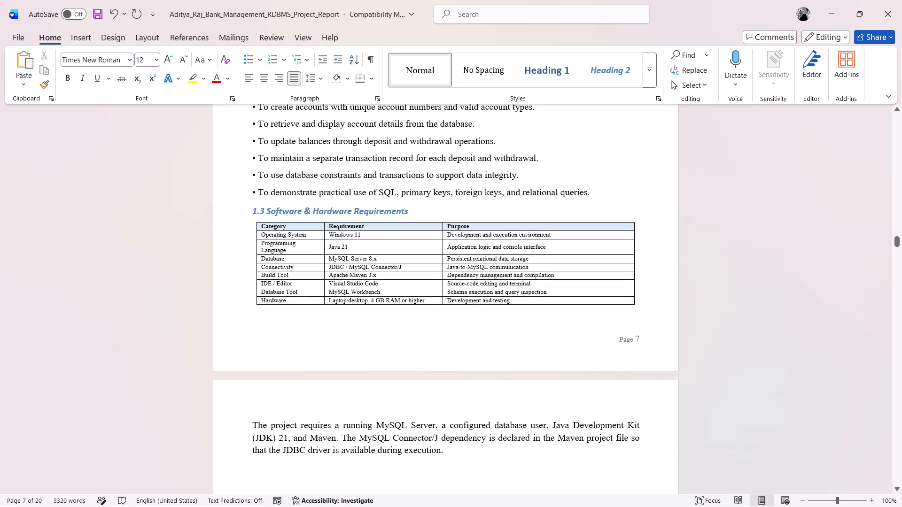
Delete the last objective bullet, about demonstrating practical use of SQL, primary keys, foreign keys and relational queries.
left_click_drag(599, 192, 247, 191)
key("BackSpace")
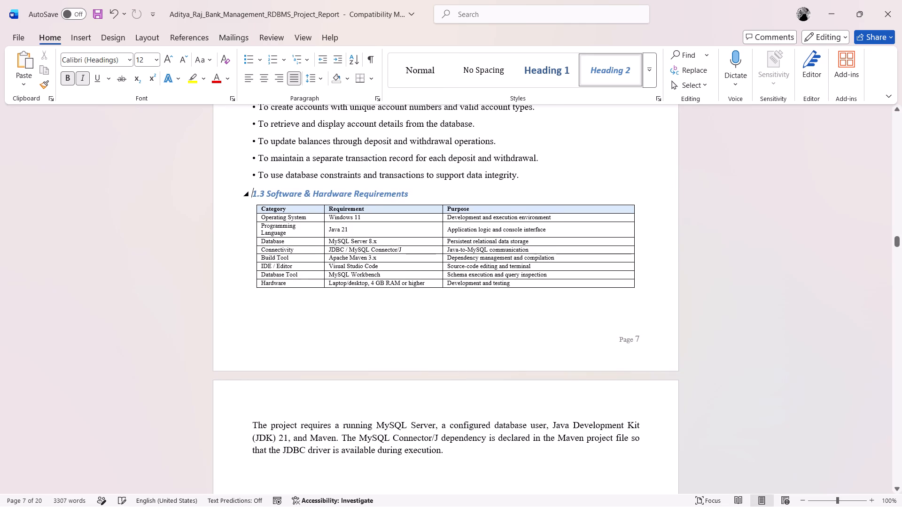
Add a blank line below and above the 1.3 Software & Hardware Requirements heading, and check the page layout.
double_click(419, 195)
key("Return")
key("Return")
left_click(523, 182)
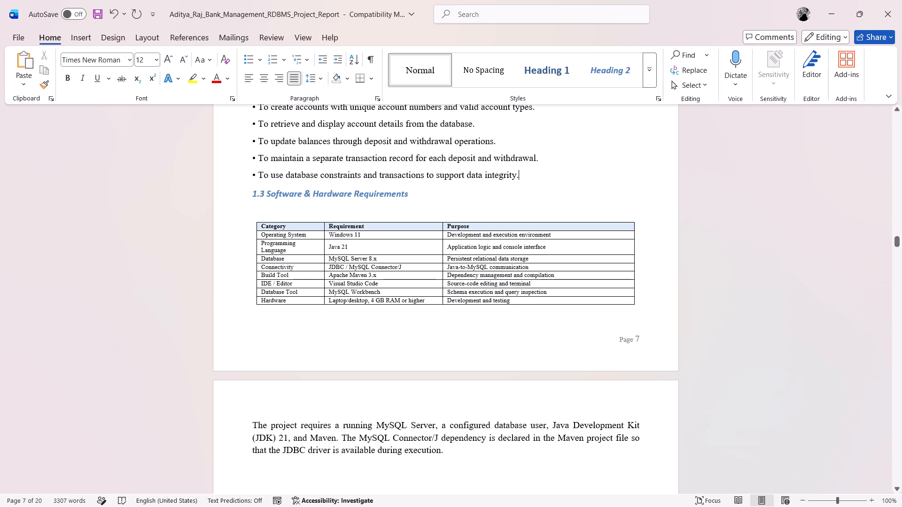
key("Return")
scroll(513, 208, "down", 4)
scroll(464, 359, "down", 2)
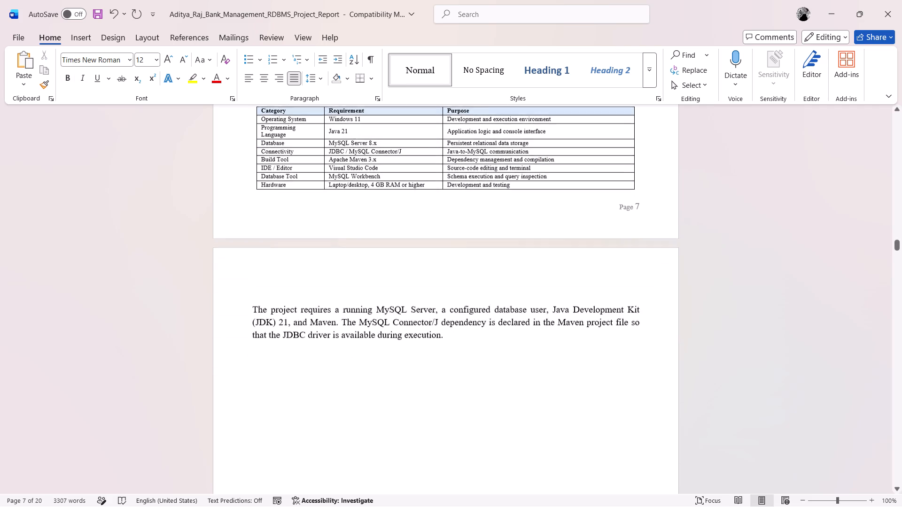
Remove the page break and empty lines between the MySQL Server requirements paragraph and the 2. DATABASE DESIGN & MODELING heading.
scroll(463, 359, "down", 2)
scroll(428, 306, "down", 20)
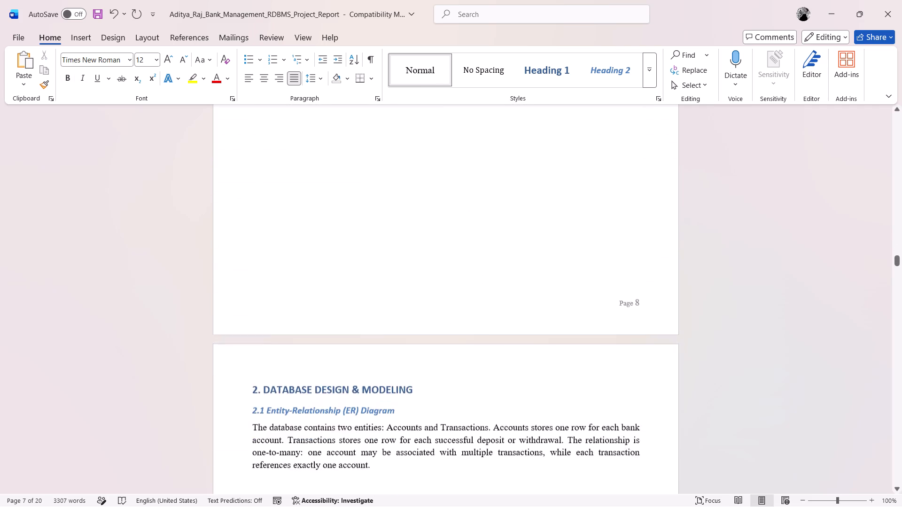
scroll(422, 312, "down", 2)
scroll(416, 300, "up", 9)
scroll(374, 292, "down", 4)
left_click(377, 294)
scroll(377, 291, "up", 6)
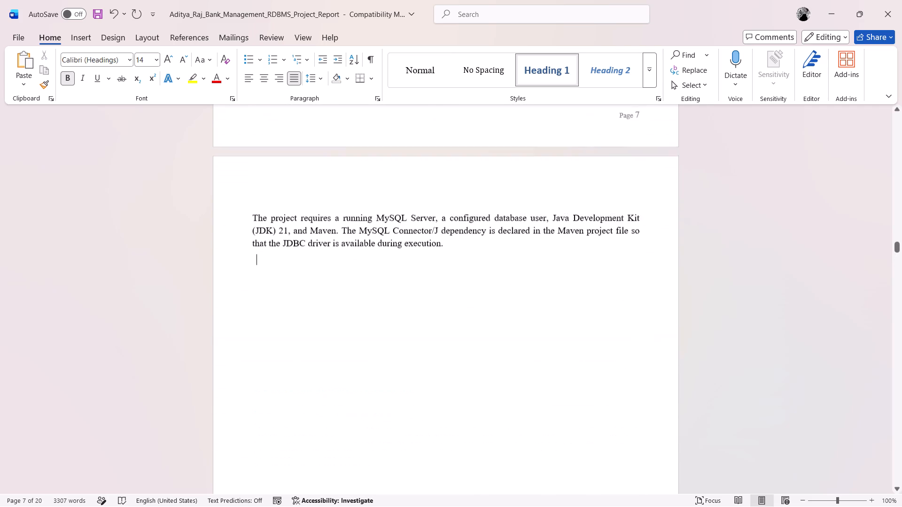
key("BackSpace")
key("BackSpace")
key("BackSpace")
key("BackSpace")
key("BackSpace")
key("BackSpace")
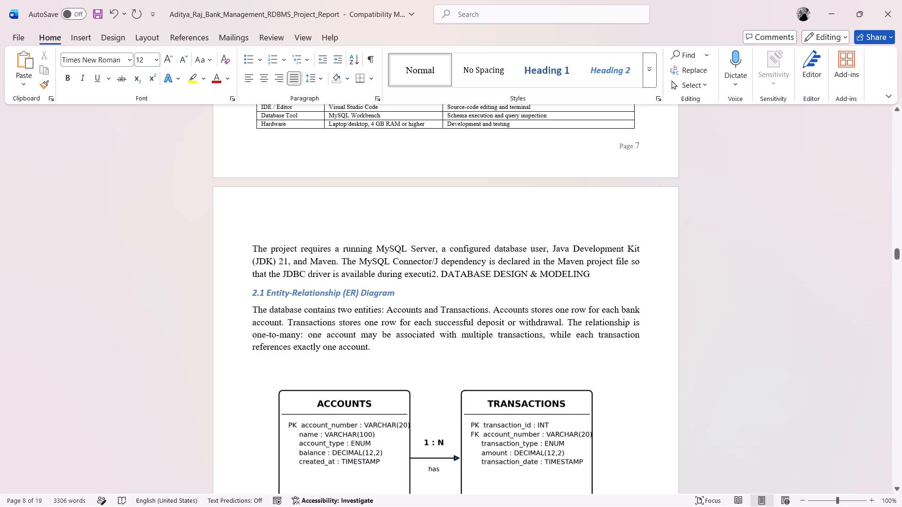
Delete the project requirements paragraph together with the DATABASE DESIGN & MODELING text, and remove the empty line above heading 2.1.
left_click_drag(613, 278, 214, 246)
key("BackSpace")
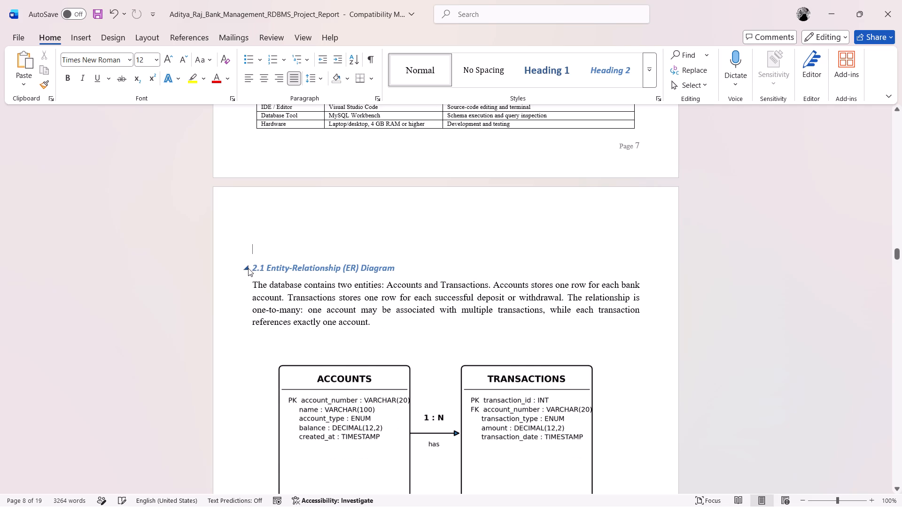
left_click(252, 269)
key("BackSpace")
key("BackSpace")
key("BackSpace")
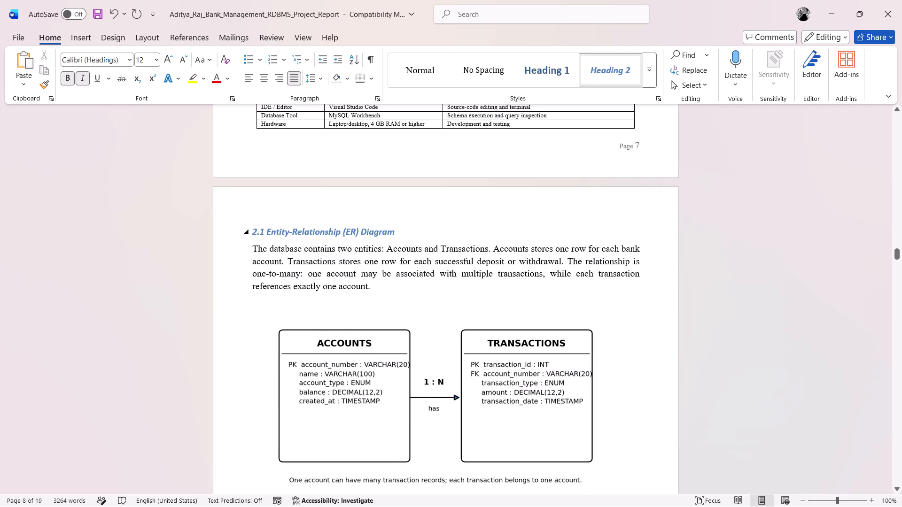
Add a blank line below the 2.1 Entity-Relationship (ER) Diagram heading.
scroll(612, 259, "down", 15)
scroll(591, 245, "up", 11)
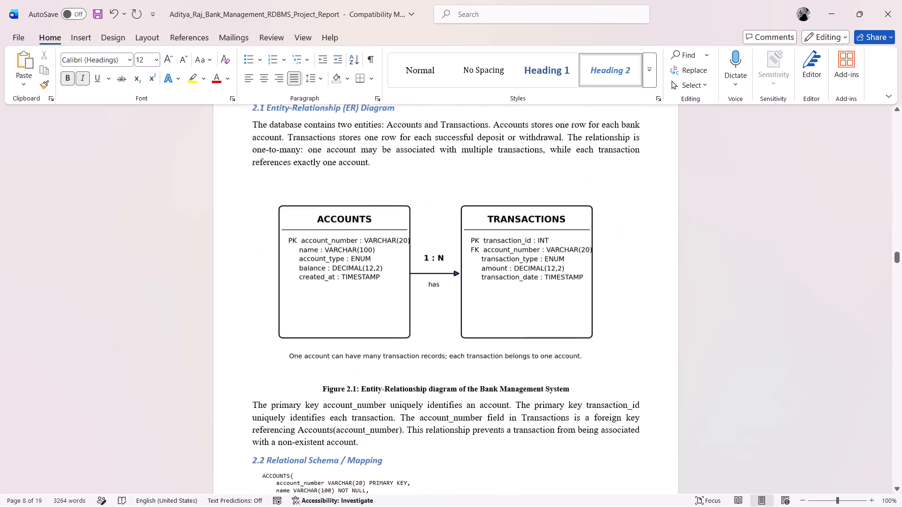
left_click(413, 119)
key("Return")
Add a blank line above and below the 2.2 Relational Schema / Mapping heading.
scroll(433, 200, "down", 5)
left_click(398, 335)
key("Return")
scroll(398, 335, "down", 2)
left_click(399, 311)
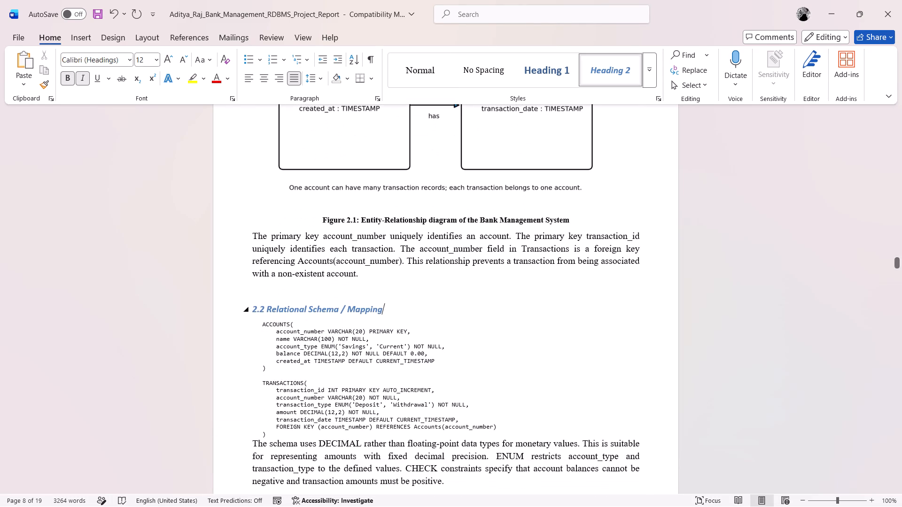
key("Return")
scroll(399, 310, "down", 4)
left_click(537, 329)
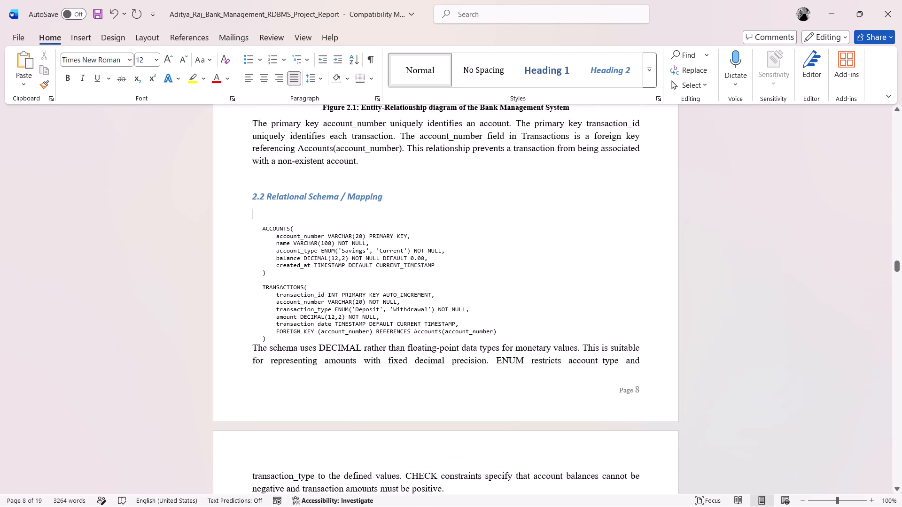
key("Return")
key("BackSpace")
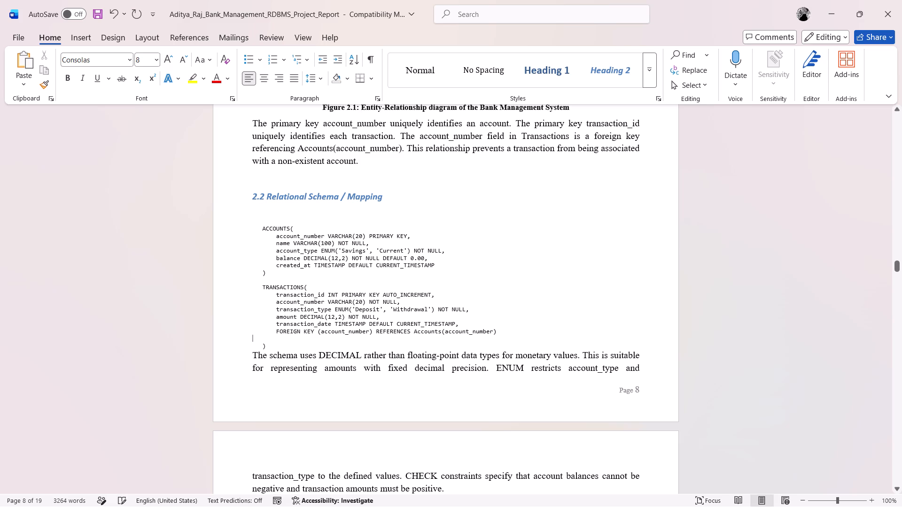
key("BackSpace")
Insert three line breaks after the closing parenthesis of the TRANSACTIONS schema to separate it from the DECIMAL paragraph.
left_click(337, 340)
key("Return")
key("Return")
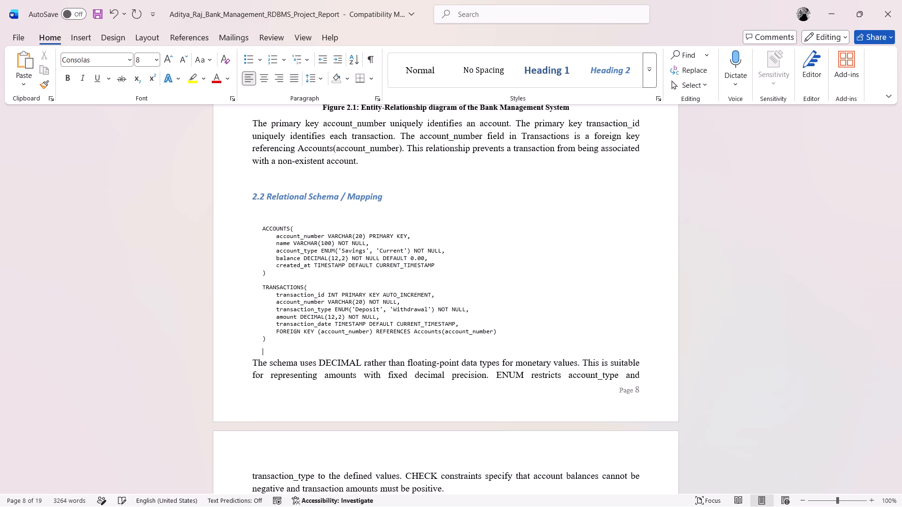
key("Return")
Add a blank line above and below the 2.3 Data Dictionary heading.
scroll(337, 340, "down", 9)
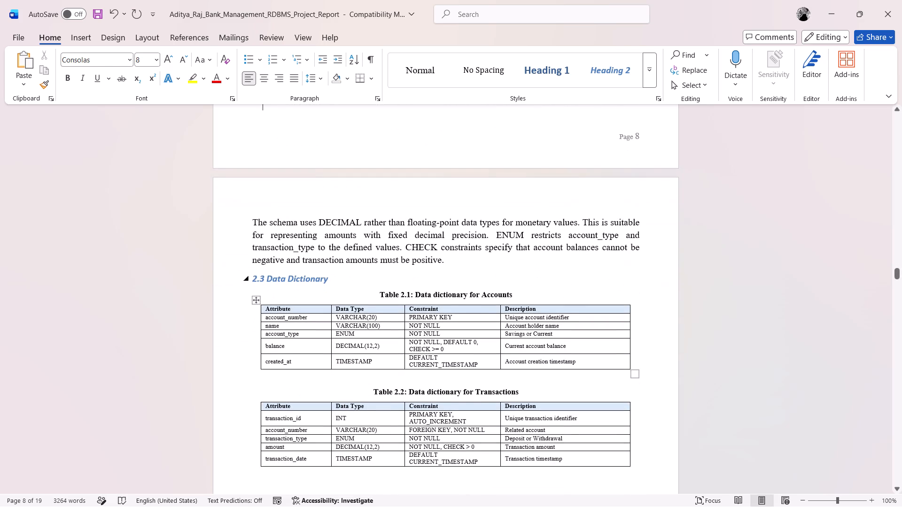
left_click(484, 263)
key("Return")
left_click(418, 286)
left_click(404, 295)
key("Return")
Add a blank line between the Accounts data dictionary table and the Table 2.2 caption.
scroll(404, 296, "down", 4)
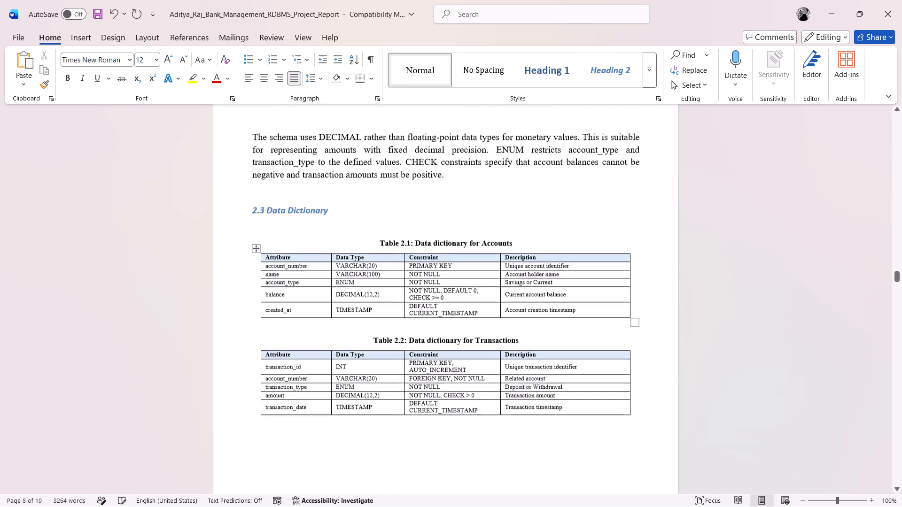
left_click(650, 300)
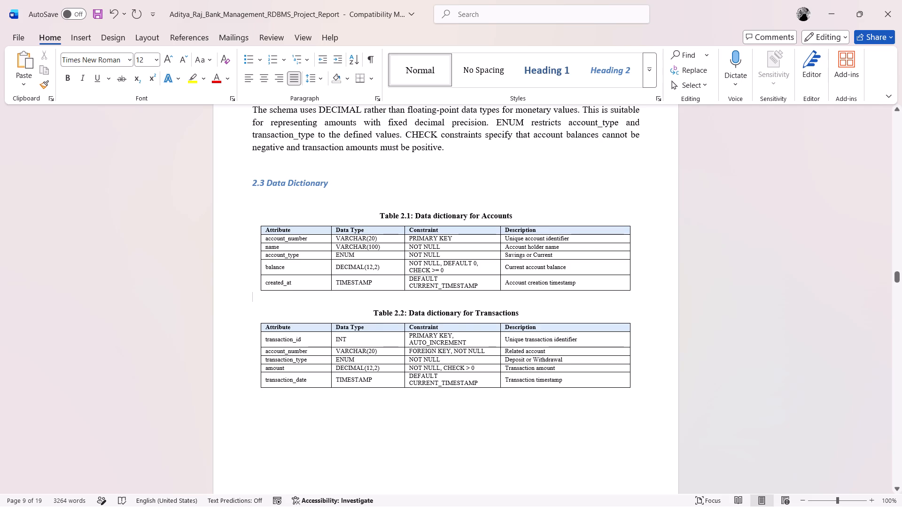
key("Return")
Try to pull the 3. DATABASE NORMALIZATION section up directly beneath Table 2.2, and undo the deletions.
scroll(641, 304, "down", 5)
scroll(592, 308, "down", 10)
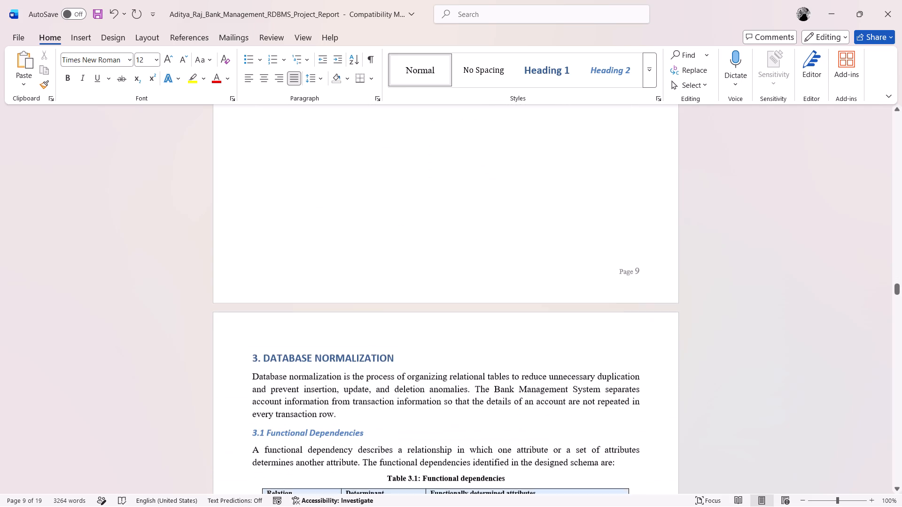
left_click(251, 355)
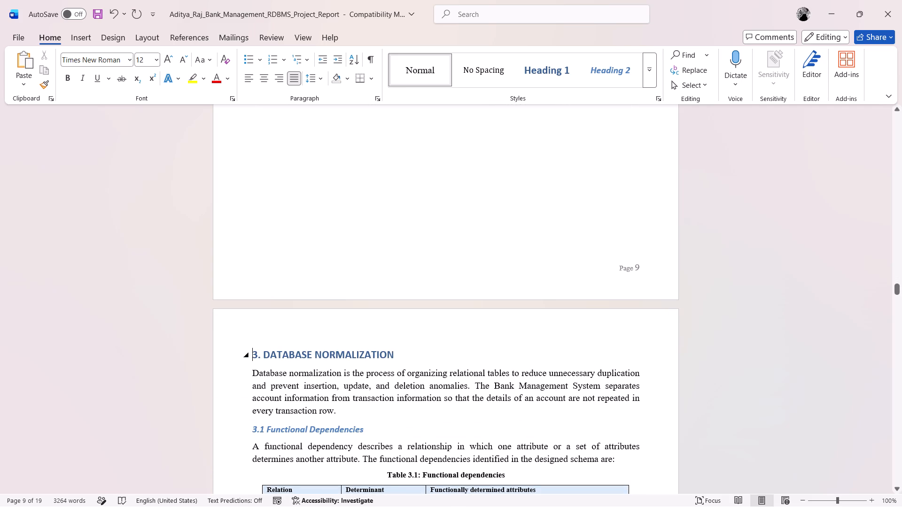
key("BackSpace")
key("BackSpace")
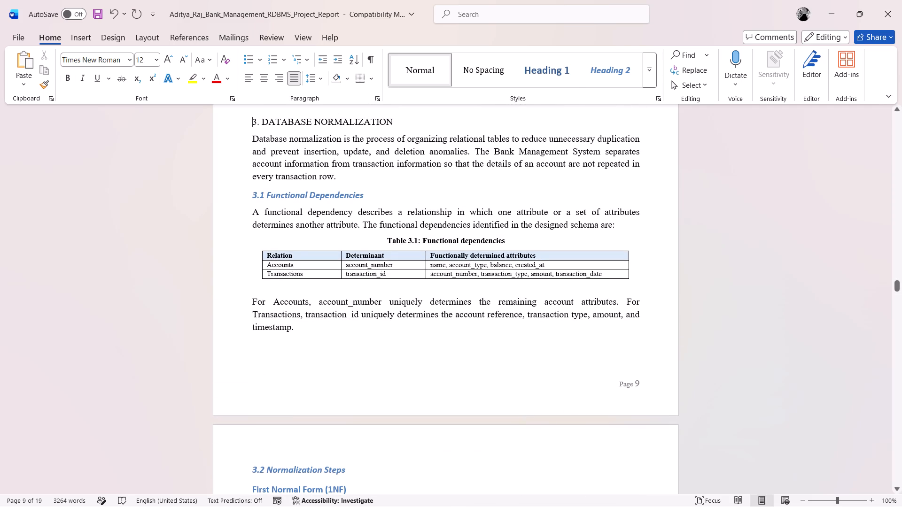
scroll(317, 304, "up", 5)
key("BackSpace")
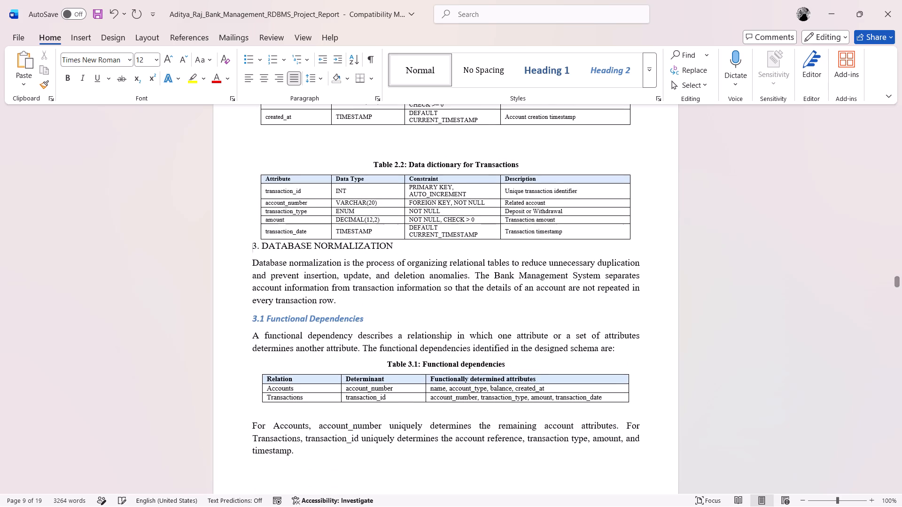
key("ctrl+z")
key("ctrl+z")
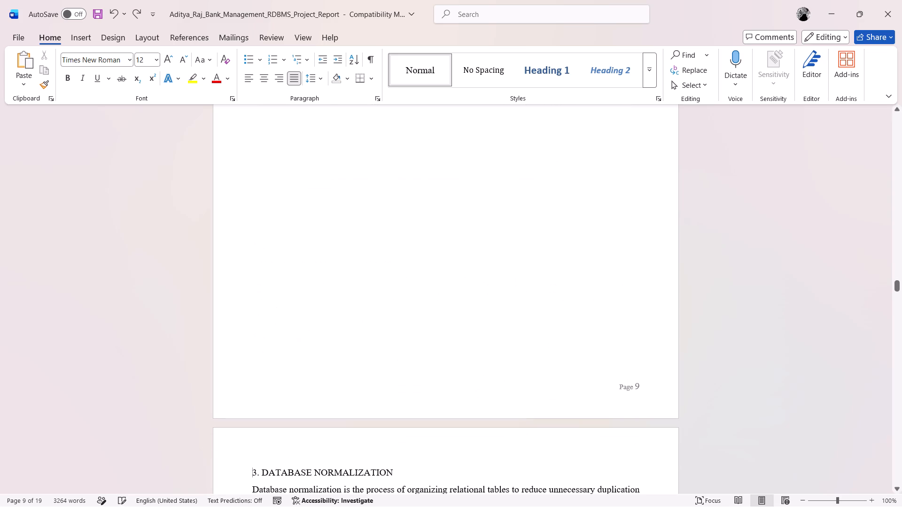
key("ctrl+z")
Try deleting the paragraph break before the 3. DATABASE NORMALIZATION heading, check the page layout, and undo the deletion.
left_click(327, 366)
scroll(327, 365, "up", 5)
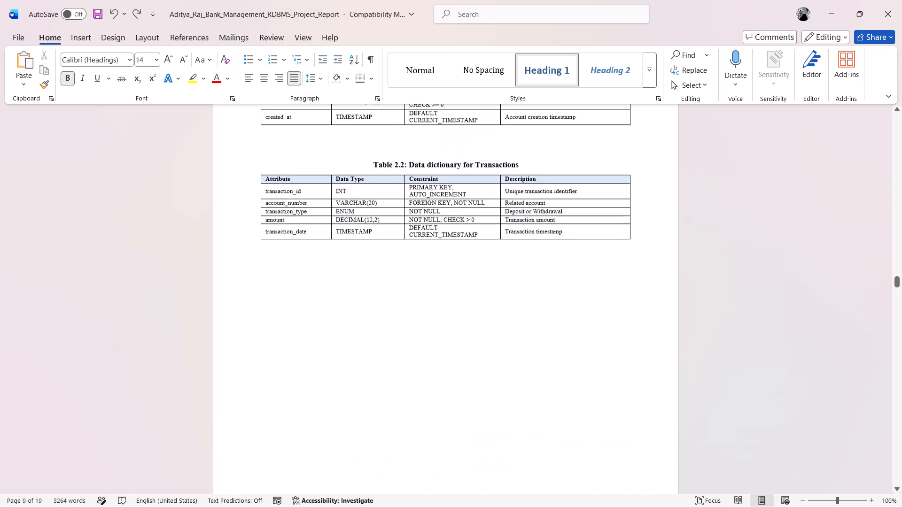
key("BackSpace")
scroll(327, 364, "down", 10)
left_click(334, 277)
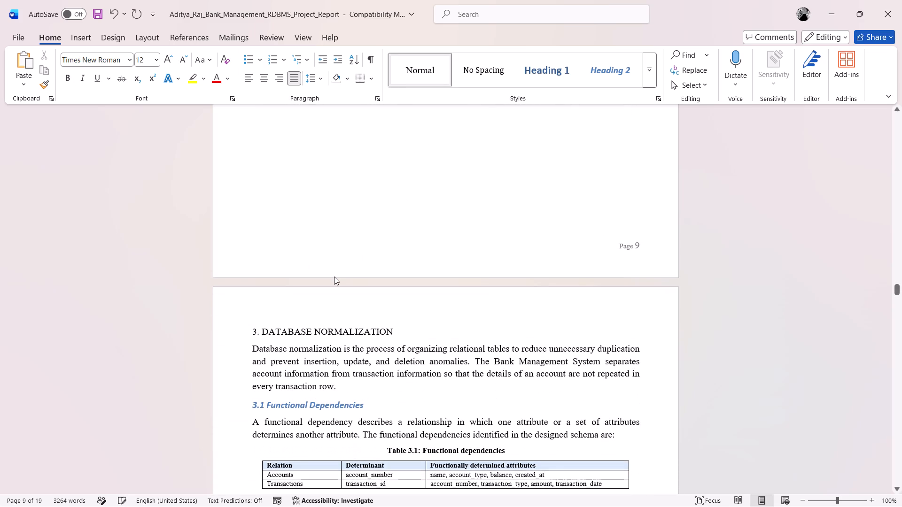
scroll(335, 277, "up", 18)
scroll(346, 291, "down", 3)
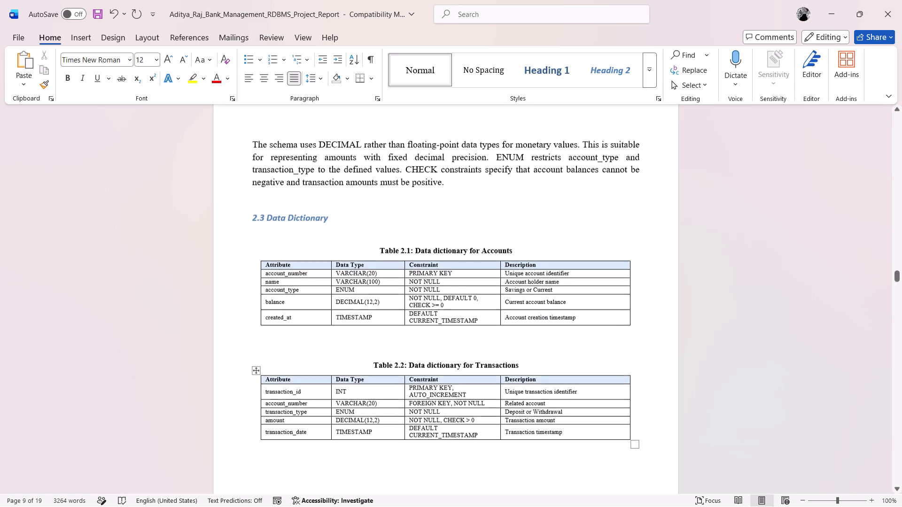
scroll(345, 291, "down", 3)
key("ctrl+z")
Add a blank line below the 3. DATABASE NORMALIZATION heading.
scroll(345, 291, "down", 2)
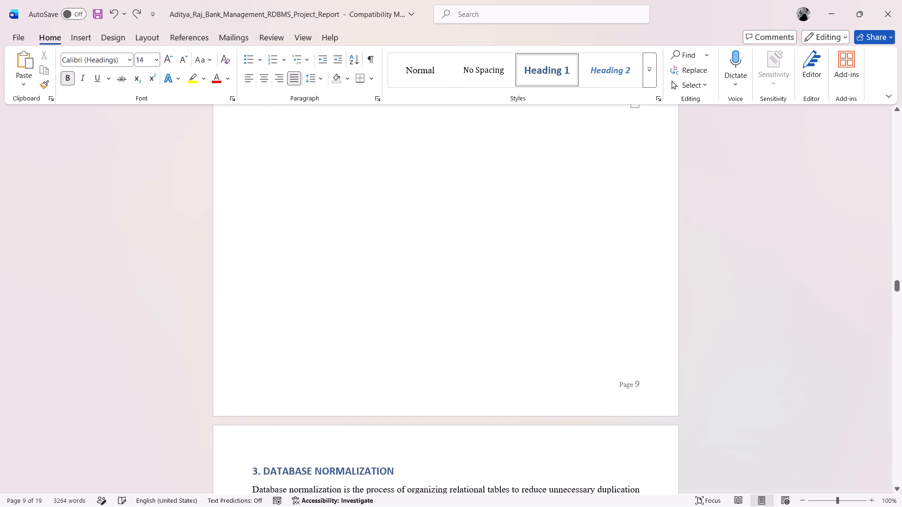
scroll(344, 291, "down", 9)
scroll(342, 292, "up", 1)
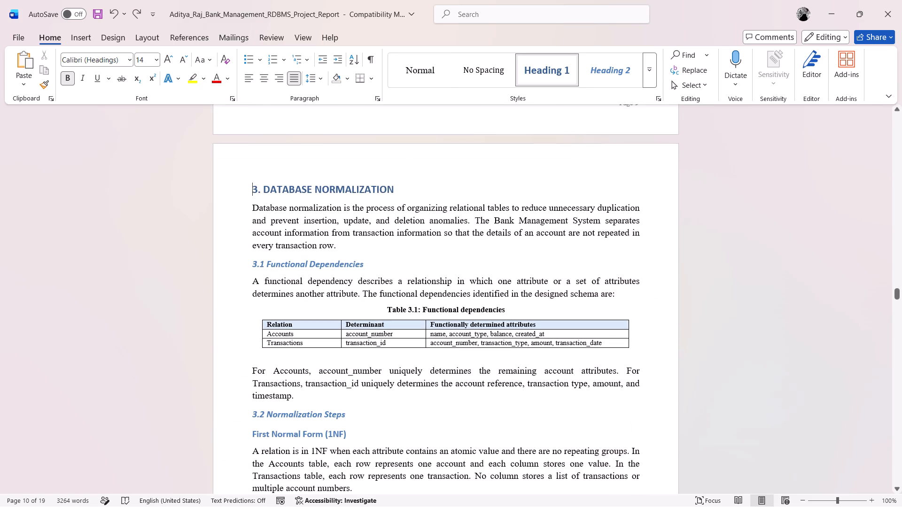
left_click(405, 190)
key("Return")
Add a blank line above and below the 3.1 Functional Dependencies heading.
left_click(390, 267)
key("Return")
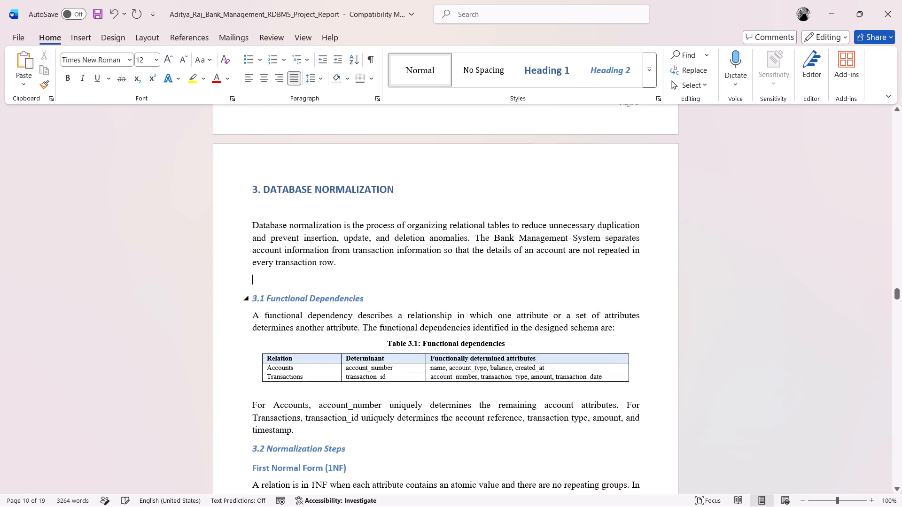
left_click(373, 292)
key("Return")
Add a blank line above the Table 3.1 caption and an empty row at the end of that table.
scroll(373, 292, "down", 3)
left_click(641, 263)
key("Return")
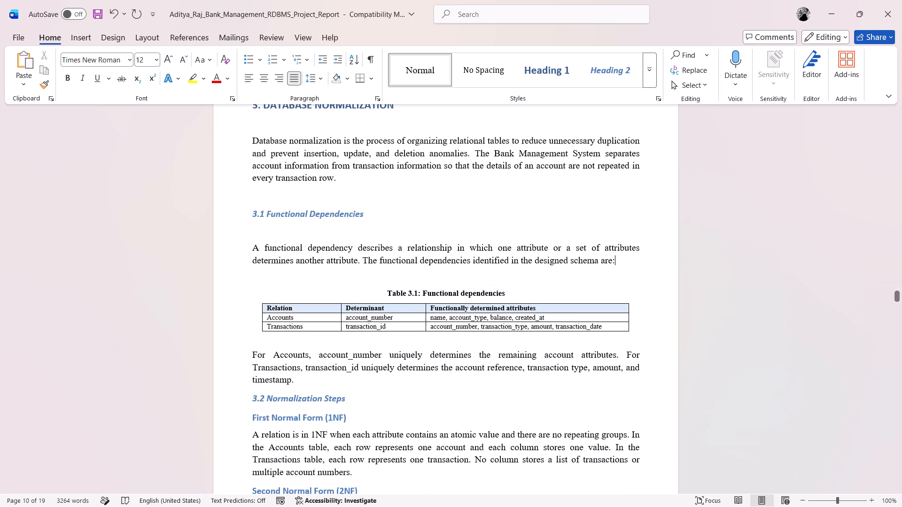
left_click(638, 326)
key("Return")
Add blank lines above and below the 3.2 Normalization Steps heading, and one below the First Normal Form (1NF) heading.
scroll(638, 327, "down", 3)
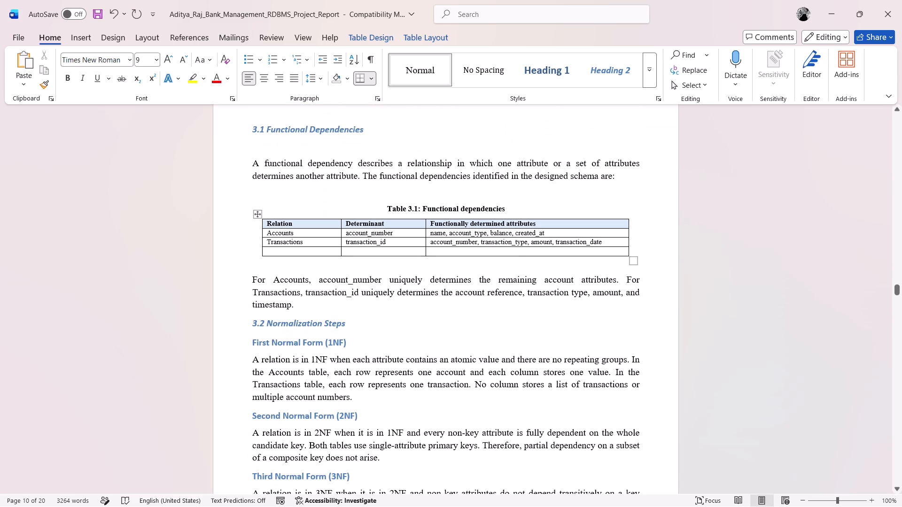
left_click(392, 303)
key("Return")
scroll(392, 303, "down", 3)
left_click(387, 244)
left_click(380, 260)
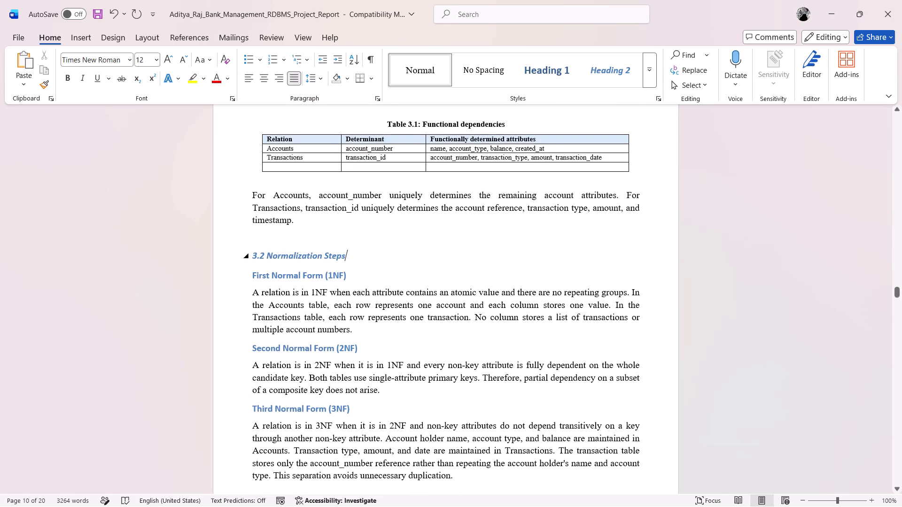
key("Return")
left_click(361, 298)
key("Return")
Add a blank line above and below the Second Normal Form (2NF) heading.
scroll(358, 294, "down", 2)
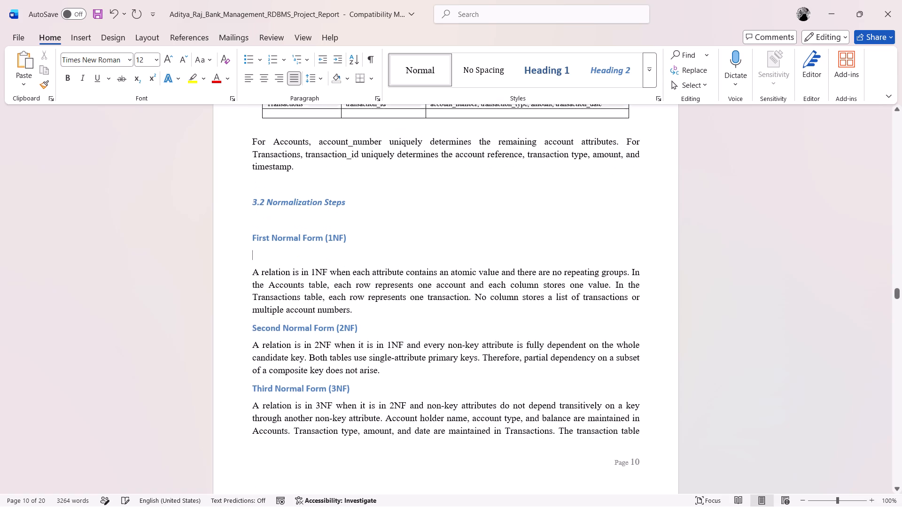
left_click(364, 305)
key("Return")
scroll(363, 327, "down", 3)
left_click(371, 252)
key("Return")
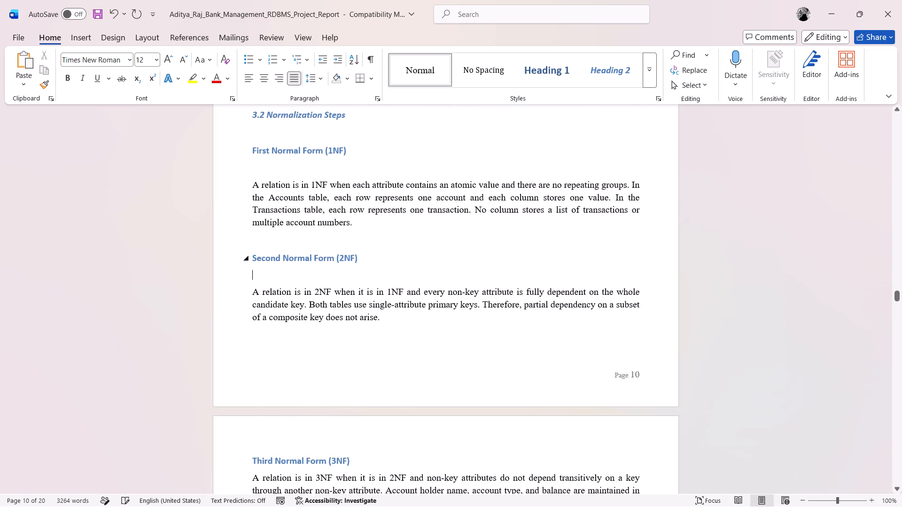
Add a blank line below and above the Third Normal Form (3NF) heading.
scroll(363, 300, "down", 4)
left_click(356, 348)
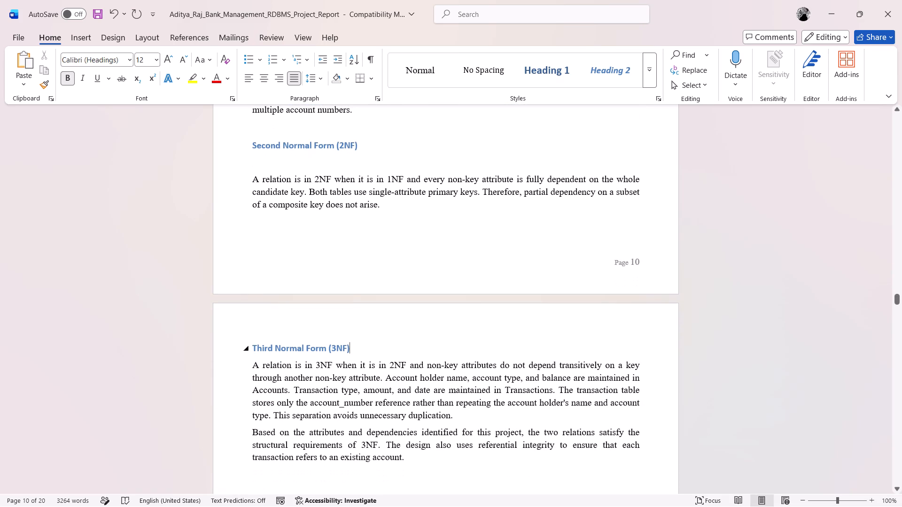
key("Return")
scroll(354, 346, "down", 4)
scroll(353, 341, "up", 4)
left_click(386, 205)
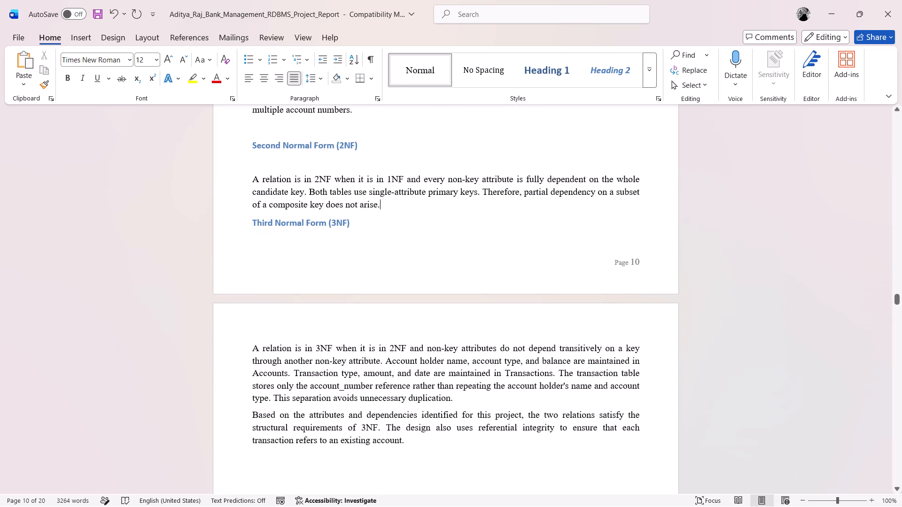
key("Return")
Add a blank line between the two paragraphs under the Third Normal Form (3NF) heading.
scroll(395, 297, "down", 7)
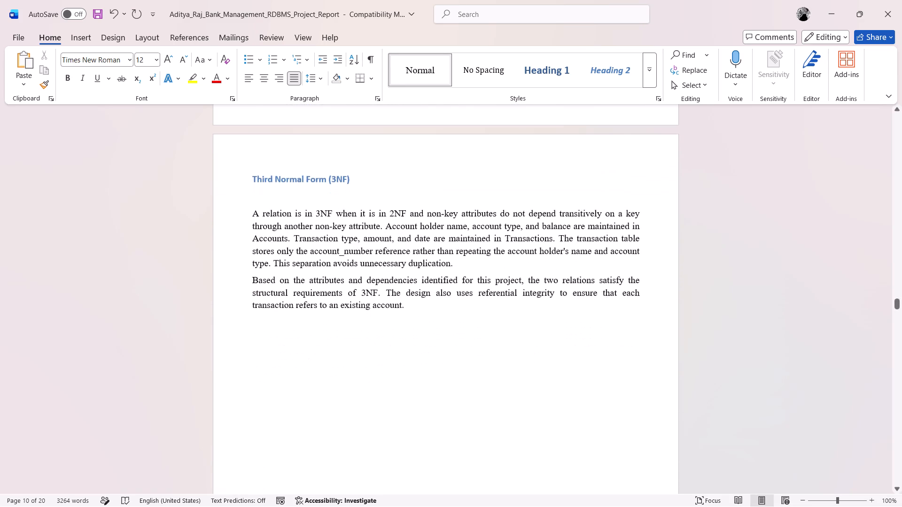
scroll(393, 293, "down", 5)
scroll(389, 296, "up", 3)
double_click(459, 183)
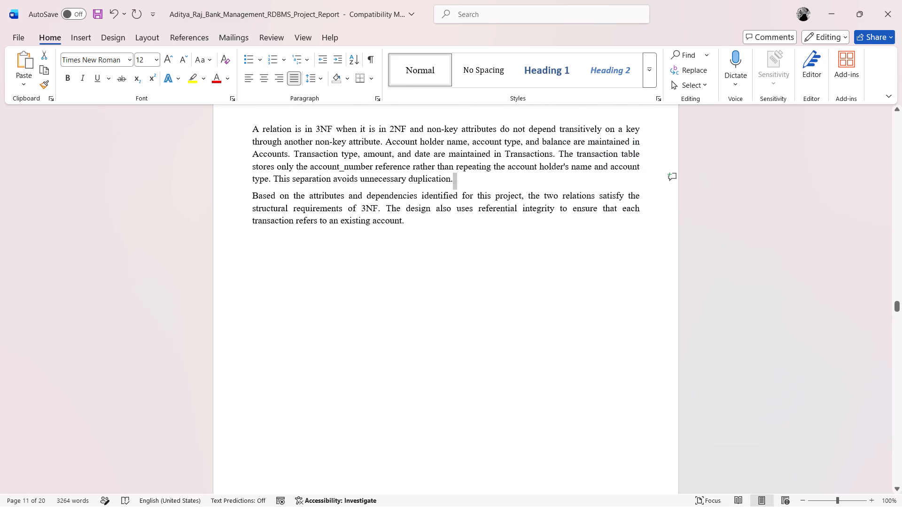
key("Return")
scroll(443, 230, "down", 1)
key("Return")
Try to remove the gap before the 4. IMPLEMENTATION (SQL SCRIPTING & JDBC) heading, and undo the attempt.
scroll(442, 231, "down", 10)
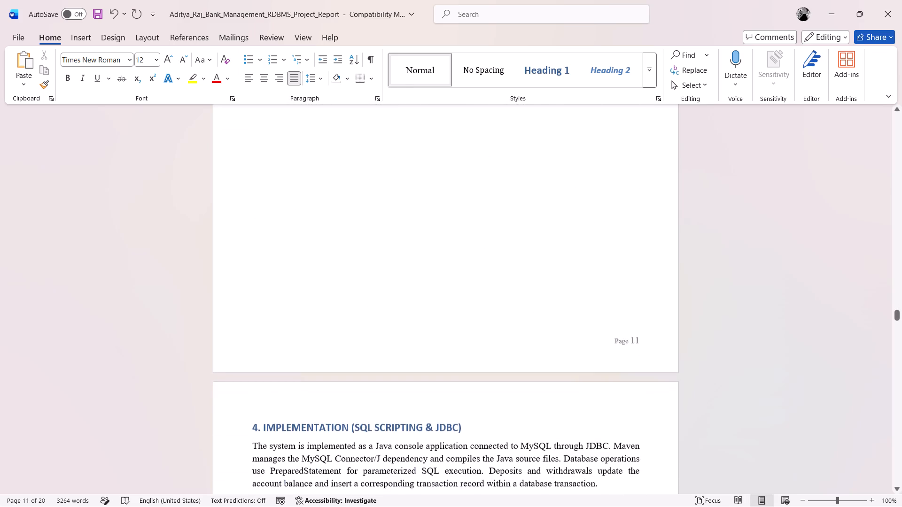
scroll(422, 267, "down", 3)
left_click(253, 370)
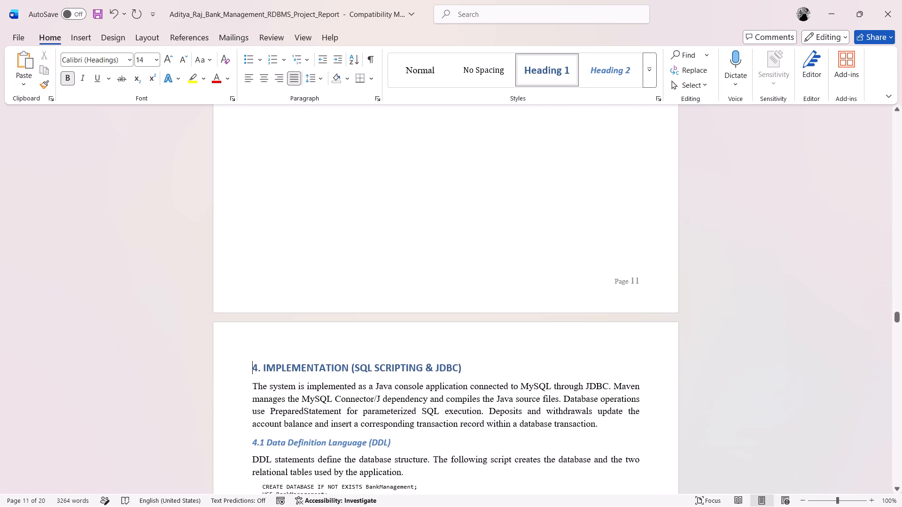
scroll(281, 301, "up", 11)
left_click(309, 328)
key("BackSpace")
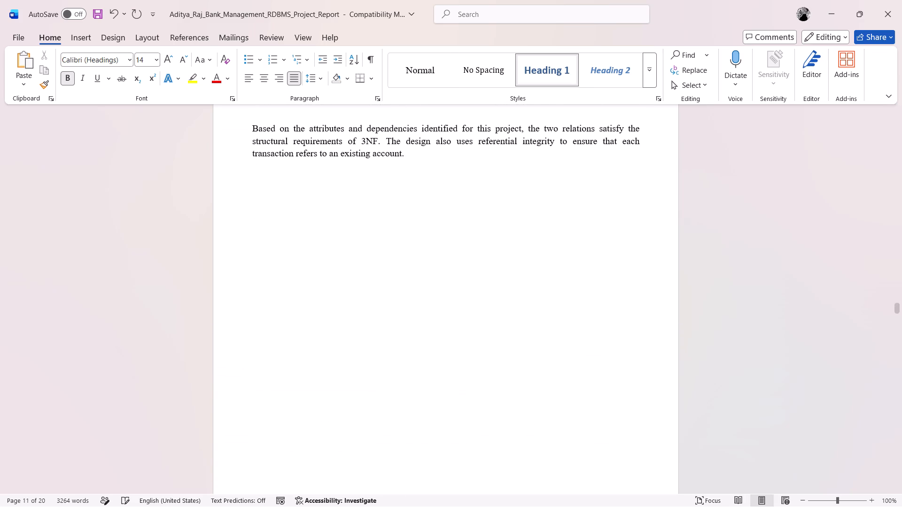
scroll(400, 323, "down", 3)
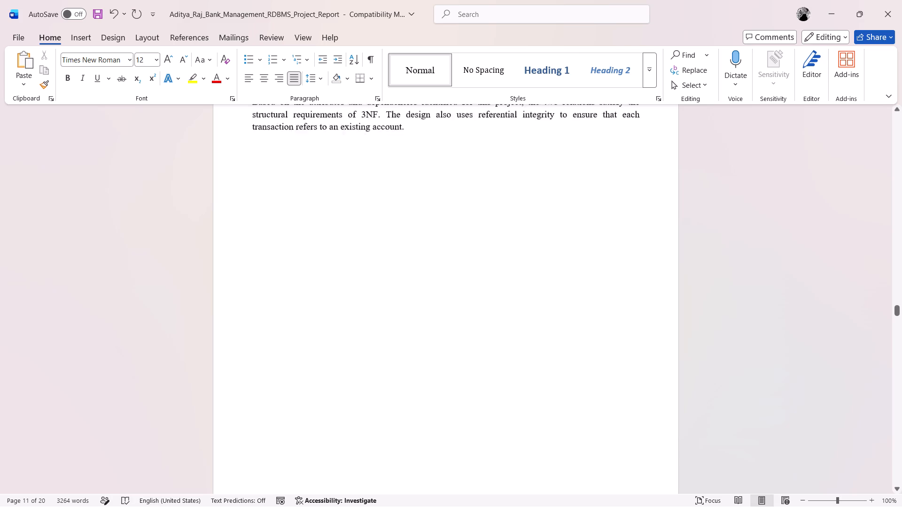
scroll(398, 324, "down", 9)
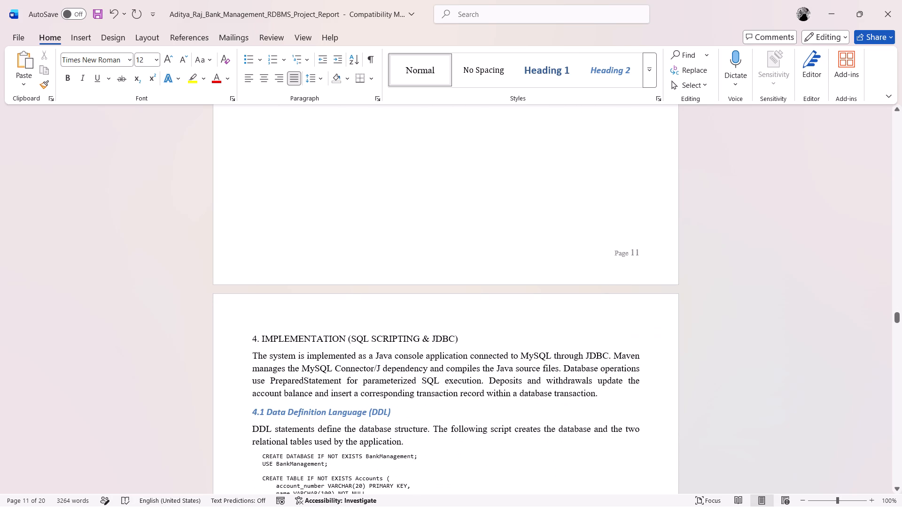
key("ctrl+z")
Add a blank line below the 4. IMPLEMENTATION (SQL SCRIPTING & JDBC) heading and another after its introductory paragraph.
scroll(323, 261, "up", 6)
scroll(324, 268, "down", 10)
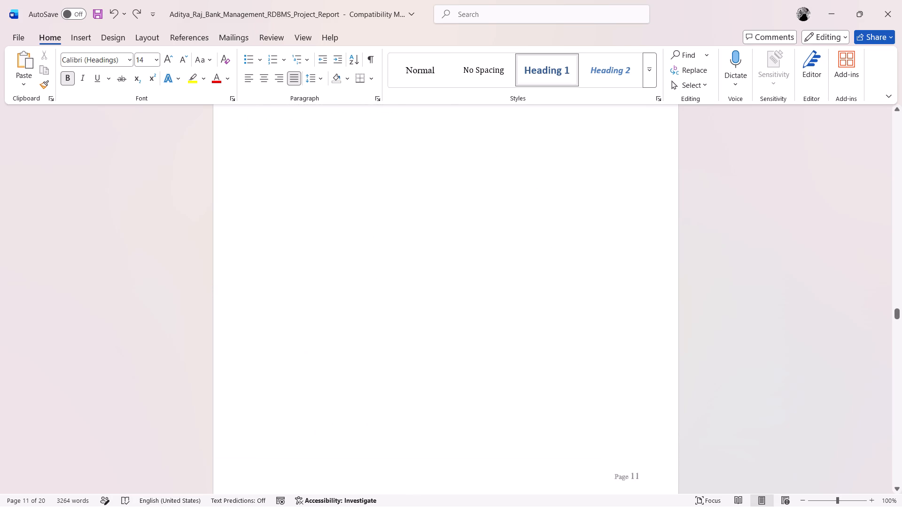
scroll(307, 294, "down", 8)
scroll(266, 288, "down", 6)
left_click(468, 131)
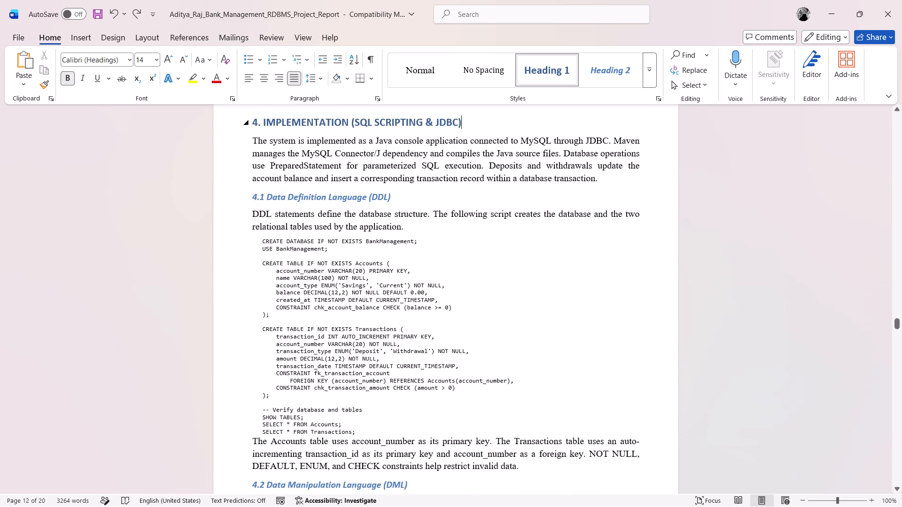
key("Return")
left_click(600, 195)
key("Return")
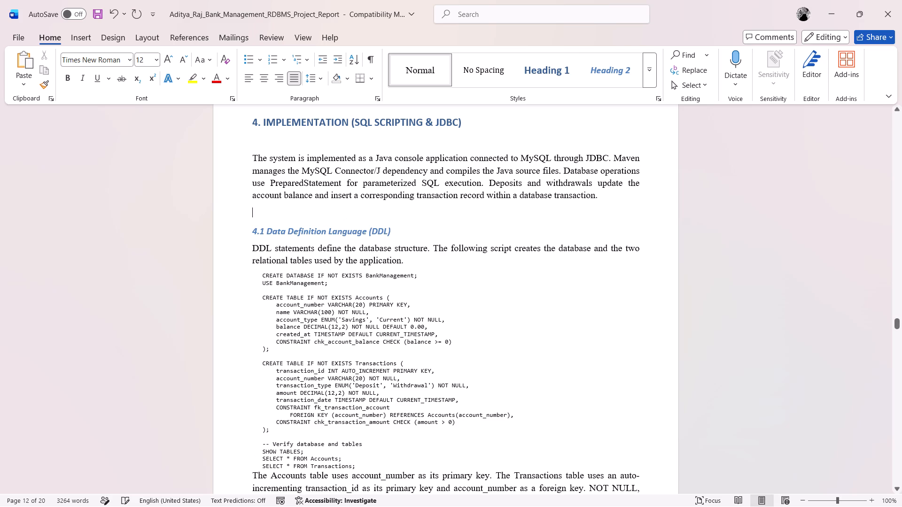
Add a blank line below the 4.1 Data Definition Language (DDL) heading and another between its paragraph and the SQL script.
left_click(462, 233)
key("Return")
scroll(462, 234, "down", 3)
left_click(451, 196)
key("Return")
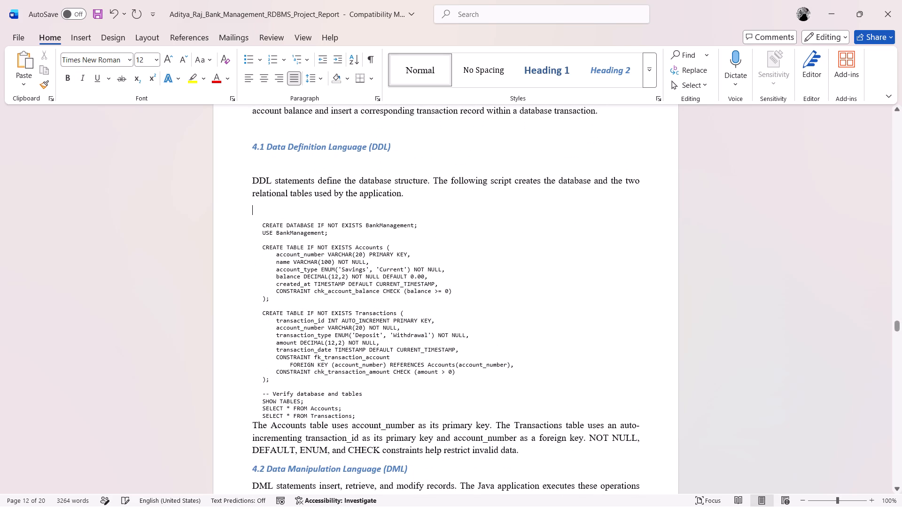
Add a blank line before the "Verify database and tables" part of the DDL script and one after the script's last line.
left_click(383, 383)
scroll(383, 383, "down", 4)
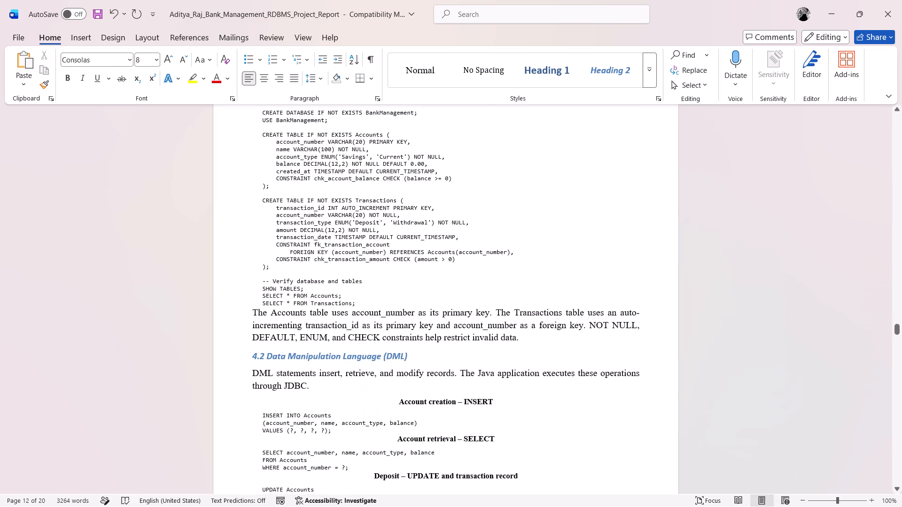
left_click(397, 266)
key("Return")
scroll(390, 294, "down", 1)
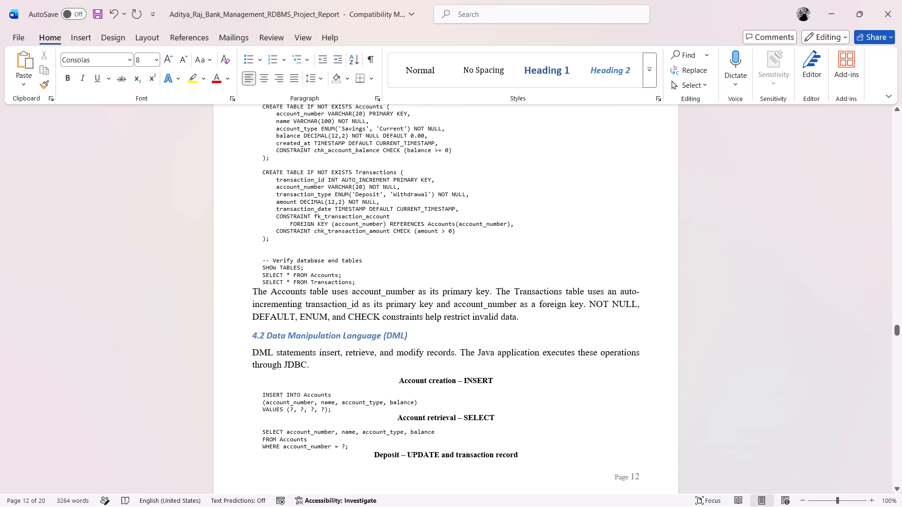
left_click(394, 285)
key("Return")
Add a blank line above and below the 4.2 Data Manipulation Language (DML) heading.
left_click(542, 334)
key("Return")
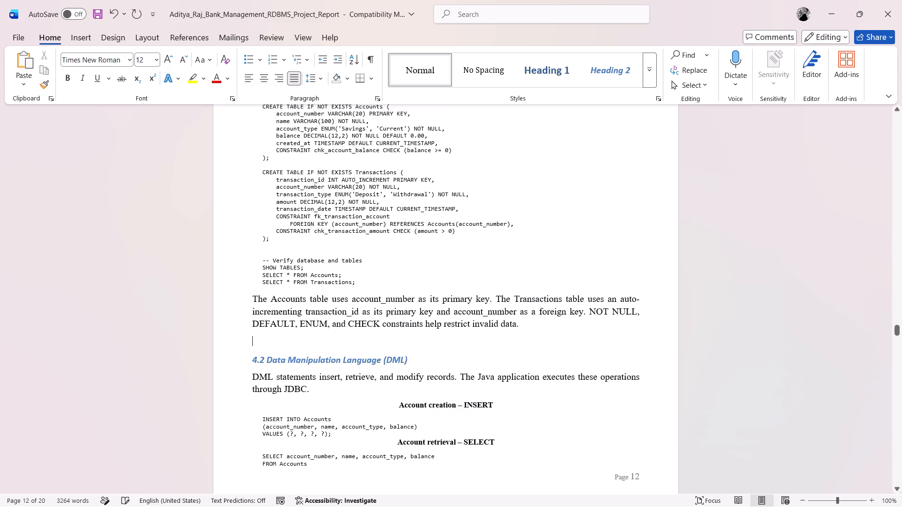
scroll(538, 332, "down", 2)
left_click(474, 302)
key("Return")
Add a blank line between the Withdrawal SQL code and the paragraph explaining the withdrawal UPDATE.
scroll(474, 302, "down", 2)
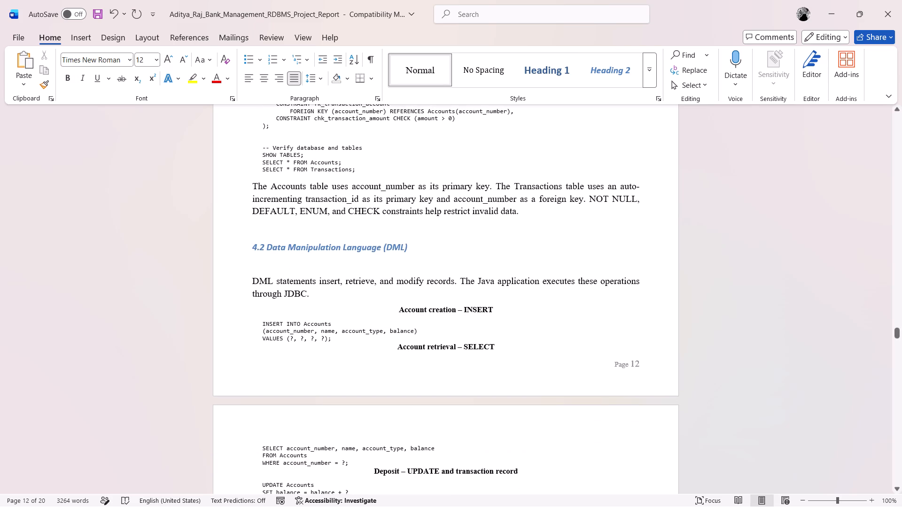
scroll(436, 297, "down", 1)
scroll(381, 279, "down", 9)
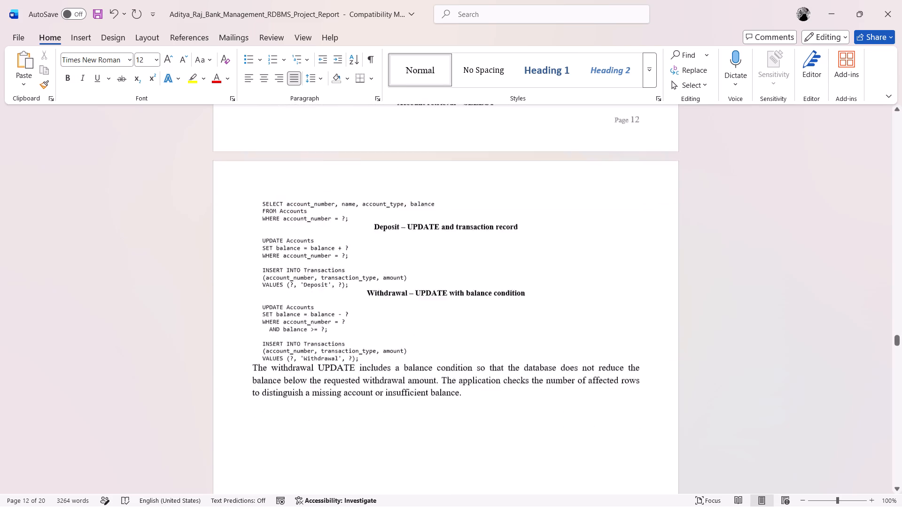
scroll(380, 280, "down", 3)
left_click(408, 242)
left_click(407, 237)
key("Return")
Review the rest of the report, from section 4.3 through the system interface, references and annexure pages.
scroll(406, 237, "down", 4)
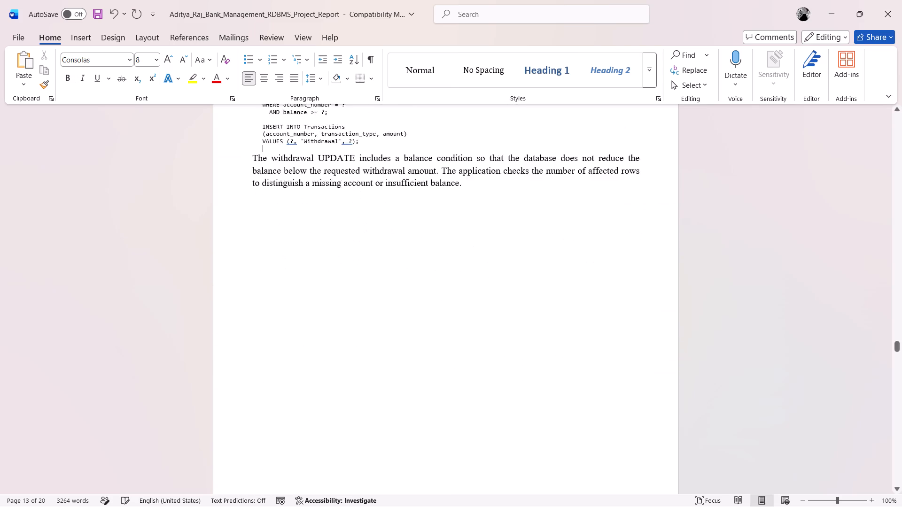
scroll(404, 239, "down", 12)
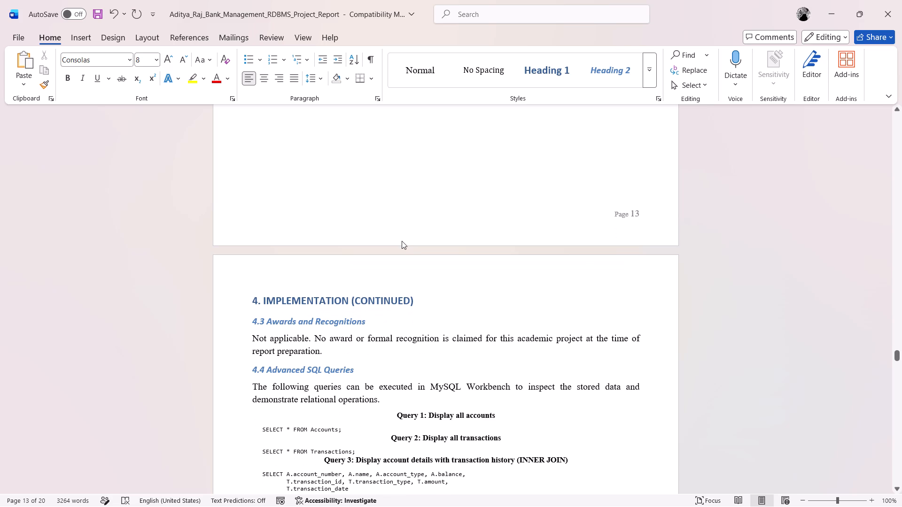
scroll(422, 257, "up", 7)
scroll(379, 274, "down", 4)
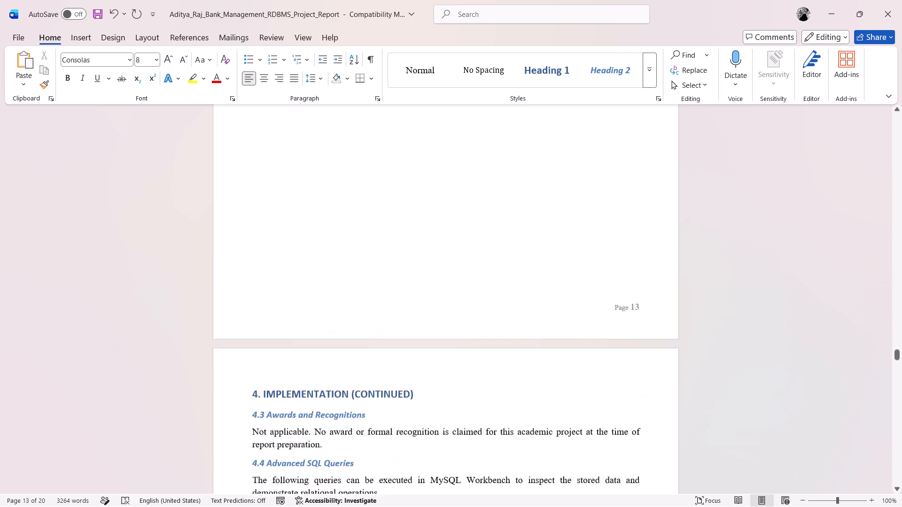
scroll(378, 277, "down", 14)
scroll(368, 268, "down", 7)
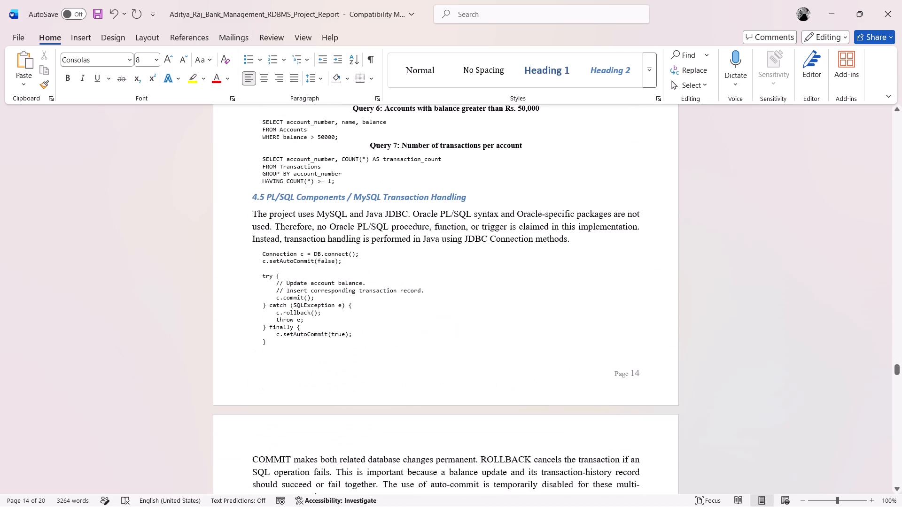
scroll(368, 268, "down", 19)
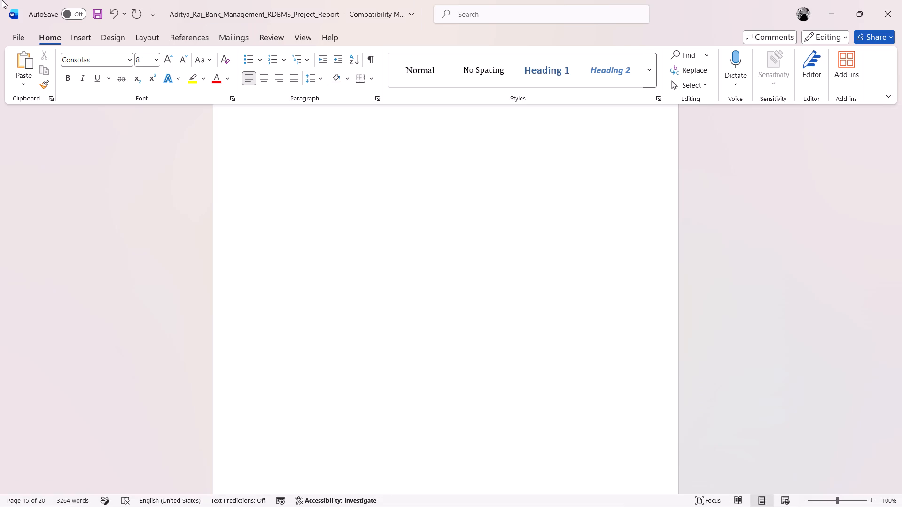
left_click(368, 395)
scroll(403, 411, "down", 5)
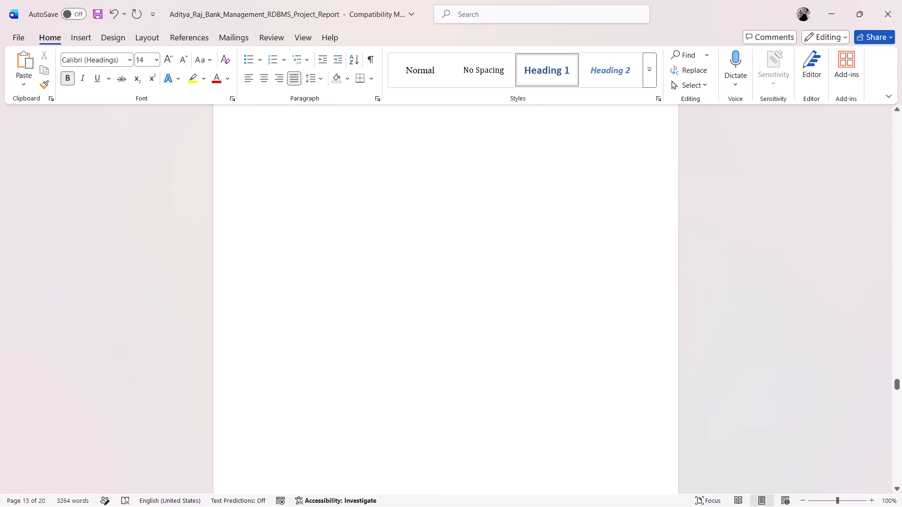
scroll(403, 411, "up", 1)
scroll(403, 416, "down", 12)
scroll(445, 381, "down", 20)
scroll(445, 381, "down", 3)
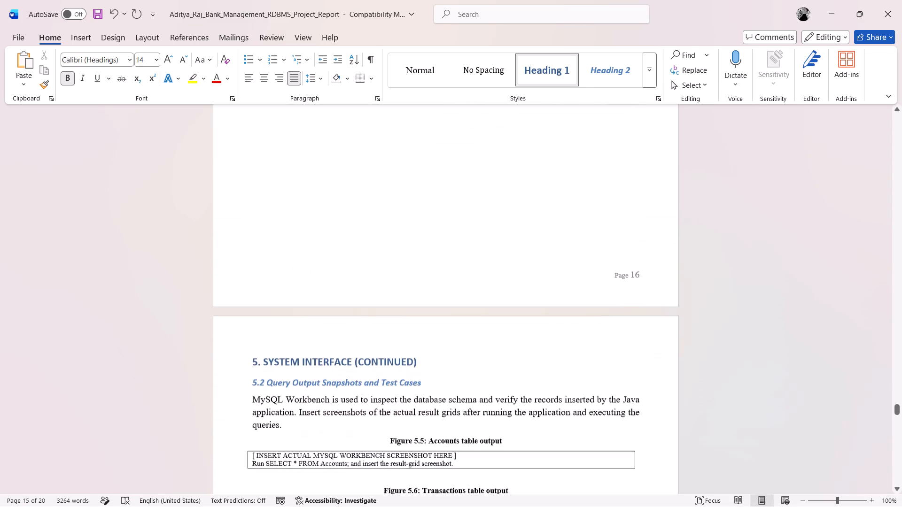
scroll(283, 410, "down", 20)
scroll(283, 410, "down", 20)
scroll(283, 410, "down", 3)
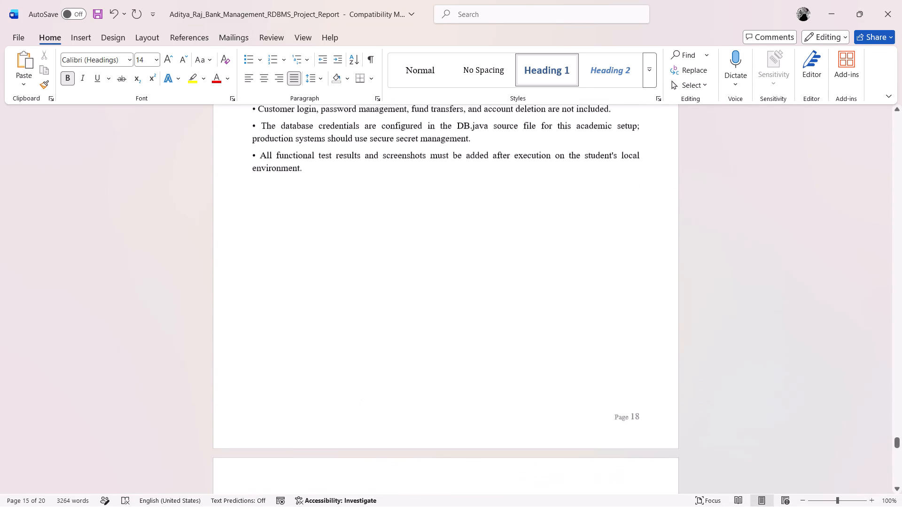
scroll(361, 394, "down", 20)
scroll(361, 394, "down", 20)
scroll(361, 394, "down", 3)
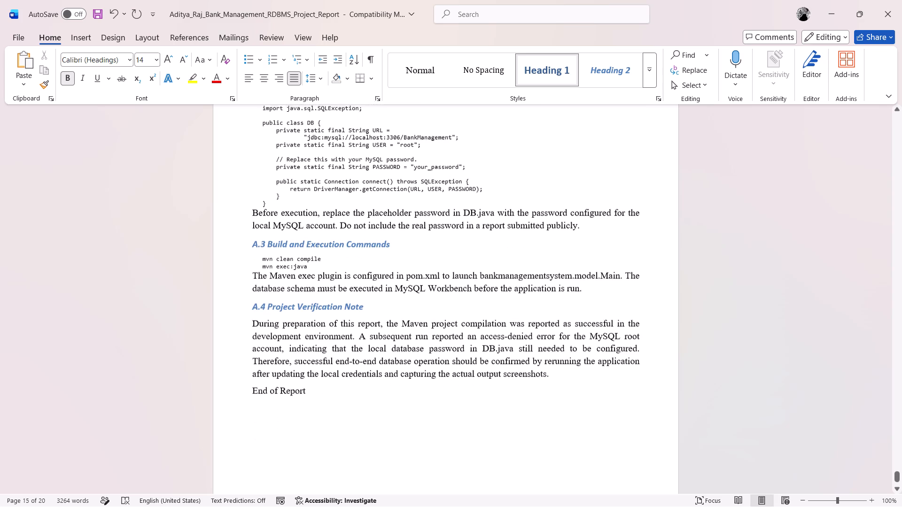
scroll(357, 394, "down", 5)
scroll(312, 370, "up", 4)
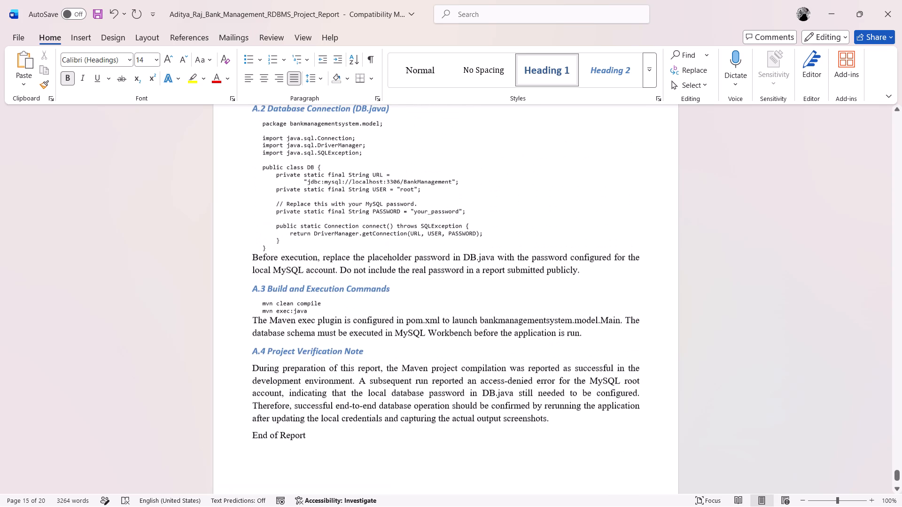
scroll(429, 390, "up", 7)
scroll(429, 390, "up", 17)
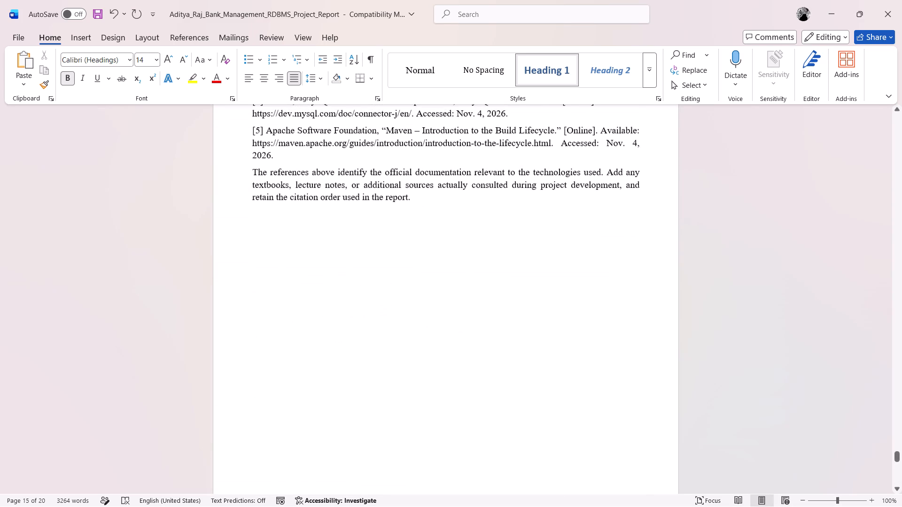
Undo all the blank-line spacing edits made throughout the report, back to section 1.1.
key("ctrl+z")
key("ctrl+z")
key("ctrl+z")
key("ctrl+z")
key("ctrl+z")
key("ctrl+z")
key("ctrl+z")
key("ctrl+z")
key("ctrl+z")
key("ctrl+z")
key("ctrl+z")
key("ctrl+z")
key("ctrl+z")
key("ctrl+z")
key("ctrl+z")
key("ctrl+z")
key("ctrl+z")
key("ctrl+z")
key("ctrl+z")
key("ctrl+z")
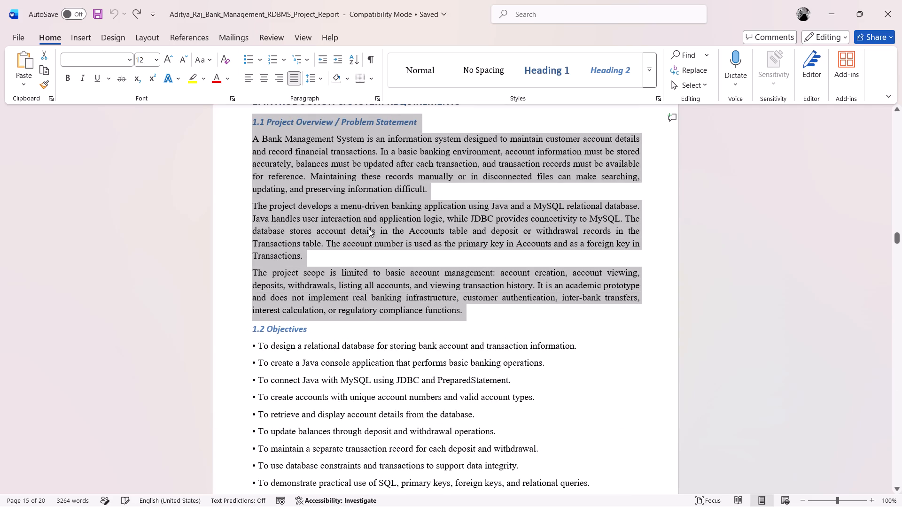
scroll(641, 356, "up", 1)
left_click(685, 328)
scroll(599, 336, "up", 7)
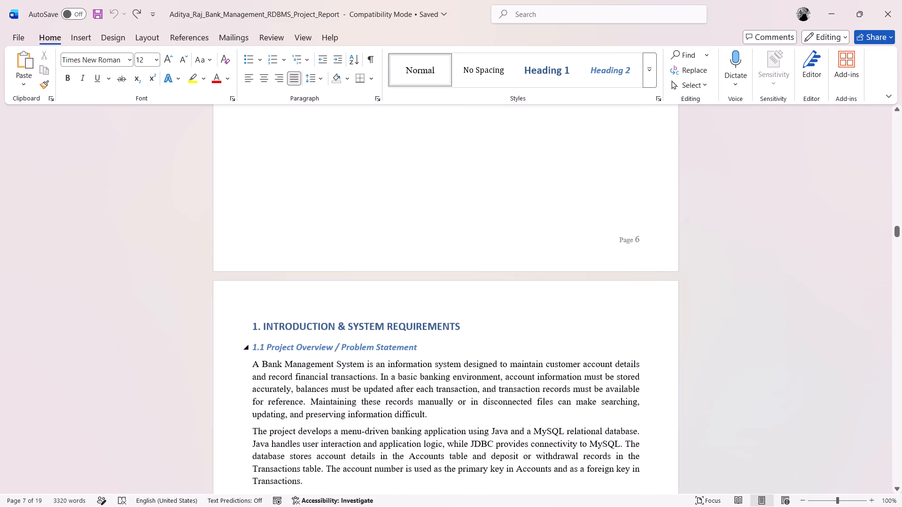
key("ctrl+z")
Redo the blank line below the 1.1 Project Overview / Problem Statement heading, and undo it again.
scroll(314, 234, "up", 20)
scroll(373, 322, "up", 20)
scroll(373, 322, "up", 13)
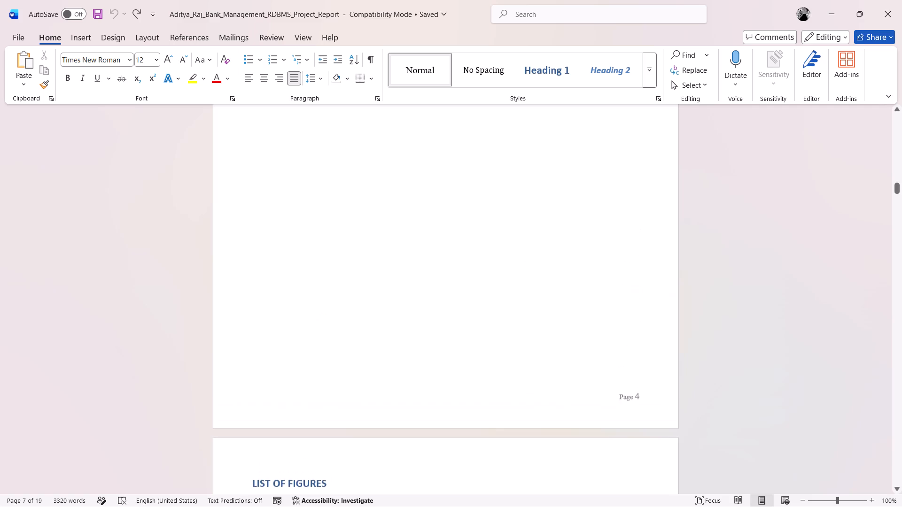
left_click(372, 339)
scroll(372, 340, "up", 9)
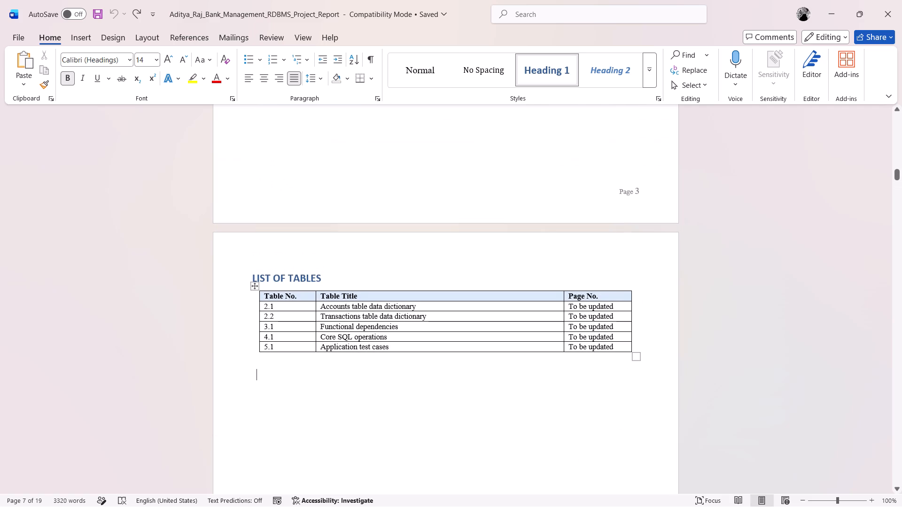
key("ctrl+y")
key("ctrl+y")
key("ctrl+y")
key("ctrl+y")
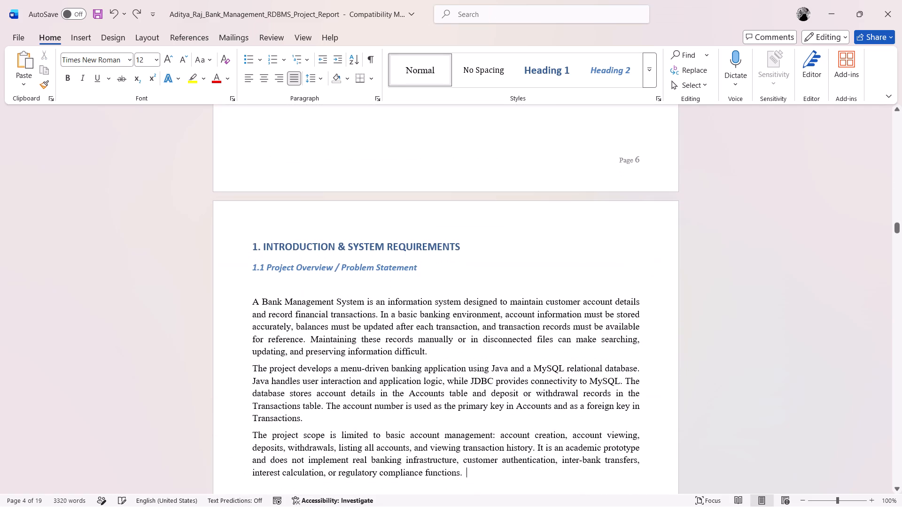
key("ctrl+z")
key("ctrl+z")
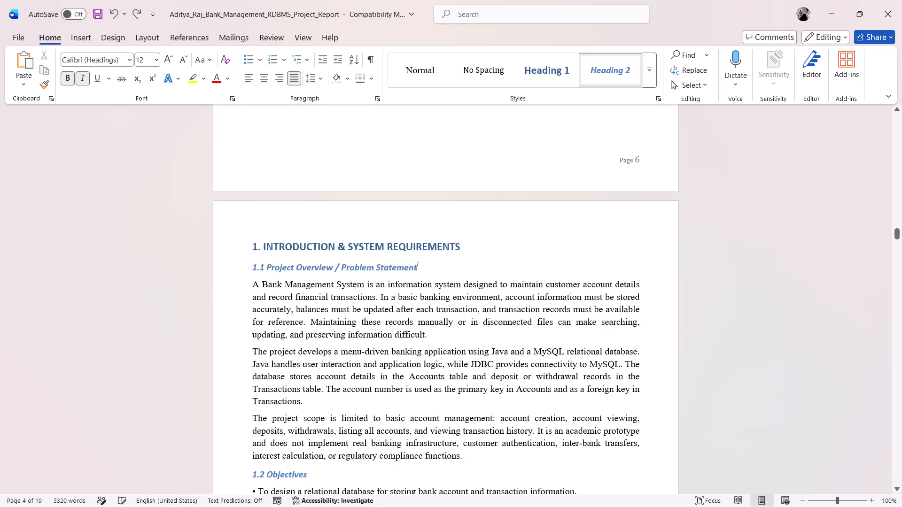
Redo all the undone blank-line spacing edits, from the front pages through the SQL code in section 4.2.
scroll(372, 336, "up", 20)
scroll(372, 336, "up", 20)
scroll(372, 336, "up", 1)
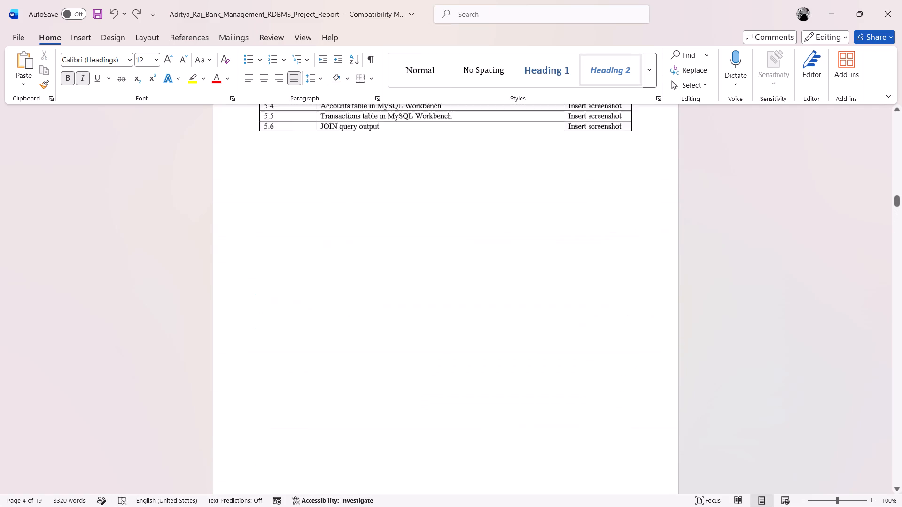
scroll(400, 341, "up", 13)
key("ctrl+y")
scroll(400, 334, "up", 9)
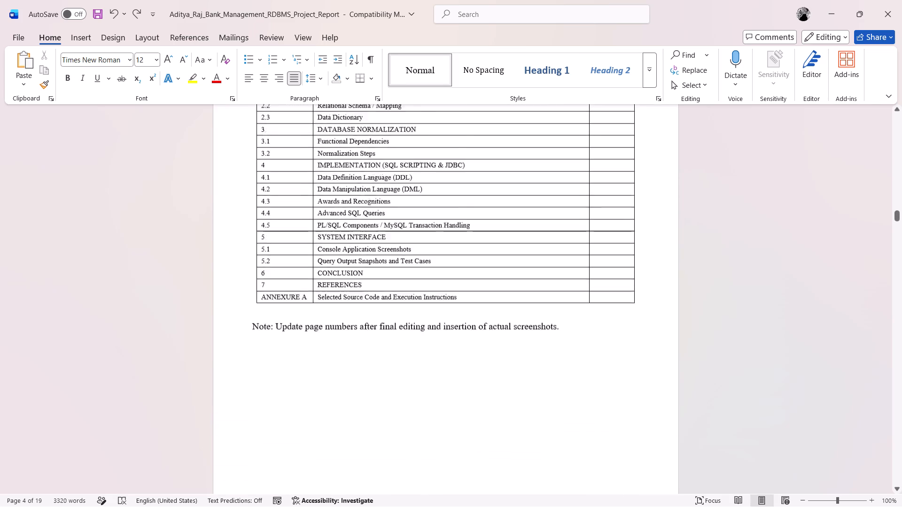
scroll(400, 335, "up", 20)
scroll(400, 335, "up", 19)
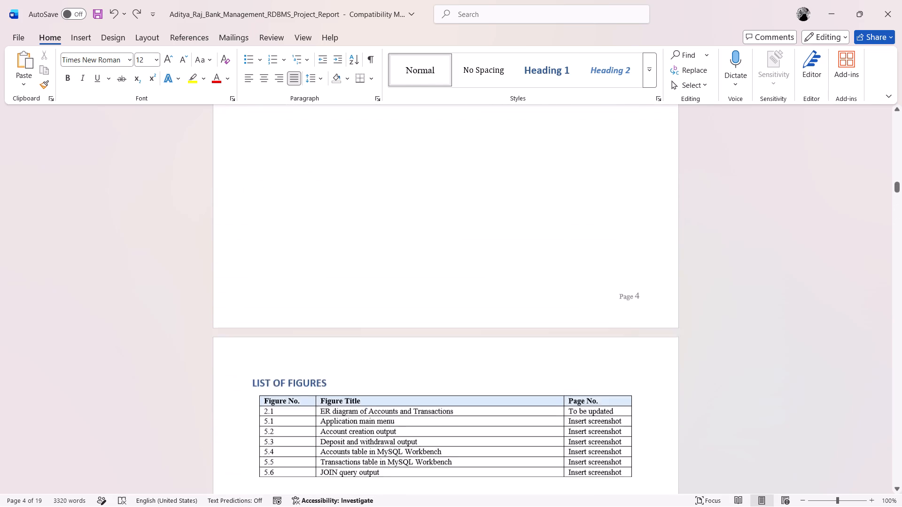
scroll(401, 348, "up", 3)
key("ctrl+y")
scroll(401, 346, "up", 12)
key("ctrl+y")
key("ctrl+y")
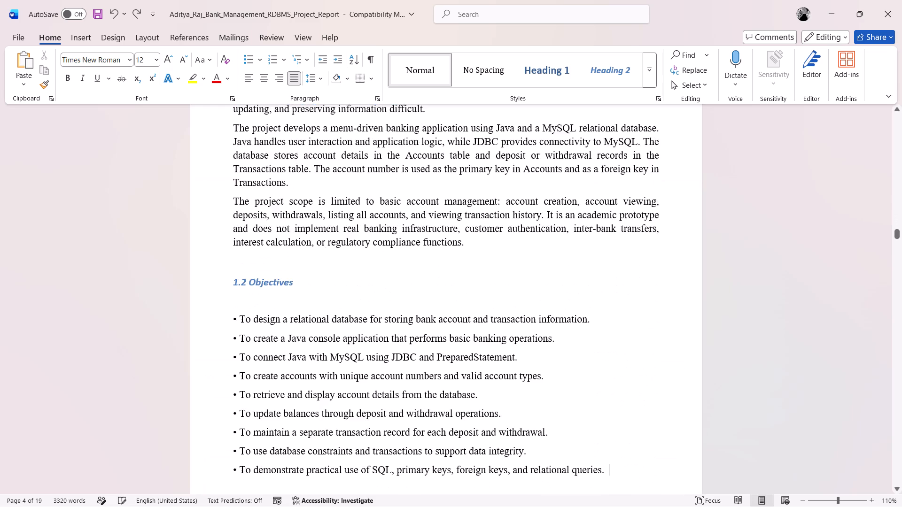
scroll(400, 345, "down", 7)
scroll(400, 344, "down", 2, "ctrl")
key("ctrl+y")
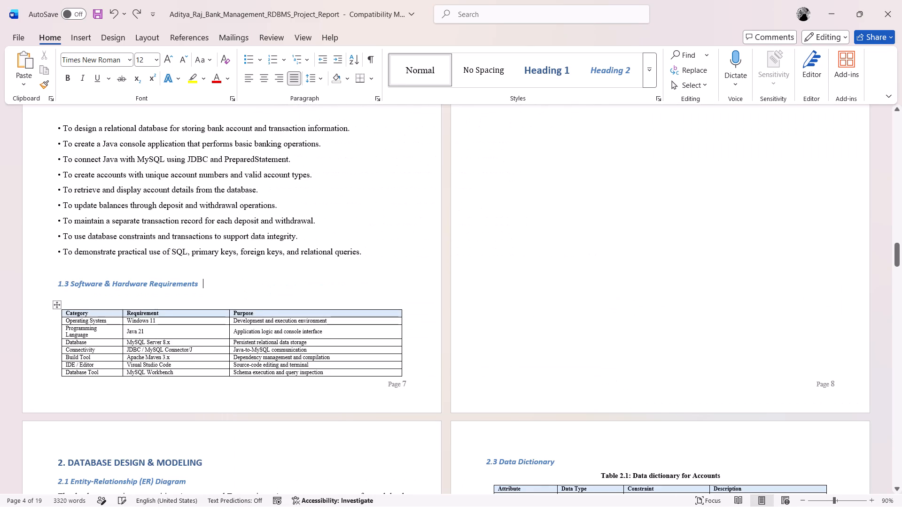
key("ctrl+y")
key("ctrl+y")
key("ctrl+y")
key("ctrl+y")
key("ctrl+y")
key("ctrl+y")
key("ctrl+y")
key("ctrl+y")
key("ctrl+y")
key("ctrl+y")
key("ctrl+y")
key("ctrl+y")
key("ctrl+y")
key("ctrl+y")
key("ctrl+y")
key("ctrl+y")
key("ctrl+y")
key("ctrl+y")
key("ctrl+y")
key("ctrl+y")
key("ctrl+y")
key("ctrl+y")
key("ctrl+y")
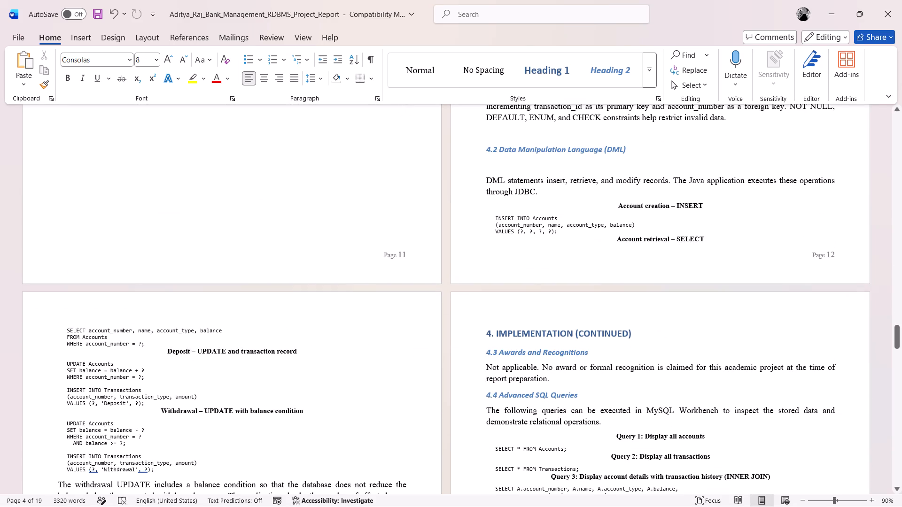
Review the spacing of the pages from the section 4 implementation back through section 2.2 Relational Schema / Mapping.
scroll(295, 298, "up", 14)
scroll(295, 316, "down", 2)
scroll(295, 316, "up", 7)
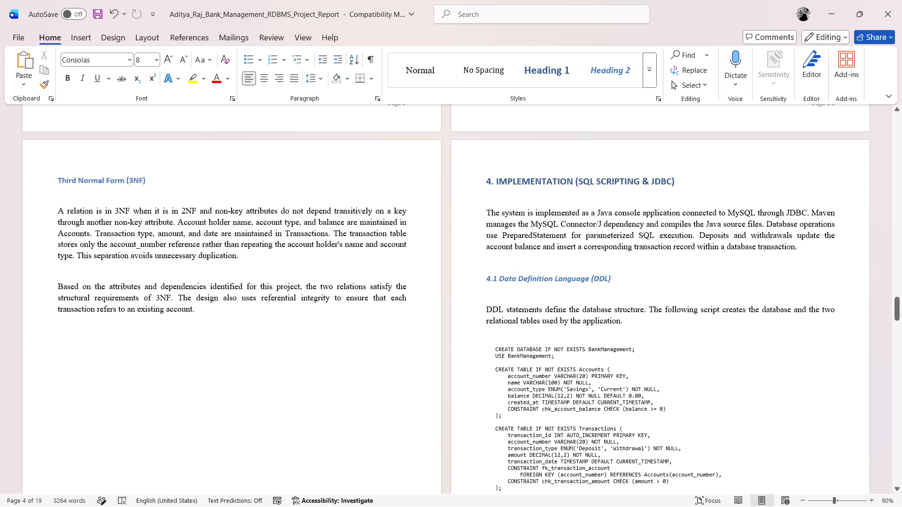
scroll(296, 318, "up", 12)
scroll(299, 311, "down", 1, "ctrl")
scroll(299, 311, "up", 3, "ctrl")
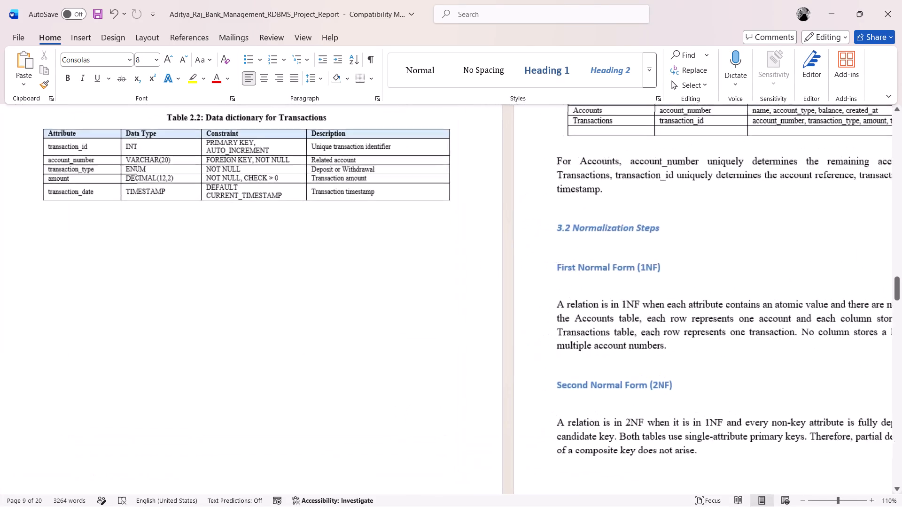
scroll(298, 310, "down", 1, "ctrl")
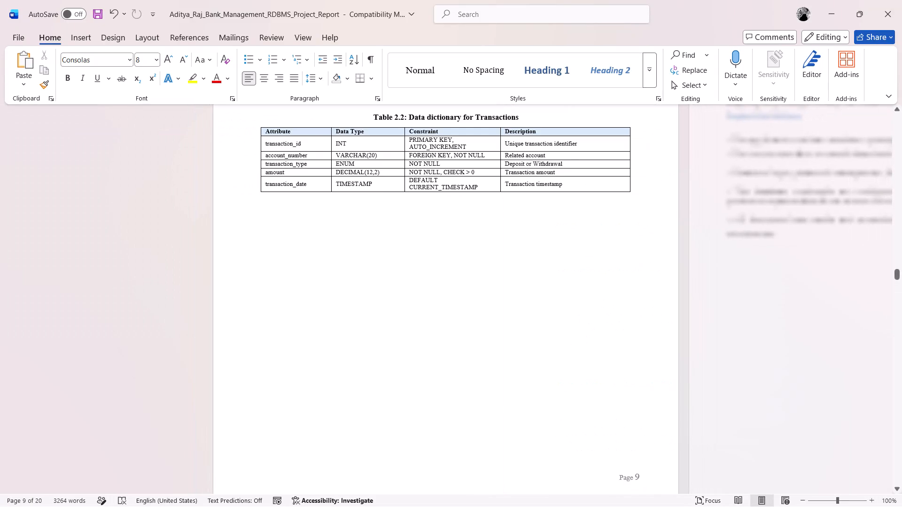
scroll(298, 309, "up", 17)
scroll(667, 330, "up", 4)
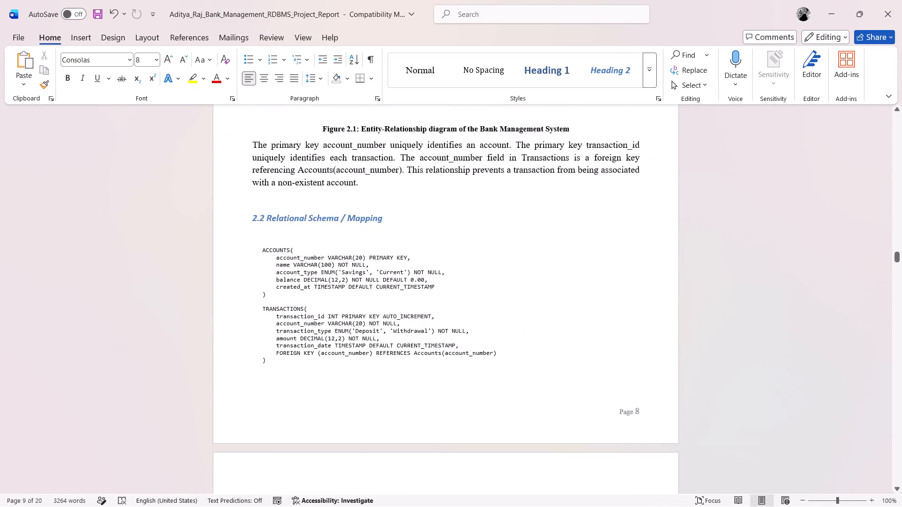
scroll(597, 363, "up", 20)
Undo all the spacing edits in the report, back to its saved version.
key("ctrl+z")
key("ctrl+z")
key("ctrl+z")
key("ctrl+z")
key("ctrl+z")
key("ctrl+z")
key("ctrl+z")
key("ctrl+z")
key("ctrl+z")
key("ctrl+z")
key("ctrl+z")
key("ctrl+z")
key("ctrl+z")
key("ctrl+z")
key("ctrl+z")
key("ctrl+z")
key("ctrl+z")
key("ctrl+z")
key("ctrl+z")
key("ctrl+z")
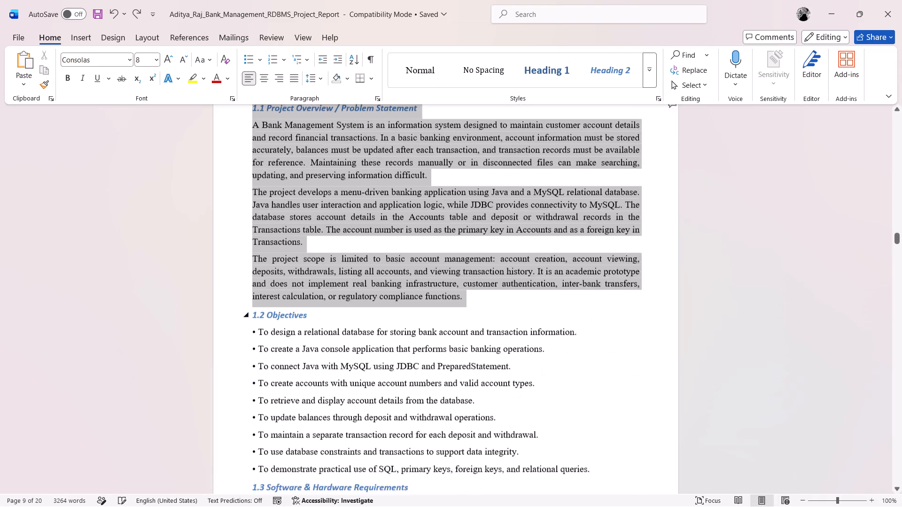
Add a blank line between the LIST OF TABLES heading and its table on page 4.
scroll(363, 315, "up", 20)
scroll(363, 315, "up", 2)
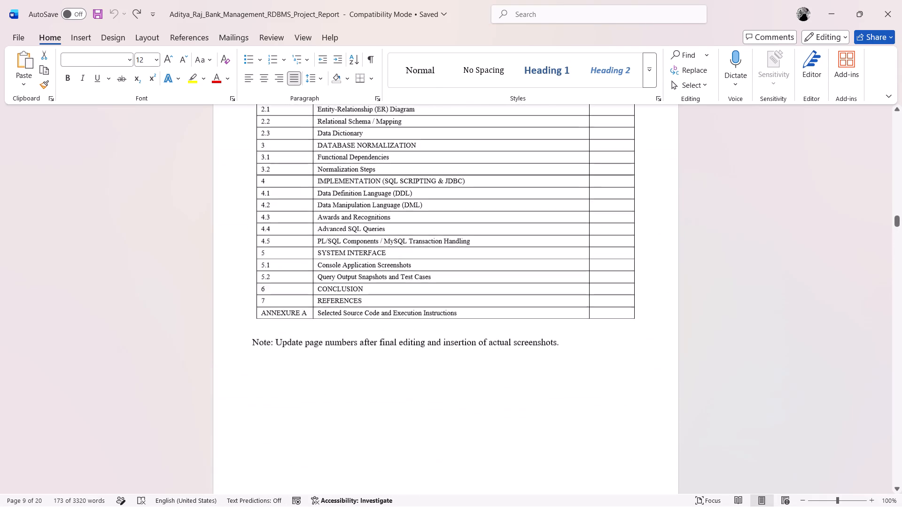
scroll(348, 344, "up", 20)
scroll(348, 344, "up", 17)
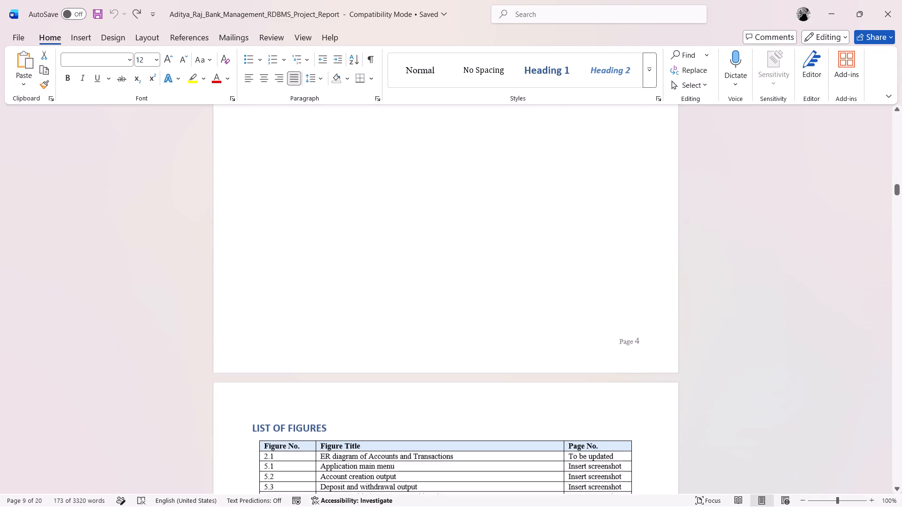
left_click(291, 297)
scroll(291, 297, "up", 13)
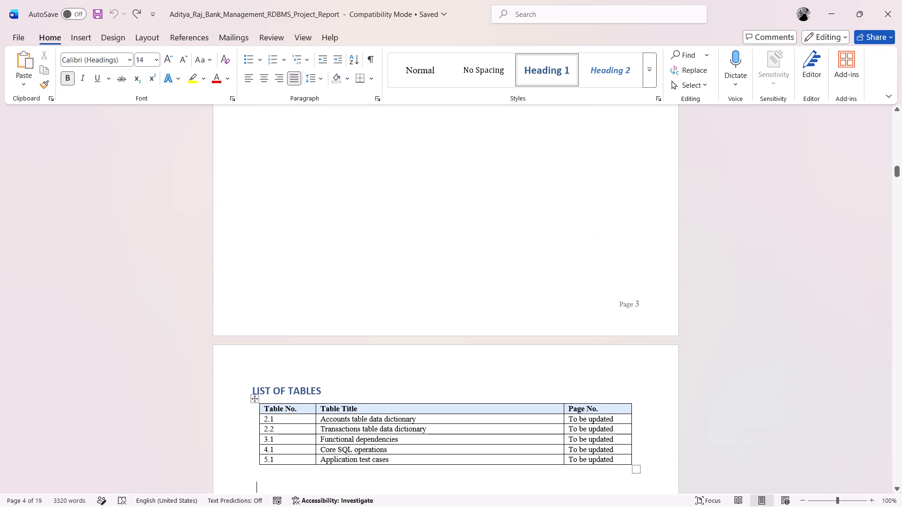
key("BackSpace")
scroll(305, 365, "up", 1)
left_click(353, 418)
key("Return")
scroll(347, 414, "down", 2)
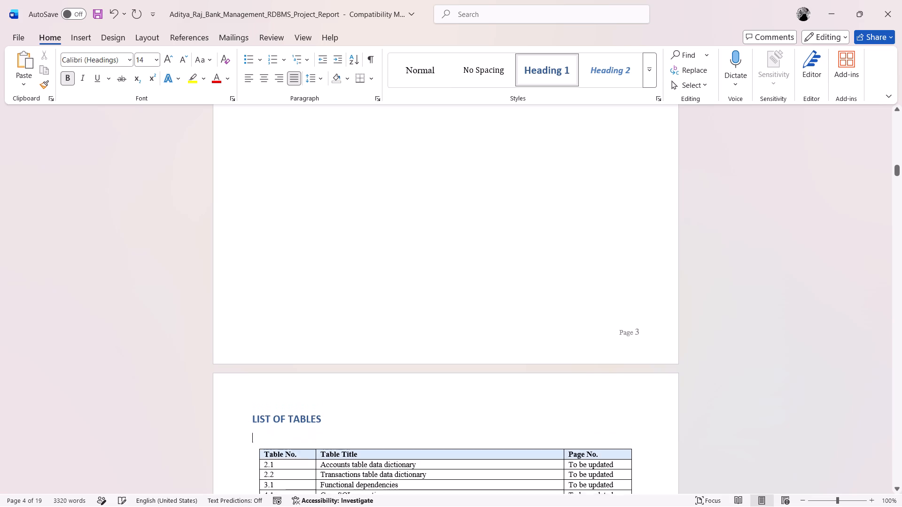
Delete the page break before LIST OF FIGURES so it directly follows the List of Tables table.
scroll(347, 414, "down", 15)
left_click(347, 405)
key("BackSpace")
scroll(343, 395, "up", 3)
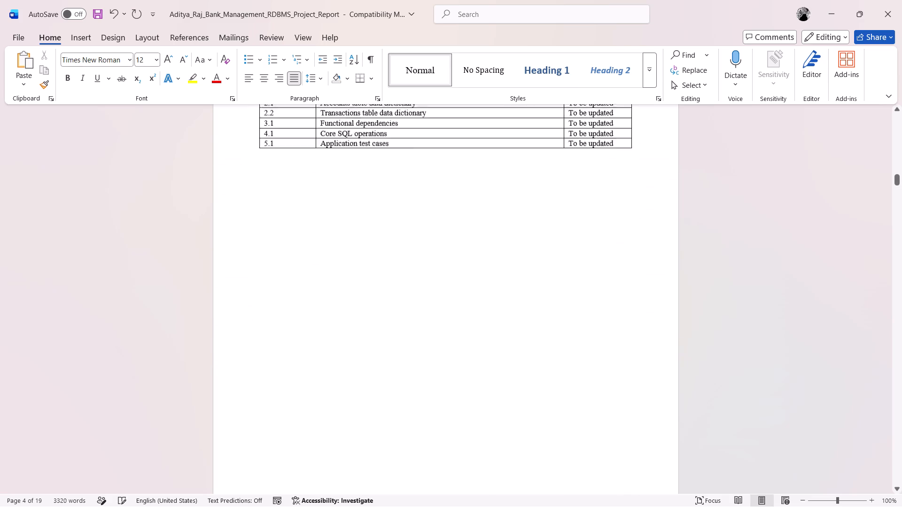
scroll(343, 395, "up", 3)
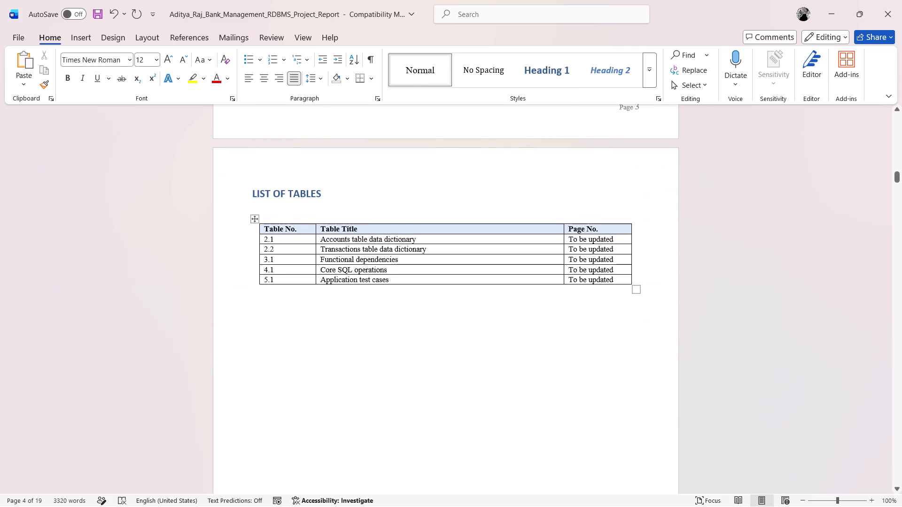
left_click(629, 333)
left_click(622, 281)
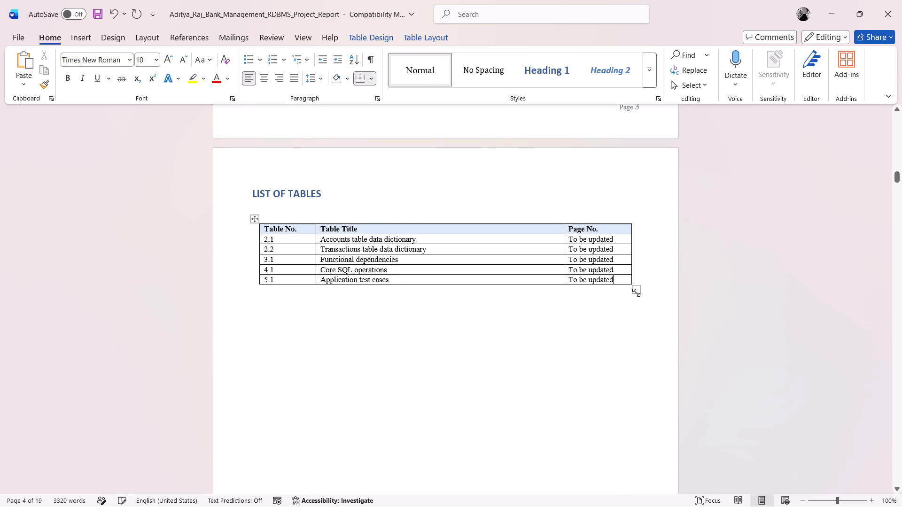
left_click(636, 294)
scroll(606, 334, "down", 20)
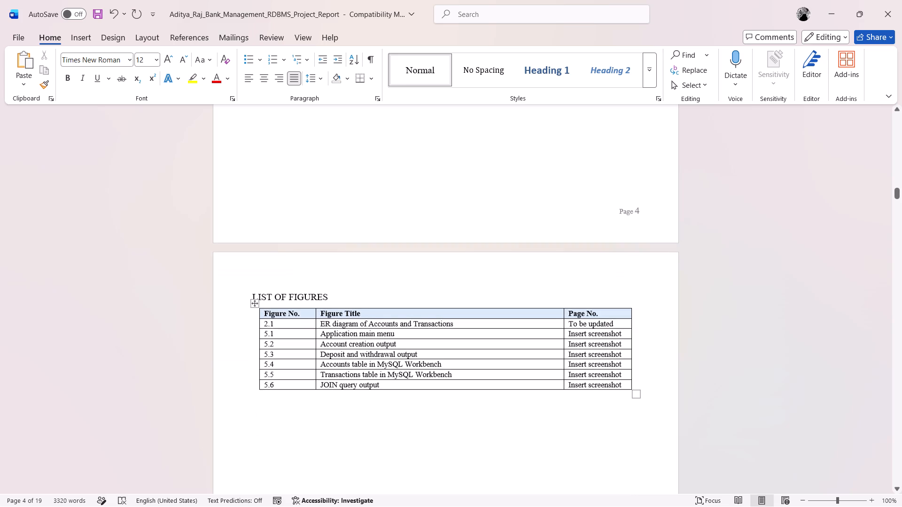
left_click(250, 296)
key("BackSpace")
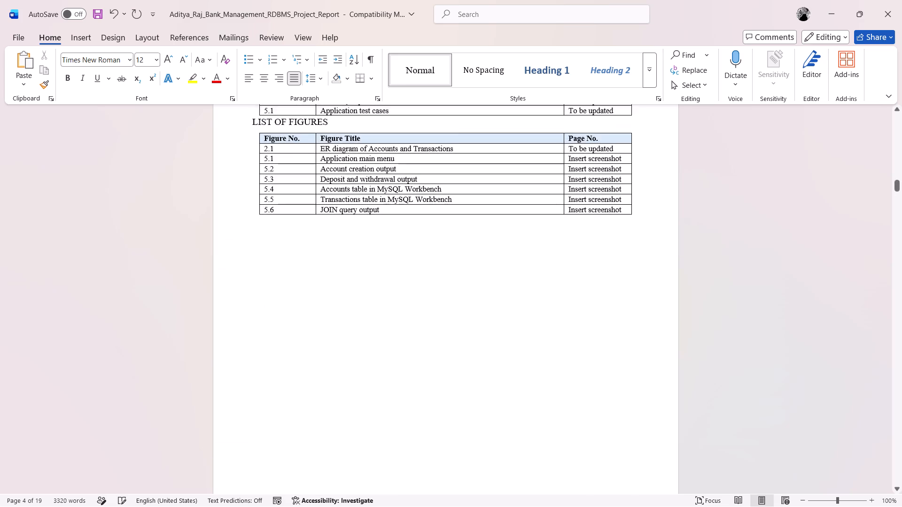
Add one blank line above and one below the LIST OF FIGURES heading.
scroll(368, 282, "up", 5)
key("Return")
left_click(356, 275)
key("Return")
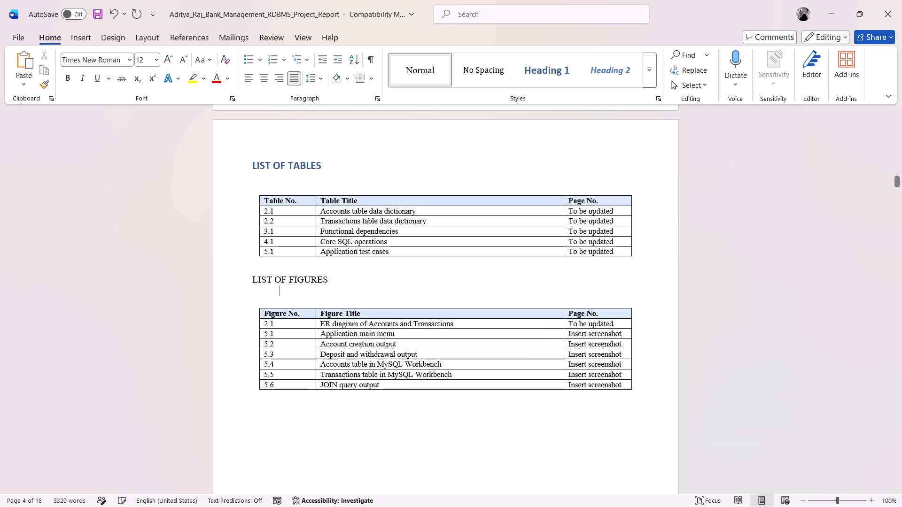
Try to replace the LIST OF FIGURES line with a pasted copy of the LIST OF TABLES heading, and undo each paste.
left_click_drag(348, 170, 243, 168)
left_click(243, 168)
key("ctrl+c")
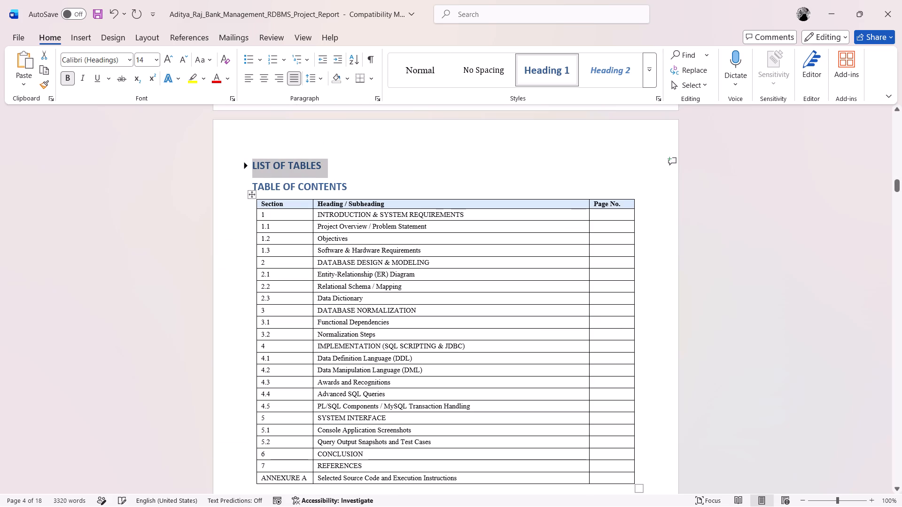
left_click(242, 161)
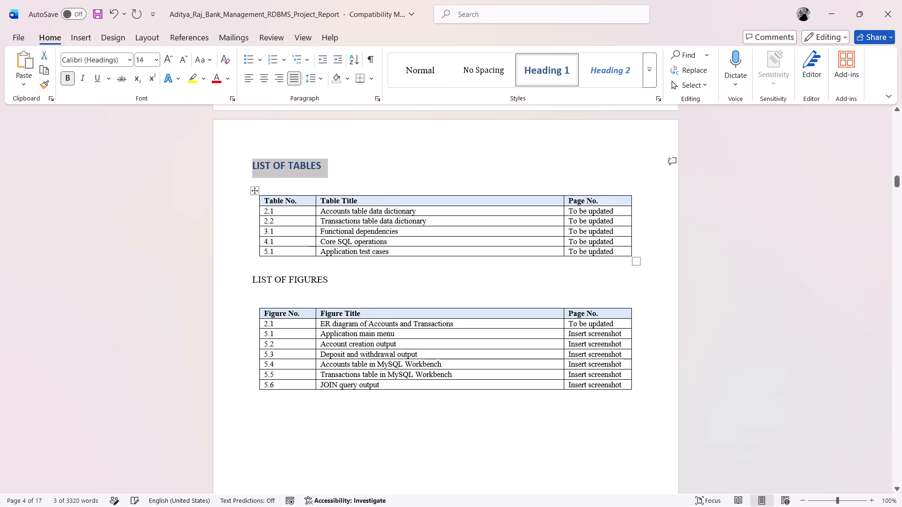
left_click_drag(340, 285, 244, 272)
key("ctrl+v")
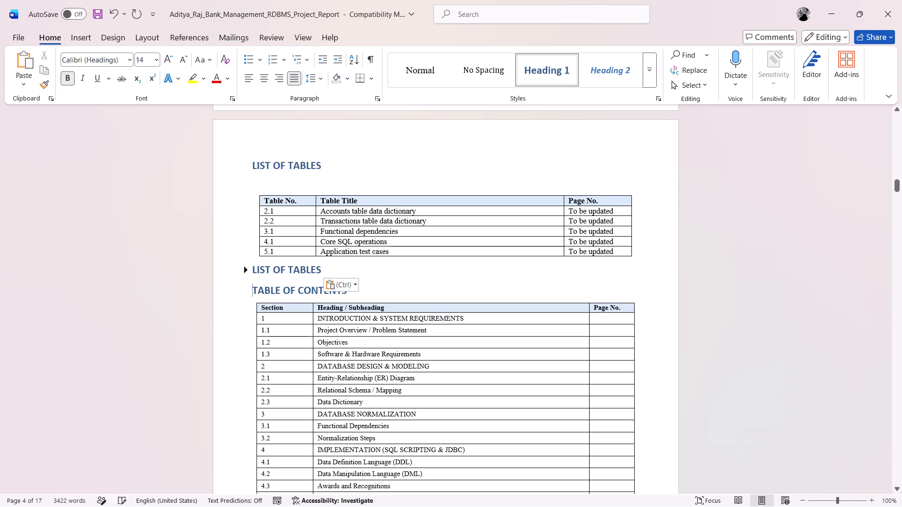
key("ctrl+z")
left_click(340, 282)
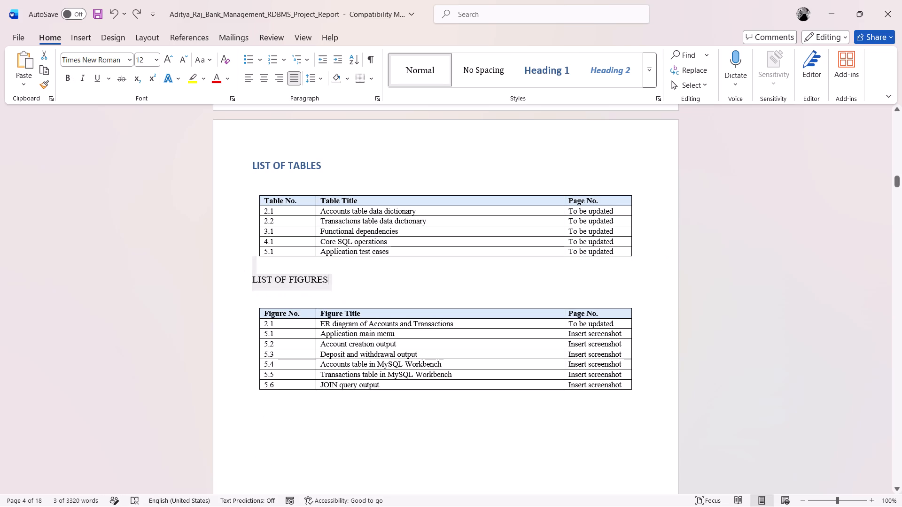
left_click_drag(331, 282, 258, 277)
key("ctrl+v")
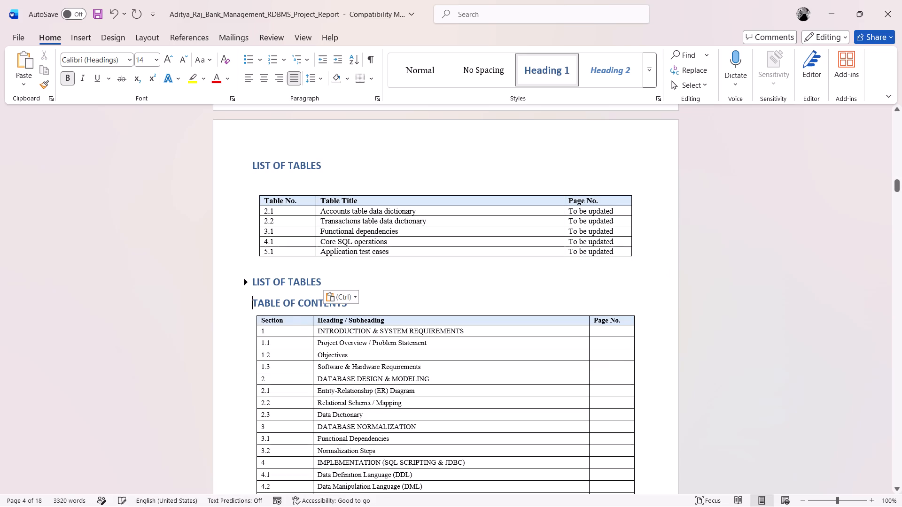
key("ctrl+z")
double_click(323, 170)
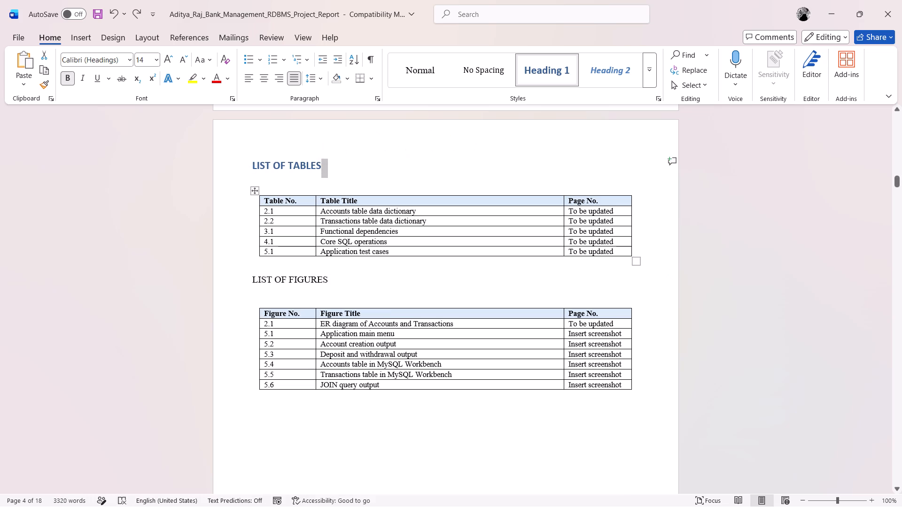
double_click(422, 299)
Review the report's front pages, from the List of Tables back through the abstract and certificate to the cover page.
scroll(407, 297, "up", 8)
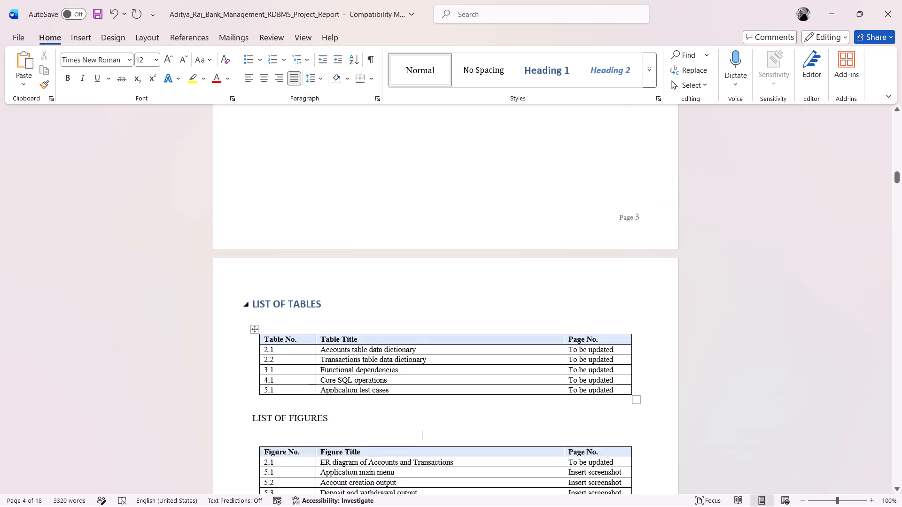
scroll(406, 305, "up", 20)
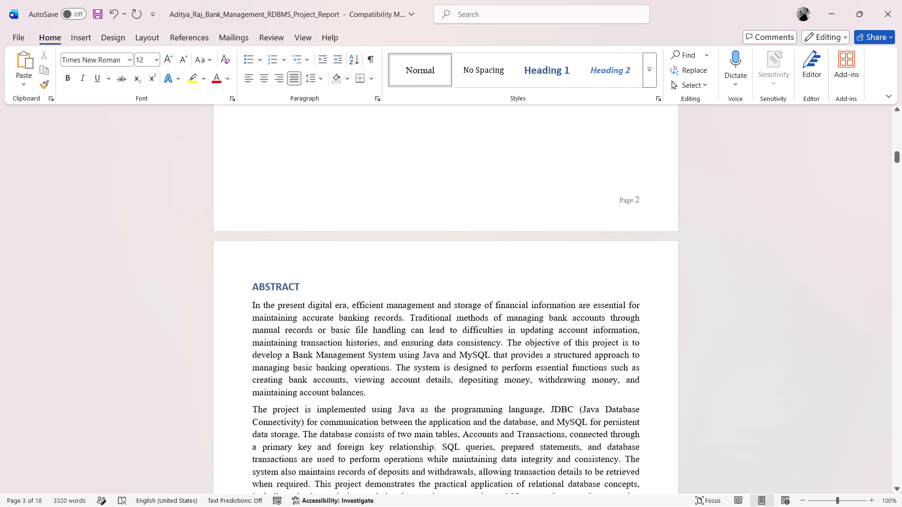
scroll(408, 319, "up", 19)
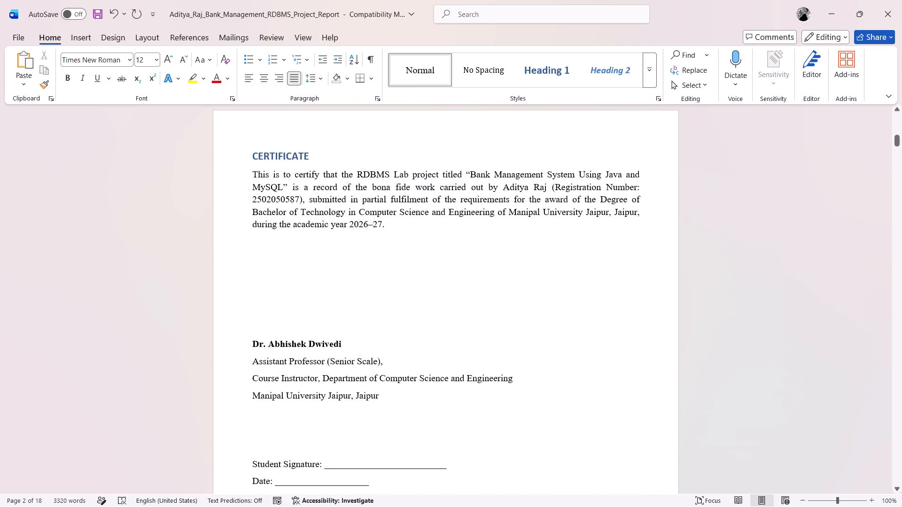
scroll(400, 317, "up", 4)
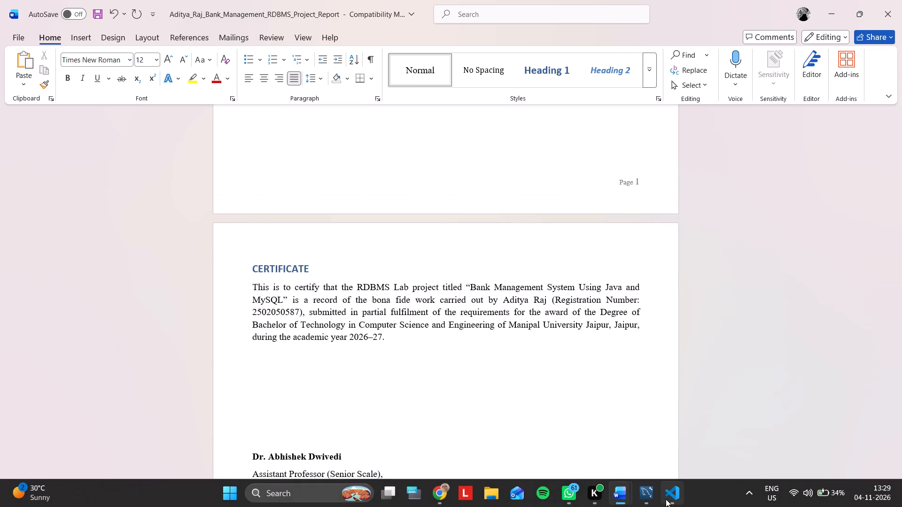
left_click(666, 499)
left_click(639, 441)
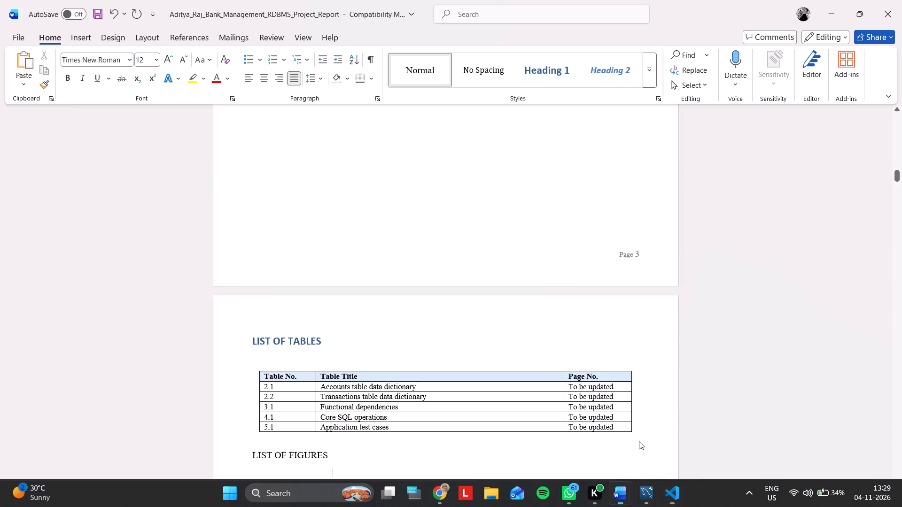
scroll(380, 332, "up", 20)
scroll(380, 332, "up", 11)
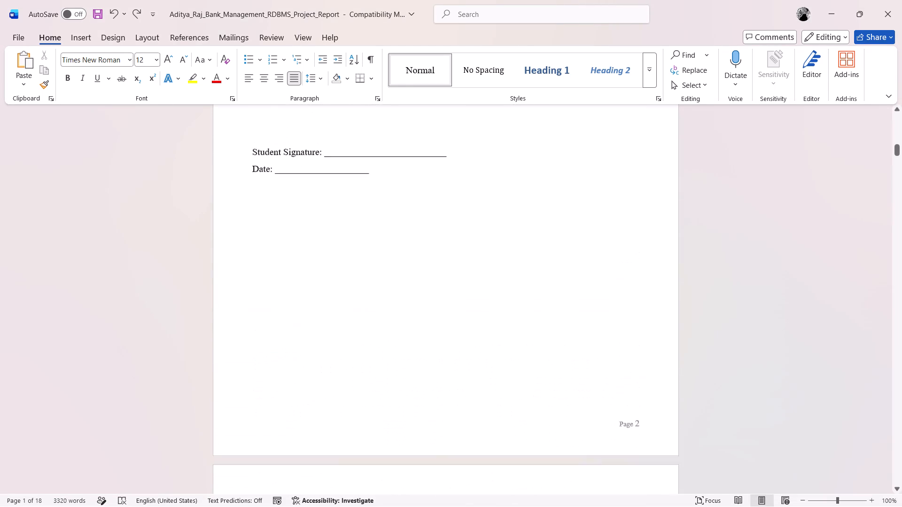
scroll(370, 322, "up", 19)
scroll(370, 321, "up", 13)
Switch to the CSC2131 RDBMS Lab Project Report Format document and view its cover page.
left_click(562, 441)
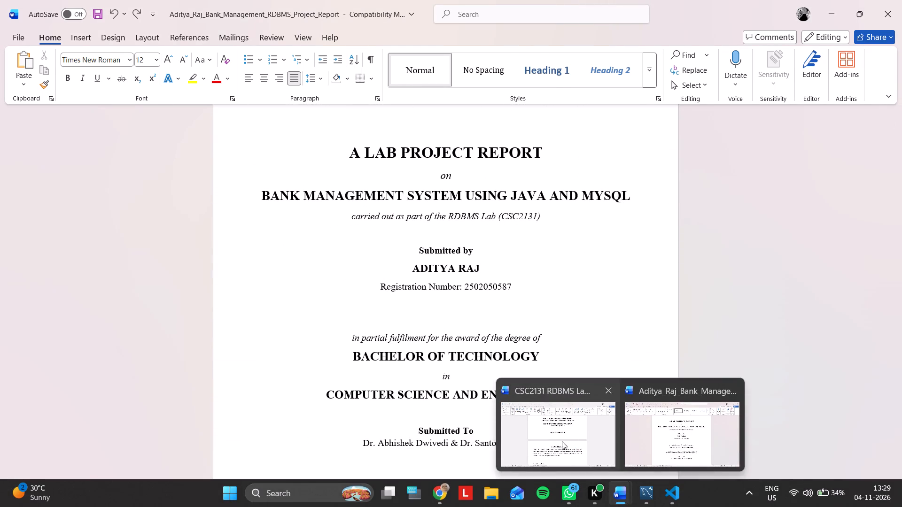
scroll(468, 363, "up", 20)
scroll(468, 363, "up", 1)
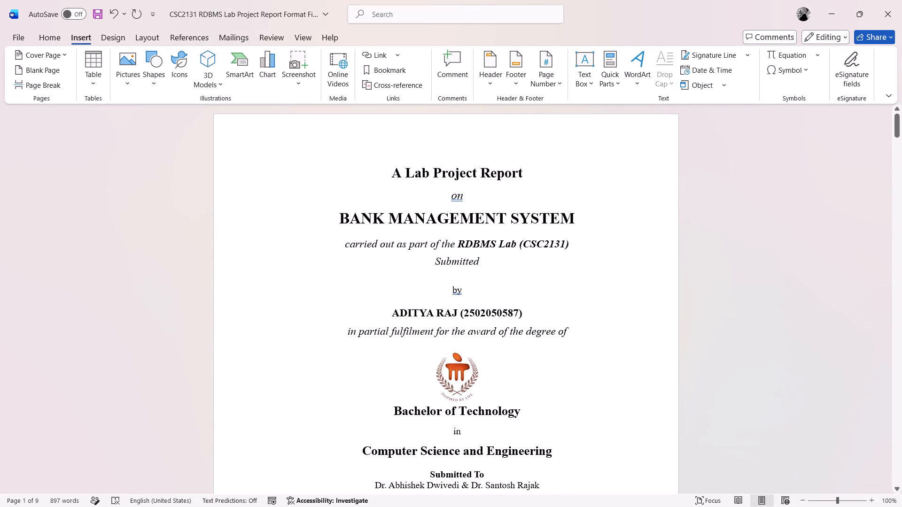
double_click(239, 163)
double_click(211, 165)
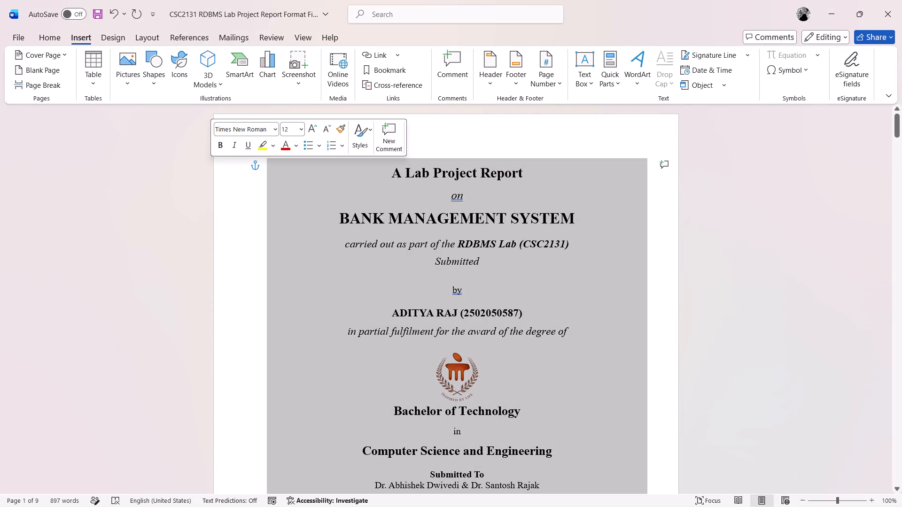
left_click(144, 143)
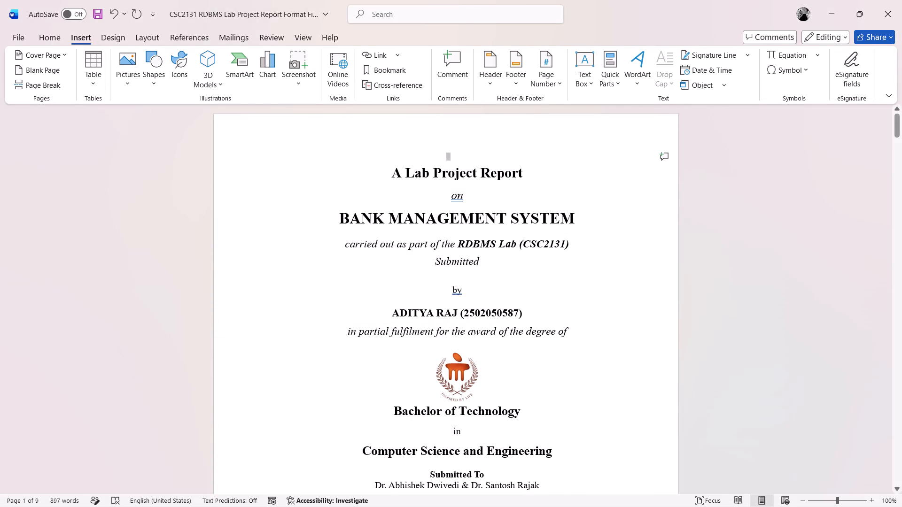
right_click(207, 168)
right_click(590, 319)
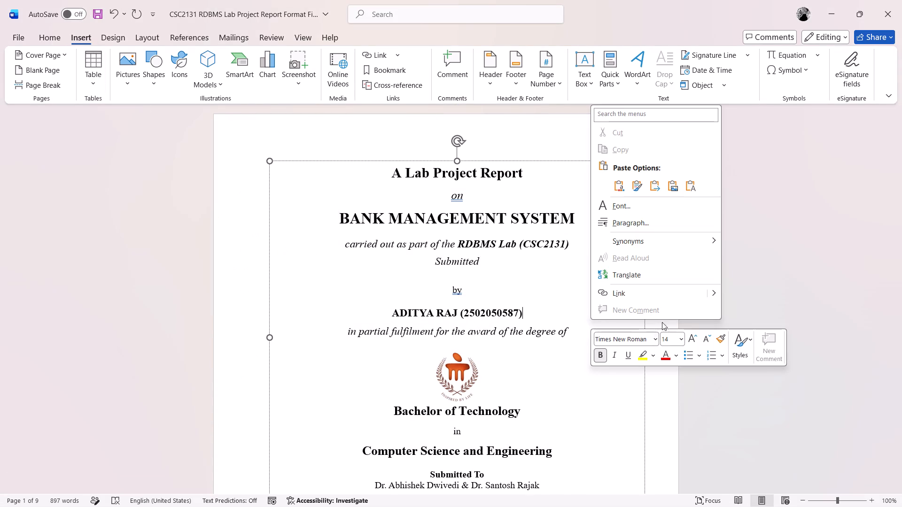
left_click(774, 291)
Look through the CSC2131 format document from the cover page to the blank page after the List of Figures.
scroll(700, 363, "down", 15)
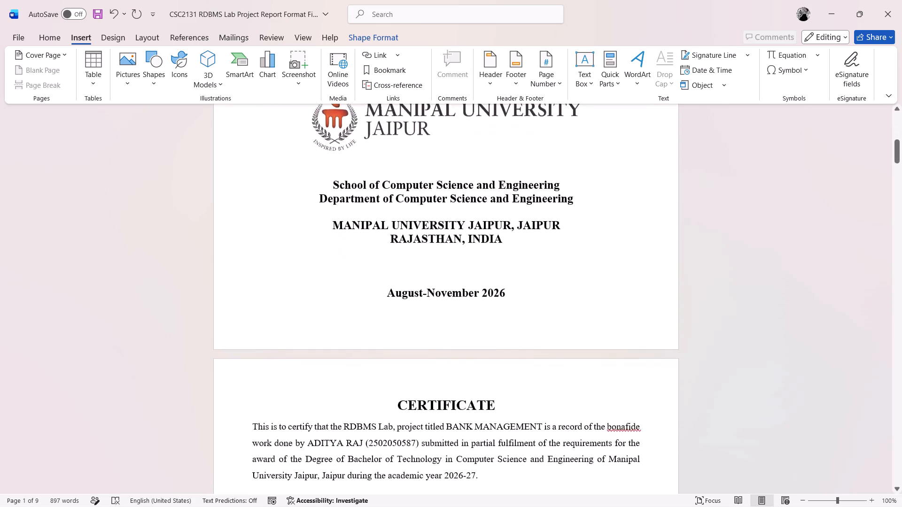
scroll(672, 362, "down", 20)
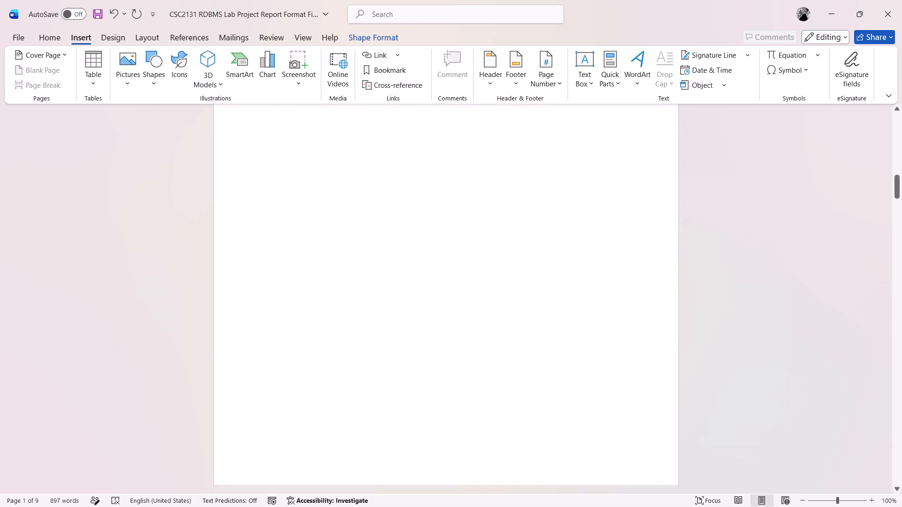
scroll(648, 346, "down", 2)
scroll(397, 305, "down", 19)
scroll(365, 308, "down", 10)
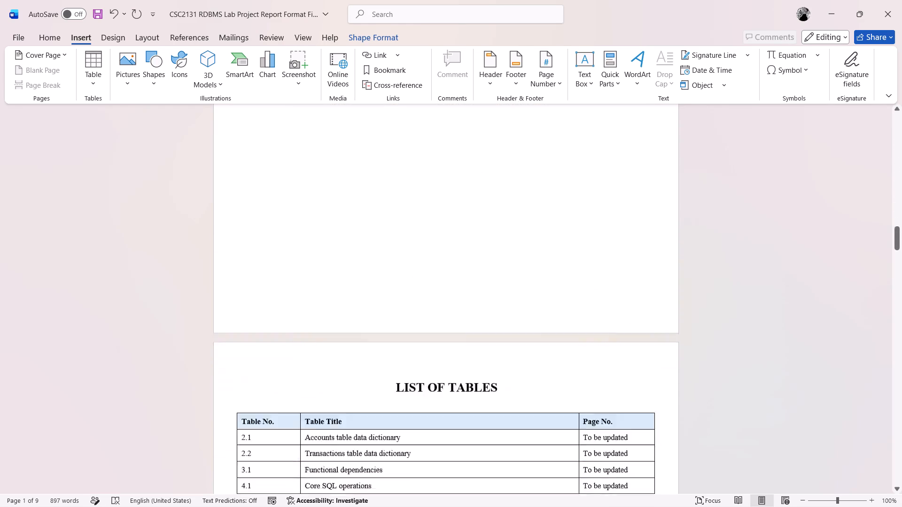
scroll(364, 308, "down", 2)
scroll(364, 308, "down", 20)
scroll(364, 308, "down", 6)
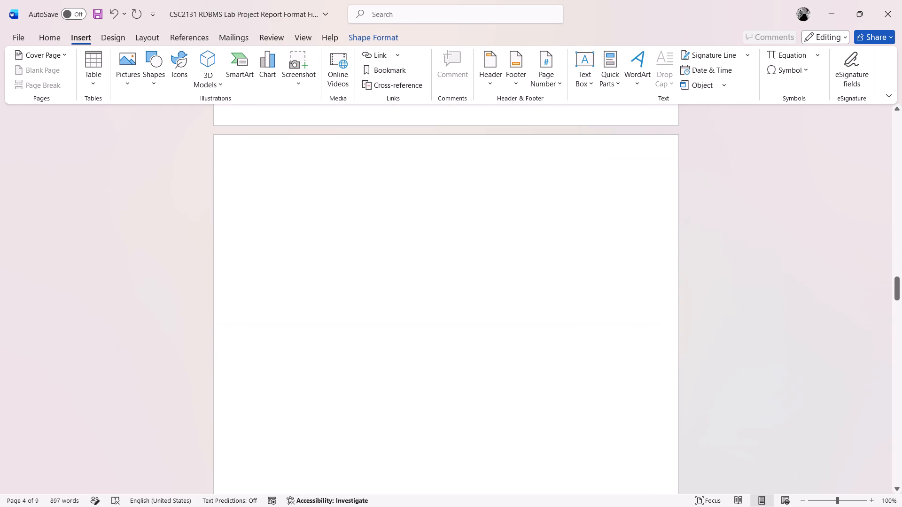
left_click(360, 301)
Switch to the generated Bank Management report and copy the TABLE OF CONTENTS heading, its section table and the note beneath it.
key("alt+Tab")
scroll(356, 292, "down", 8)
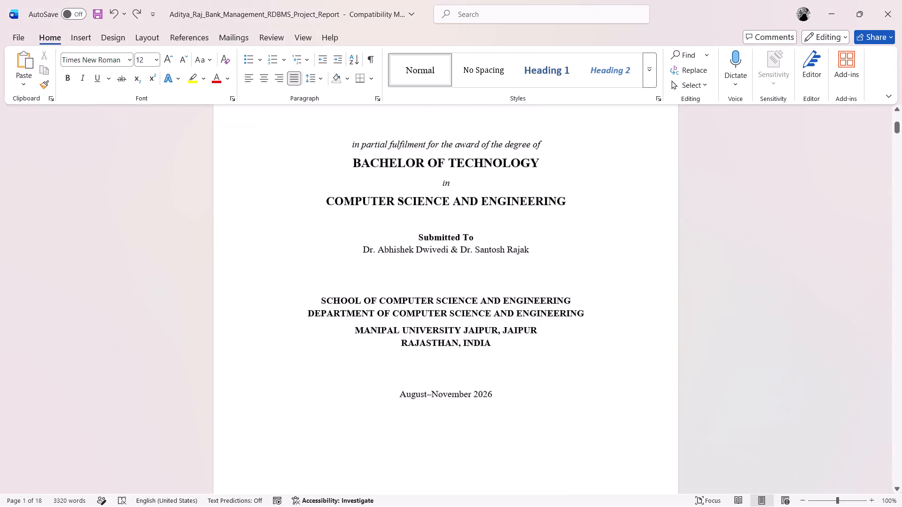
scroll(347, 292, "down", 20)
scroll(347, 292, "down", 20)
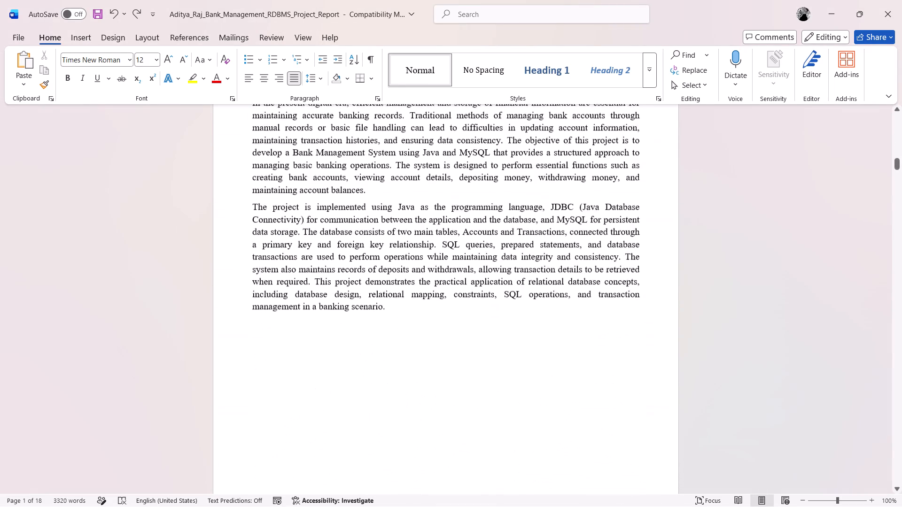
scroll(396, 346, "down", 20)
scroll(396, 346, "down", 20)
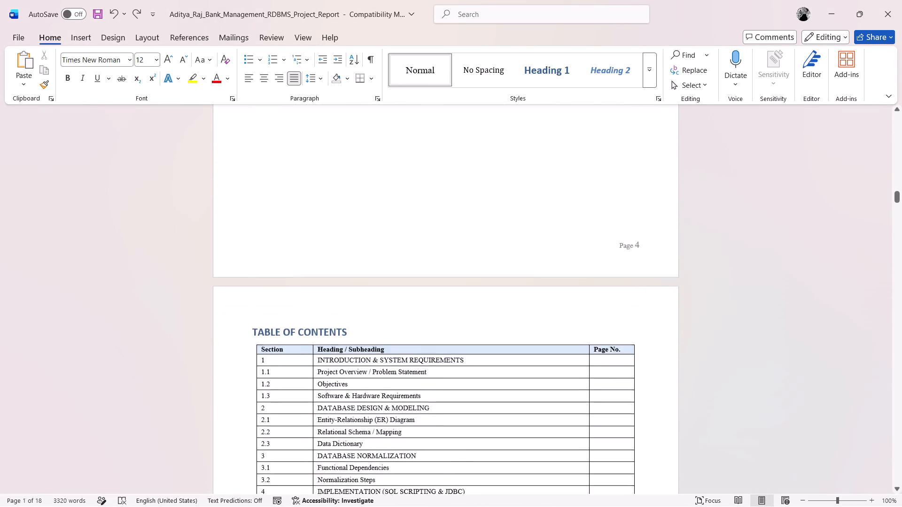
scroll(392, 348, "down", 2)
left_click(361, 283)
left_click(333, 244)
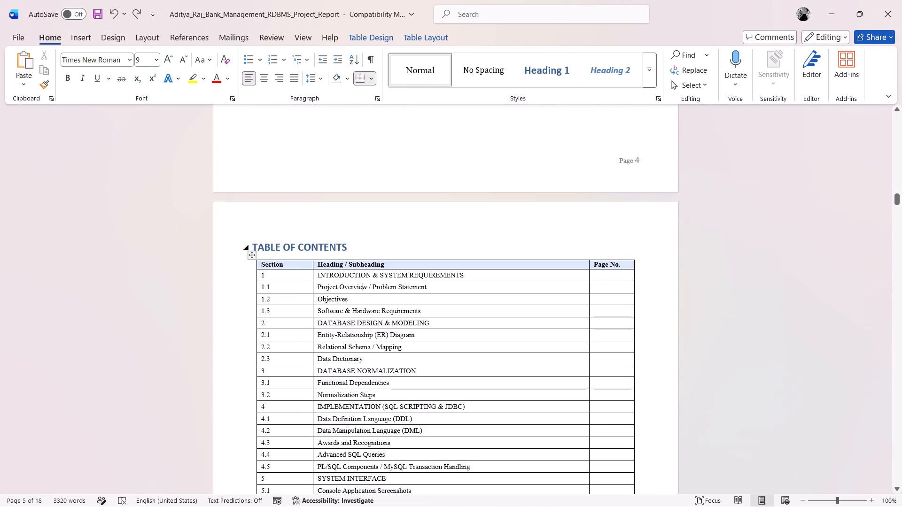
left_click(257, 246)
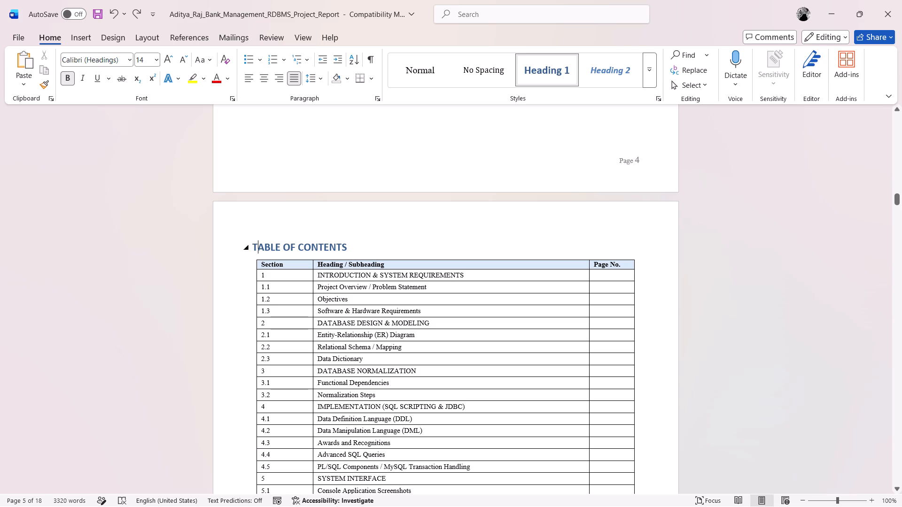
right_click(246, 249)
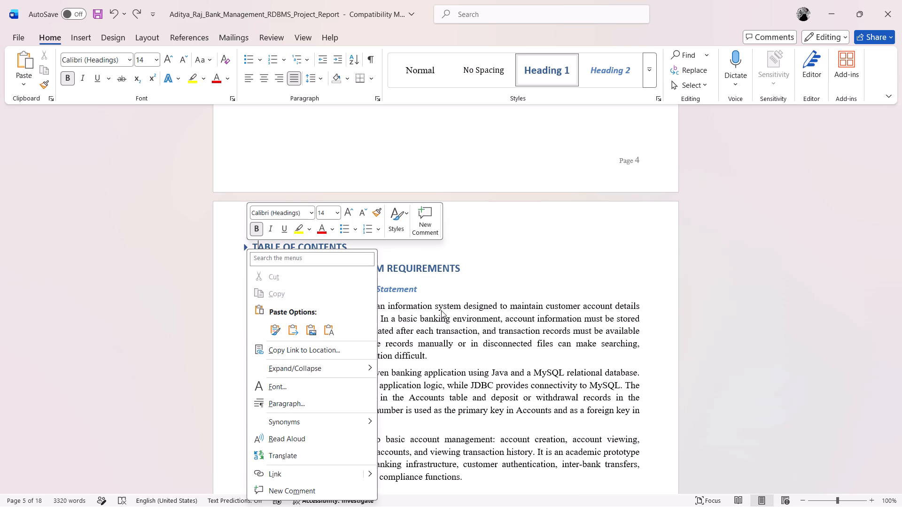
double_click(441, 310)
double_click(246, 248)
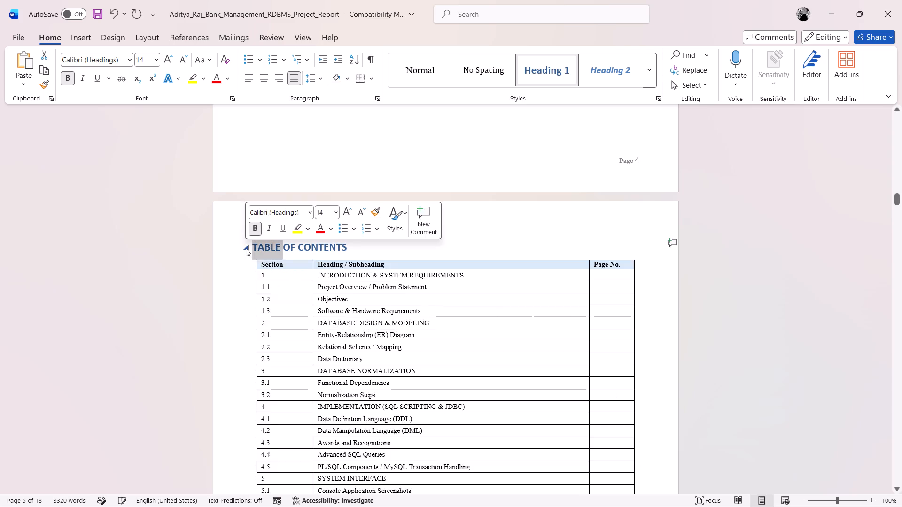
scroll(246, 248, "down", 5)
scroll(386, 359, "down", 3)
left_click(585, 366)
left_click_drag(573, 352, 413, 332)
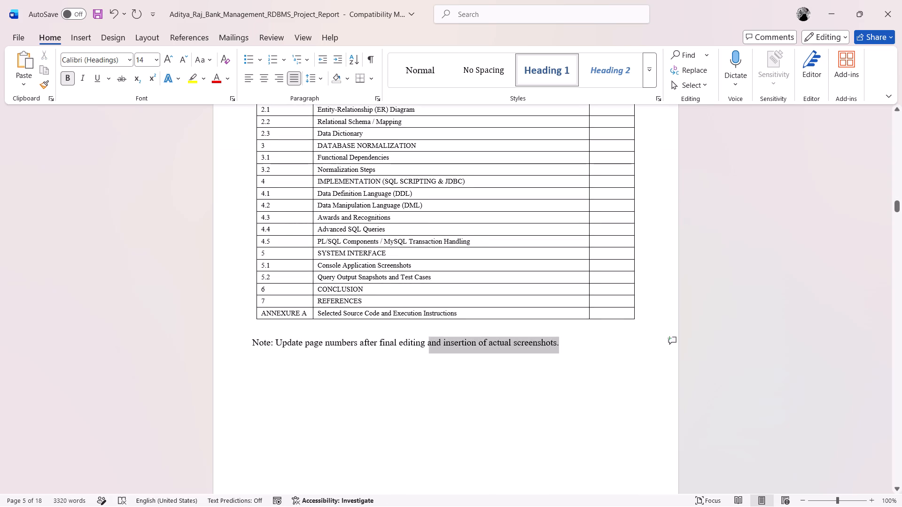
left_click_drag(413, 332, 254, 212)
scroll(257, 263, "up", 7)
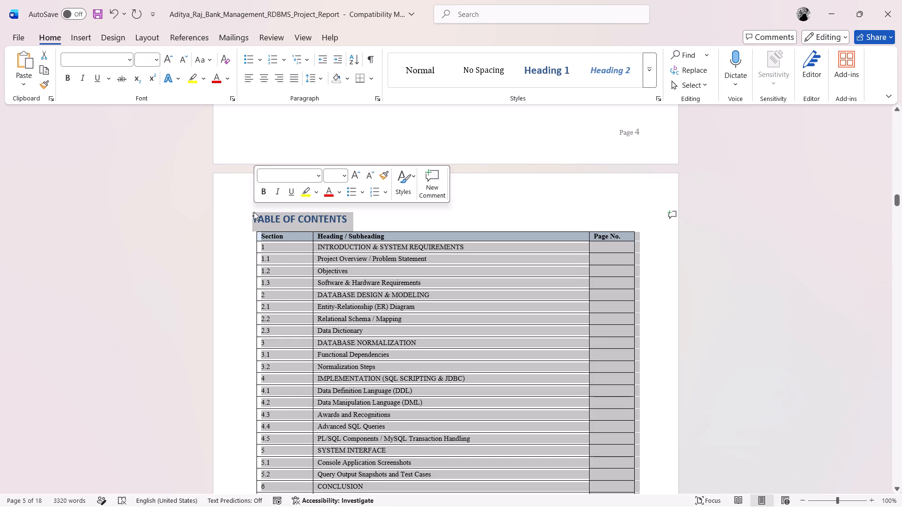
key("ctrl+c")
Paste the copied table of contents onto the blank page after the List of Figures in the CSC2131 format document.
key("alt+Tab")
double_click(406, 322)
key("ctrl+v")
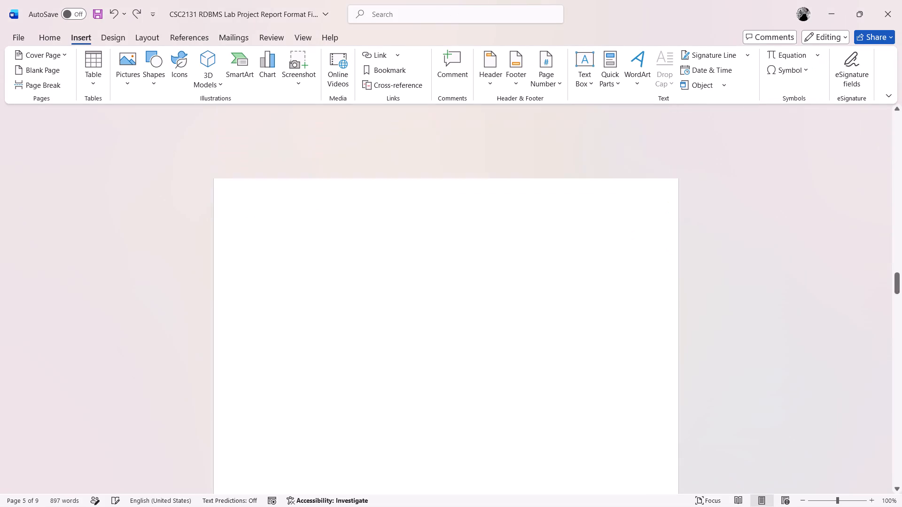
Delete the empty lines at the top of the page, above the pasted table of contents.
scroll(389, 312, "up", 20)
scroll(389, 312, "up", 10)
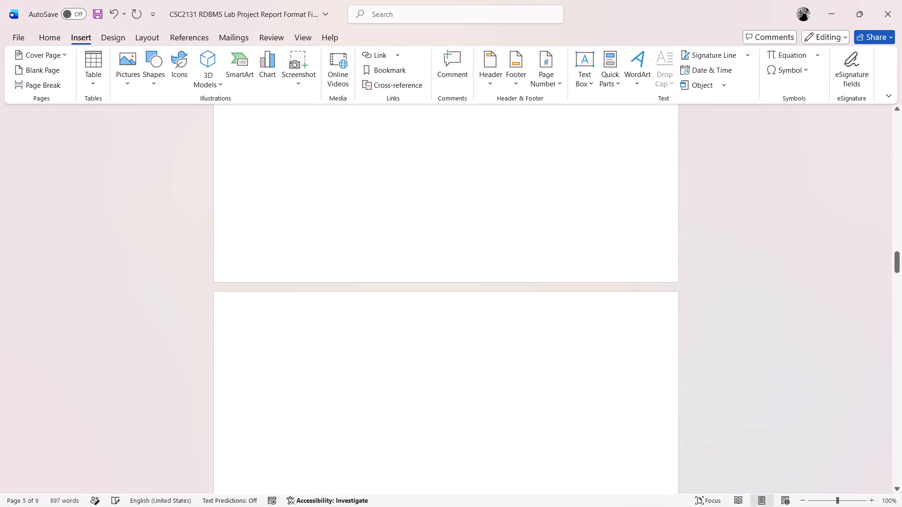
double_click(348, 362)
key("BackSpace")
key("BackSpace")
key("BackSpace")
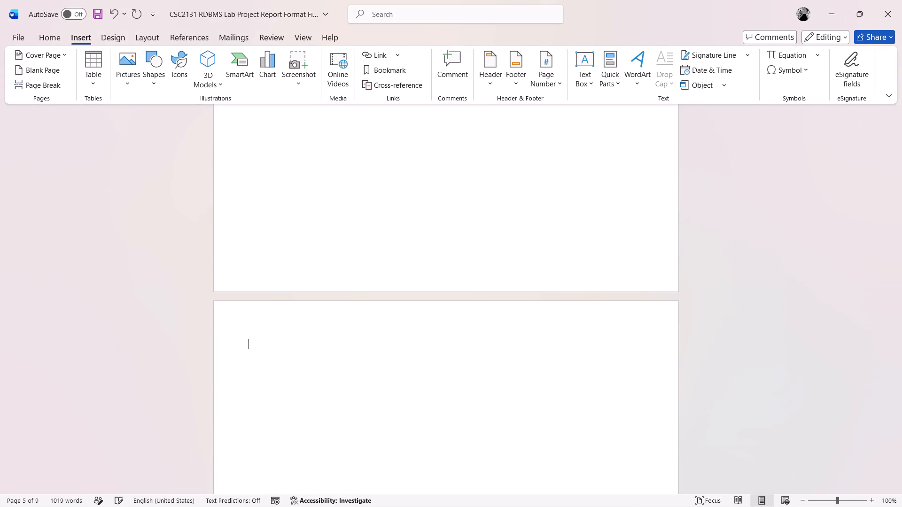
key("BackSpace")
Remove extra blank lines between the List of Tables table and the LIST OF FIGURES heading.
scroll(348, 359, "up", 1)
scroll(344, 357, "down", 3)
scroll(315, 330, "up", 11)
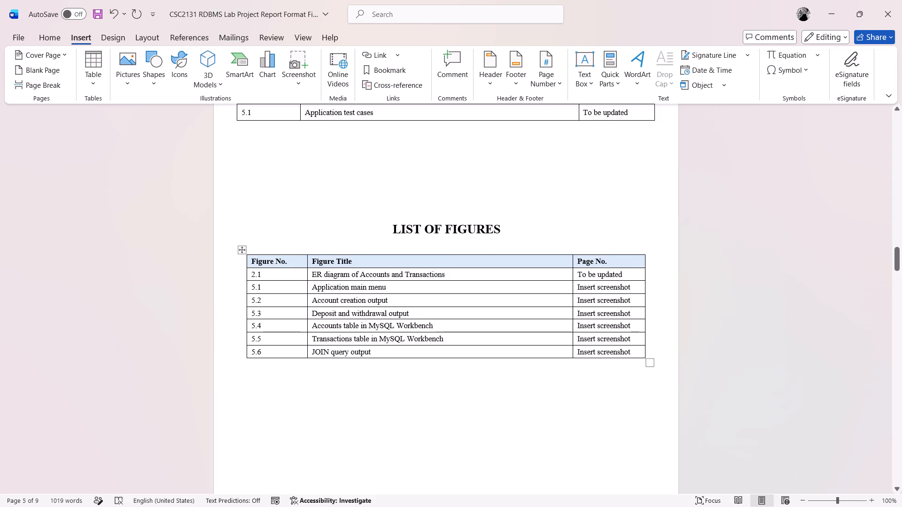
scroll(317, 325, "up", 7)
left_click(373, 379)
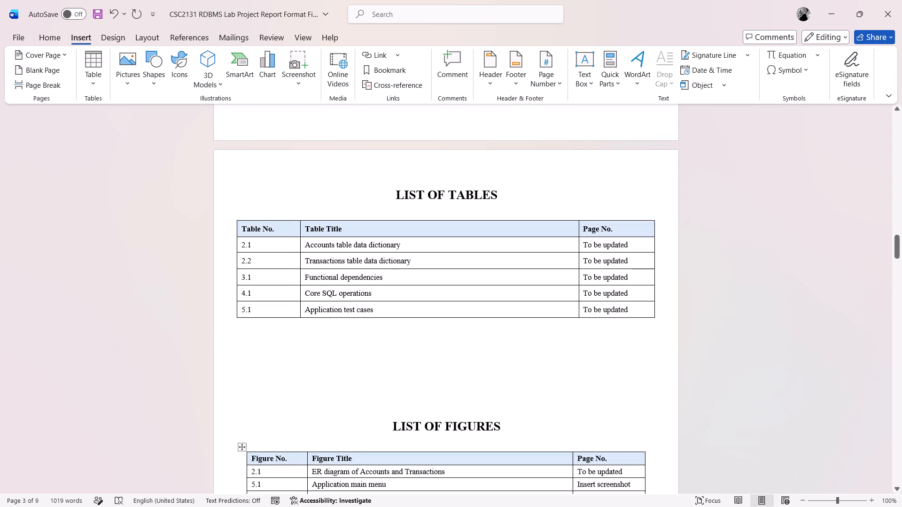
key("BackSpace")
key("BackSpace")
Check the page layout from the List of Figures through the pasted table of contents to the RDBMS Lab REPORT GUIDELINES page.
scroll(373, 377, "down", 4)
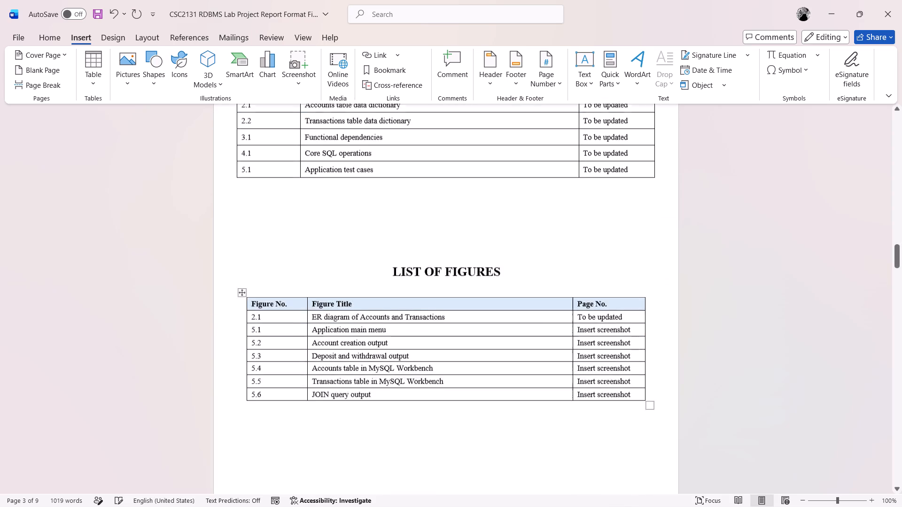
scroll(370, 366, "down", 7)
scroll(367, 352, "down", 16)
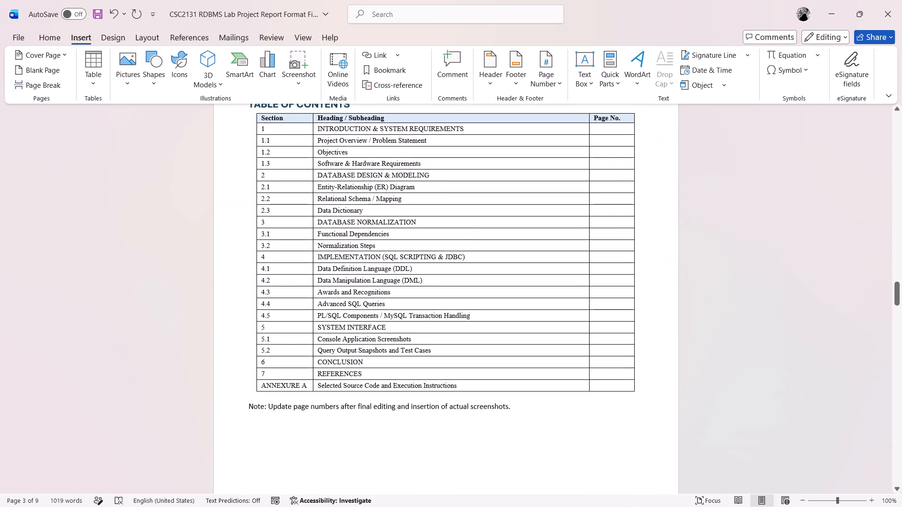
scroll(365, 354, "up", 4)
scroll(365, 354, "down", 13)
scroll(371, 384, "down", 12)
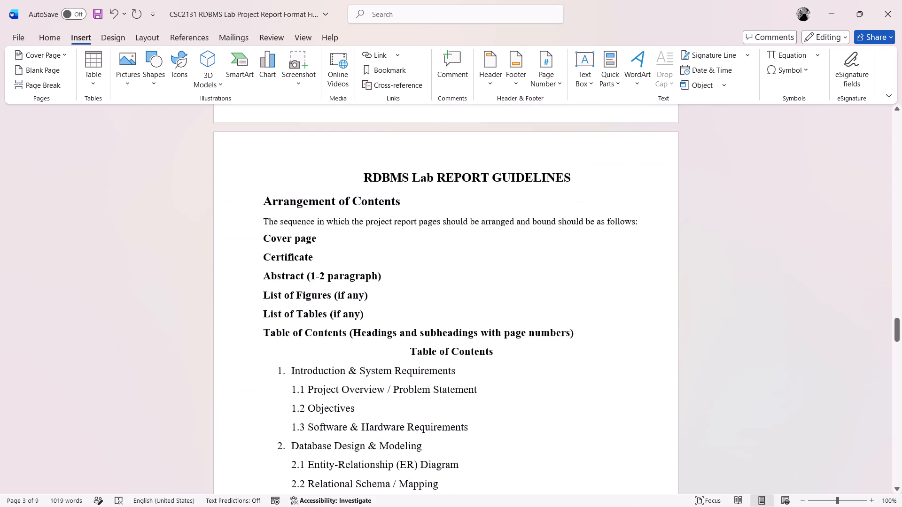
scroll(357, 349, "up", 20)
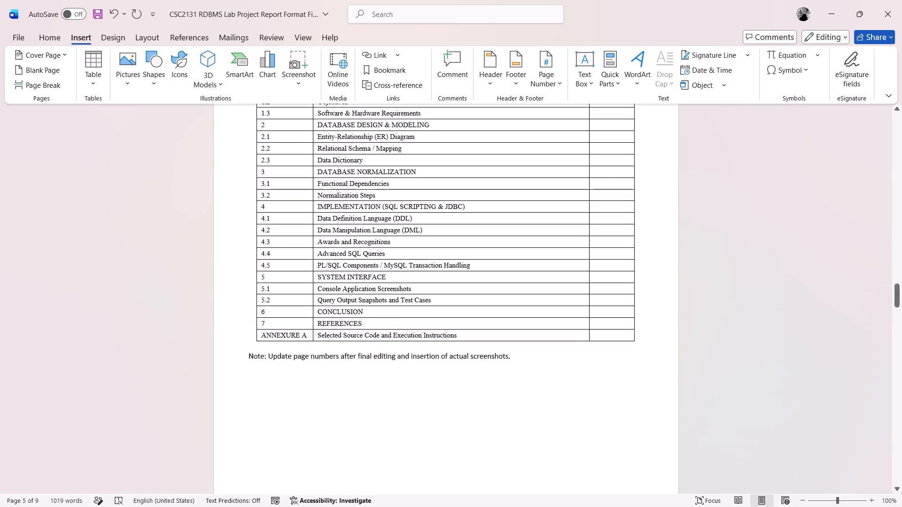
scroll(365, 364, "up", 7)
scroll(365, 364, "down", 9)
scroll(354, 358, "up", 8)
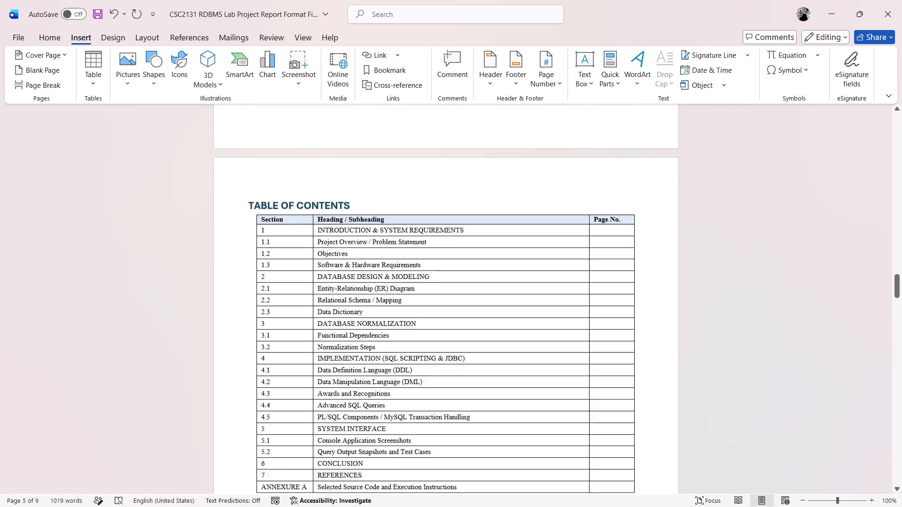
scroll(356, 353, "down", 20)
scroll(356, 353, "down", 4)
Insert blank page space after the table of contents, ahead of the RDBMS Lab REPORT GUIDELINES page.
double_click(249, 246)
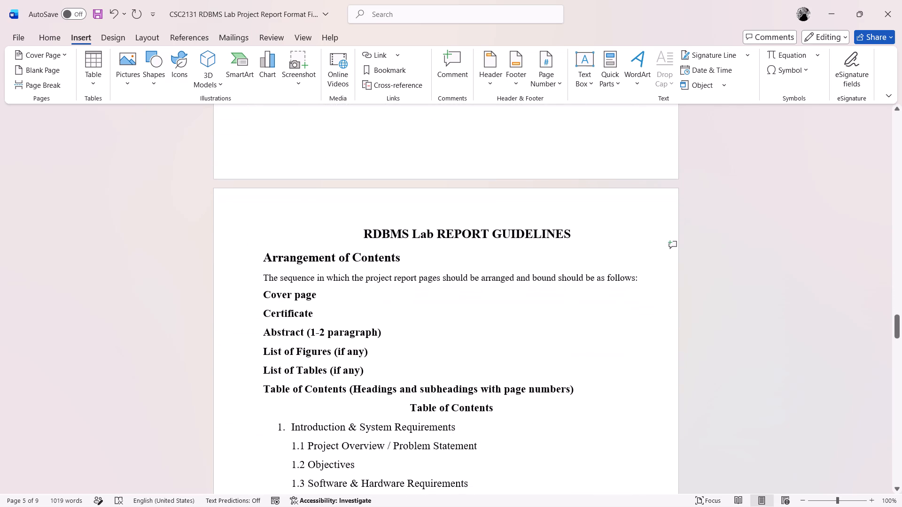
scroll(196, 180, "up", 5)
double_click(37, 74)
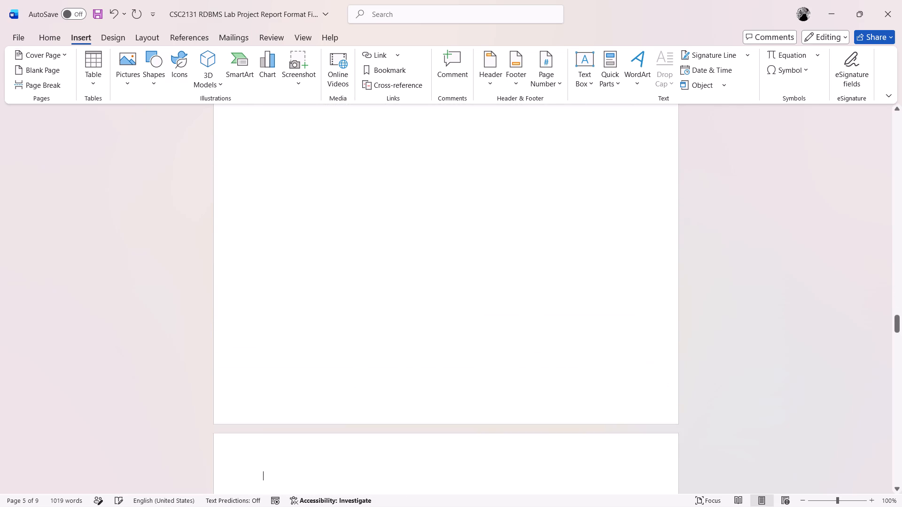
Delete the RDBMS Lab REPORT GUIDELINES heading from the page after the table of contents.
scroll(348, 321, "up", 20)
scroll(348, 321, "up", 19)
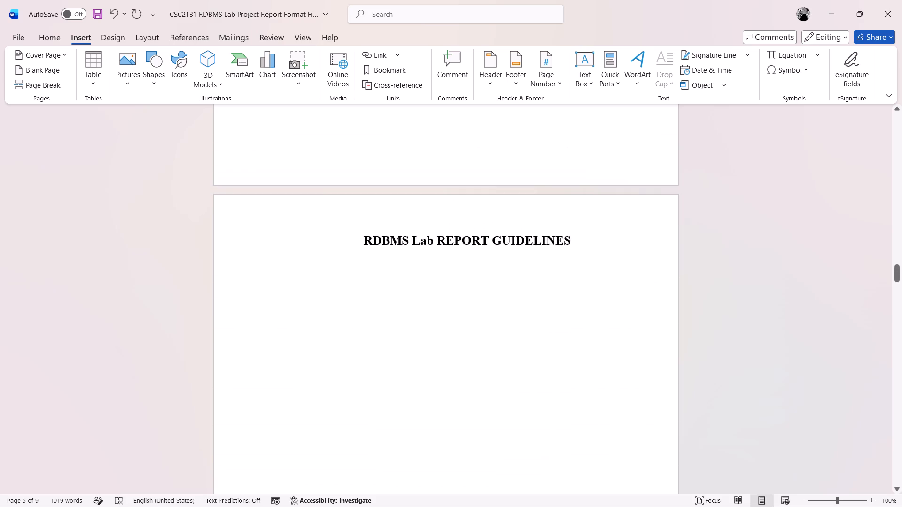
scroll(457, 412, "up", 20)
scroll(457, 411, "down", 18)
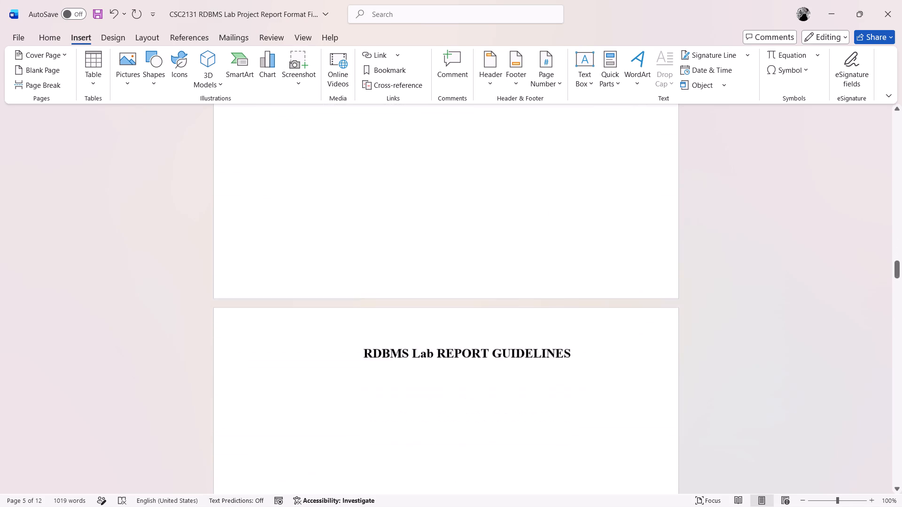
scroll(469, 449, "down", 2)
left_click_drag(588, 238, 260, 235)
key("BackSpace")
key("BackSpace")
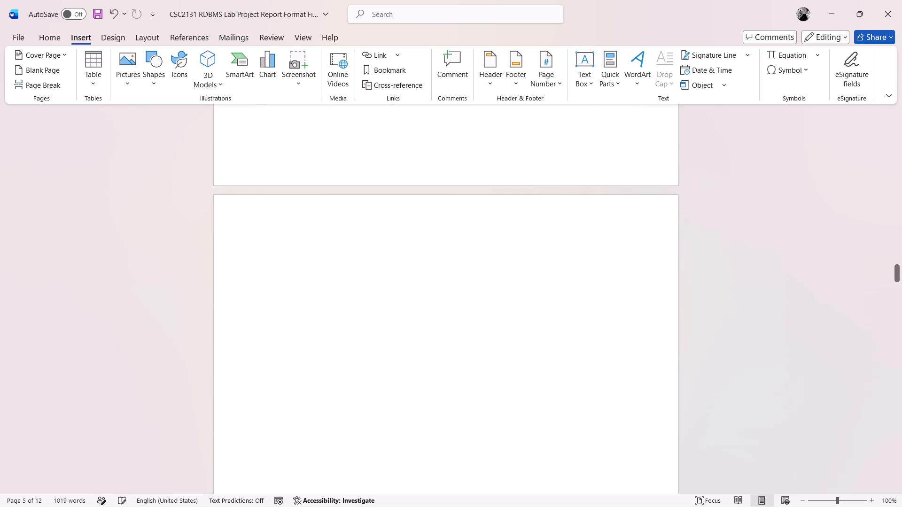
Remove empty lines from the blank pages that follow the table of contents and its page-number note.
scroll(376, 280, "up", 12)
scroll(397, 321, "down", 7)
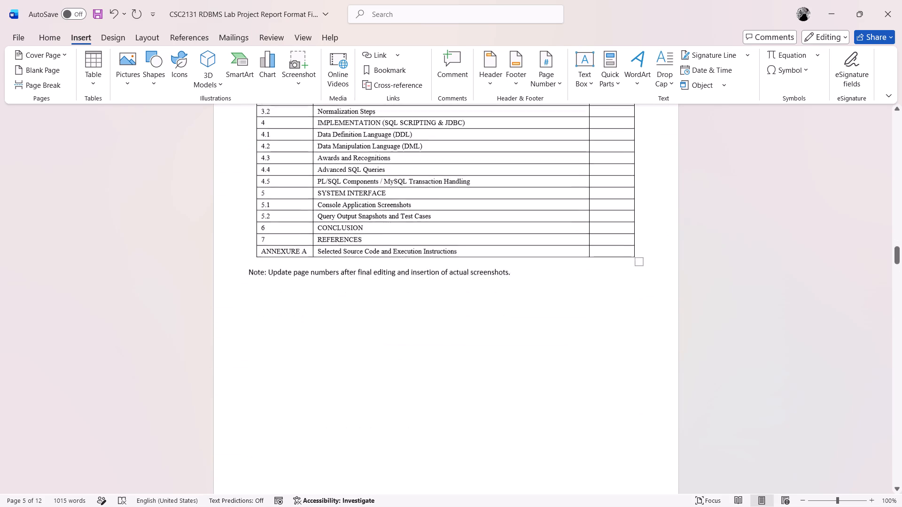
scroll(397, 321, "down", 20)
scroll(397, 321, "down", 1)
left_click(396, 347)
scroll(396, 347, "down", 12)
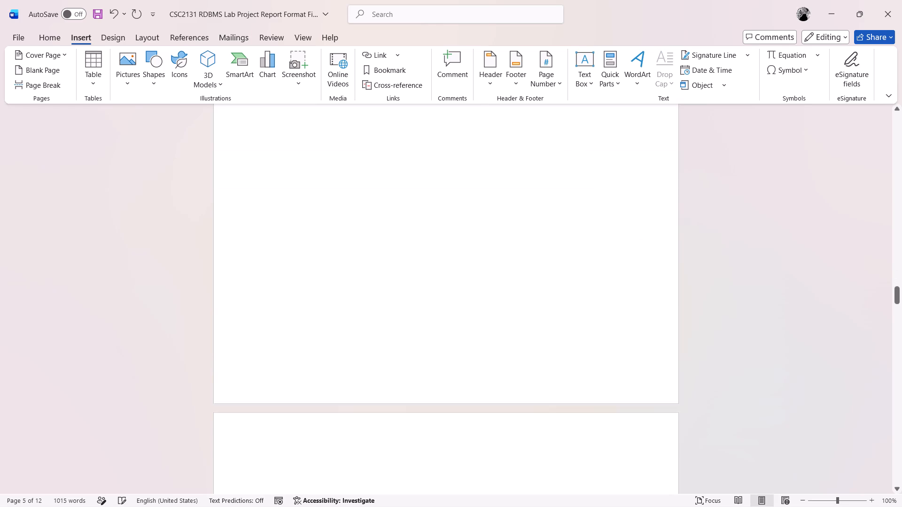
scroll(396, 347, "down", 19)
left_click(396, 347)
key("BackSpace")
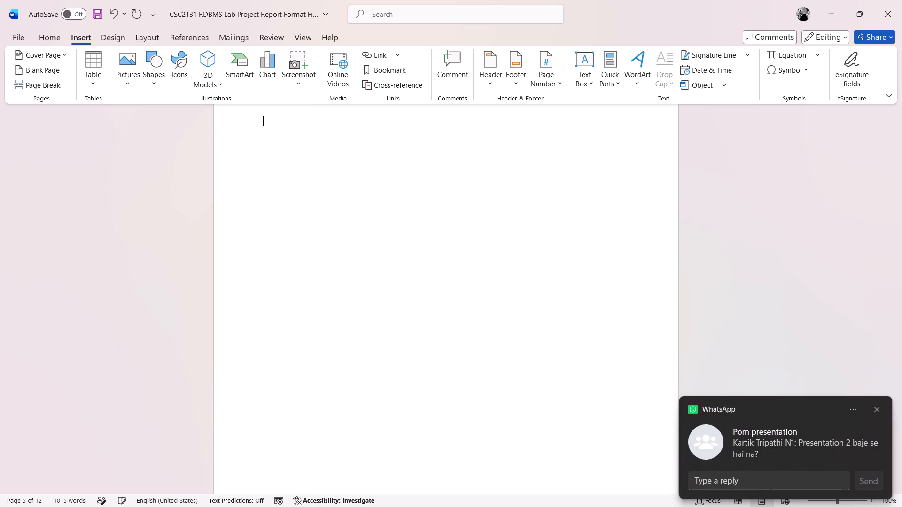
key("BackSpace")
key("BackSpace")
Delete more of the blank space on the empty pages after the table of contents note.
scroll(396, 347, "up", 1)
scroll(396, 347, "down", 20)
scroll(396, 347, "down", 5)
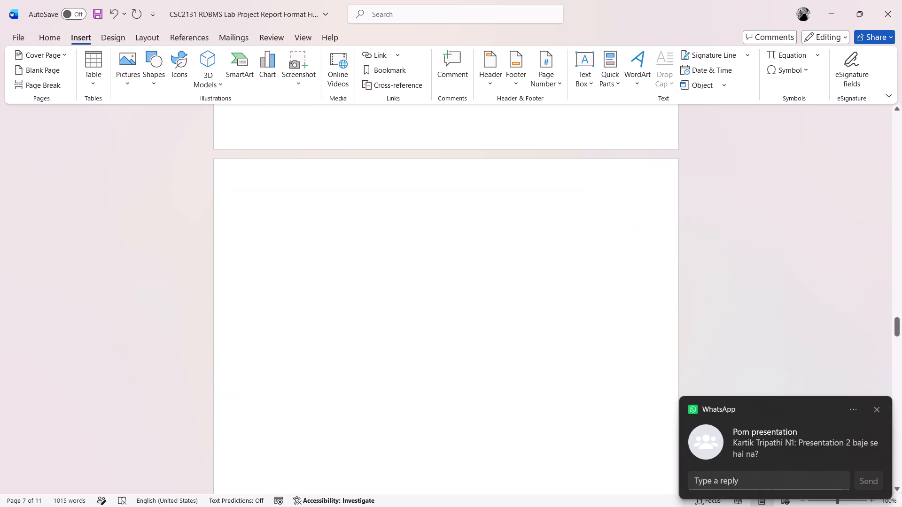
scroll(384, 401, "down", 20)
scroll(384, 401, "down", 3)
scroll(390, 392, "up", 14)
left_click(359, 326)
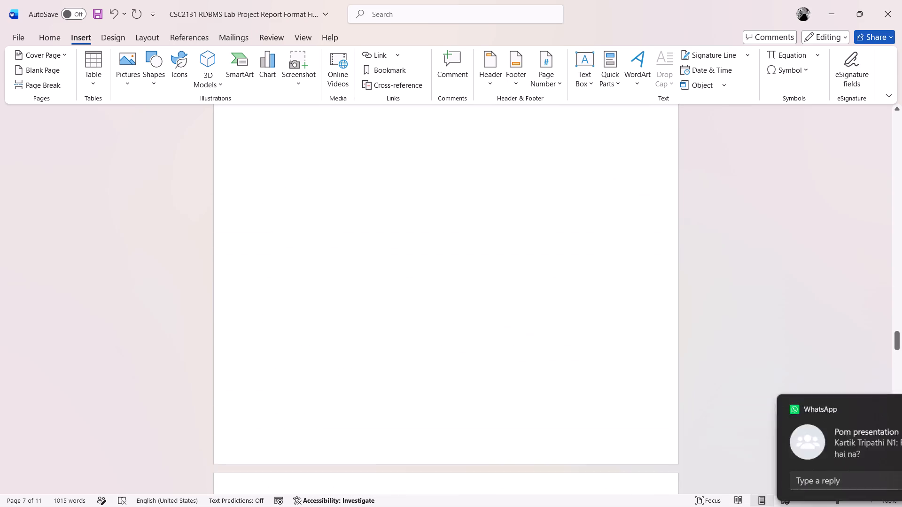
key("BackSpace")
scroll(358, 326, "up", 6)
key("BackSpace")
key("BackSpace")
scroll(358, 326, "up", 16)
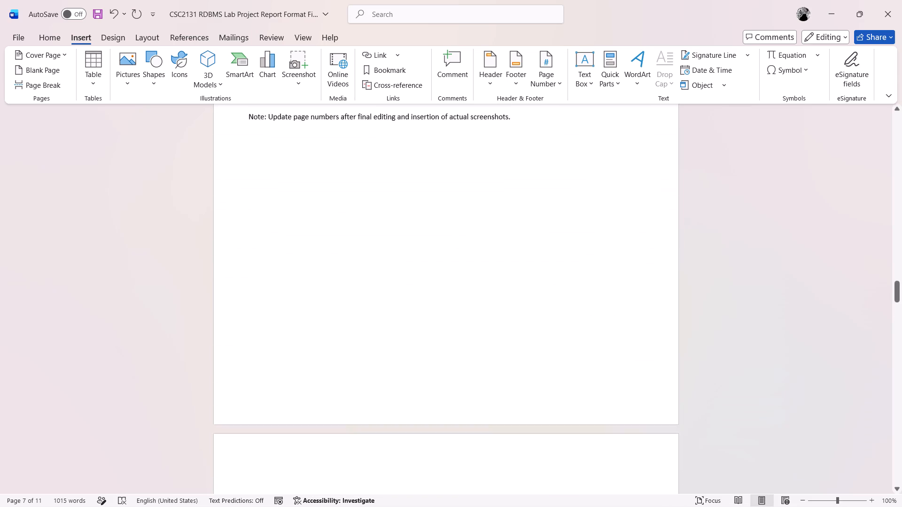
scroll(366, 347, "up", 11)
scroll(372, 355, "down", 20)
scroll(372, 355, "down", 2)
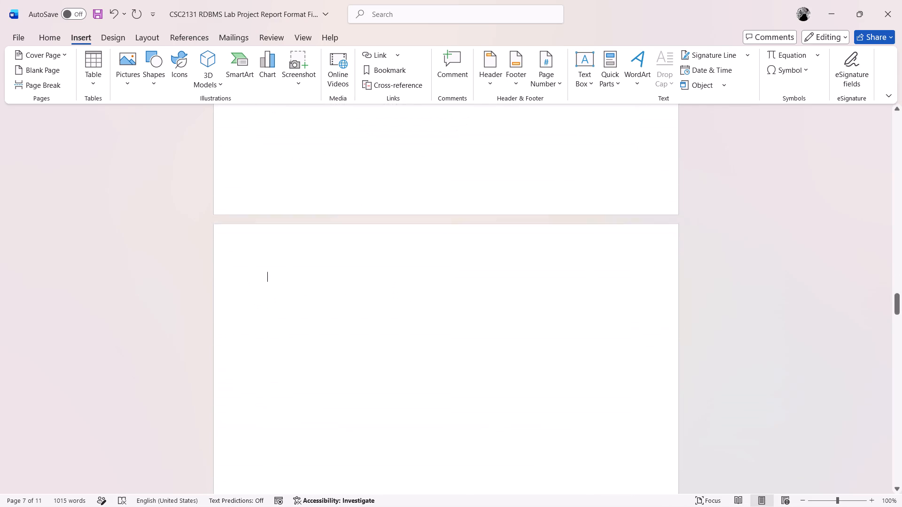
Switch to the Bank Management project report and select its body content from the heading "1. INTRODUCTION & SYSTEM REQUIREMENTS" onward, including the requirements table.
key("alt+Tab")
scroll(370, 358, "down", 20)
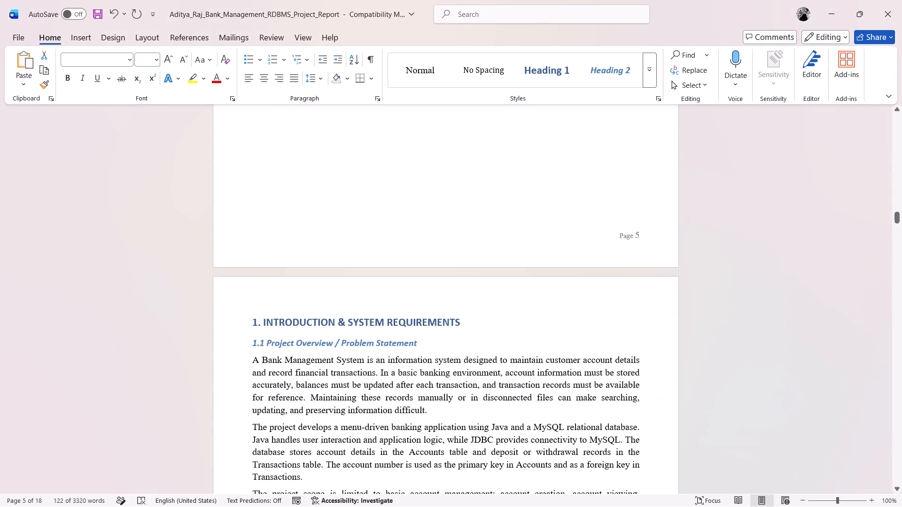
left_click_drag(243, 316, 254, 336)
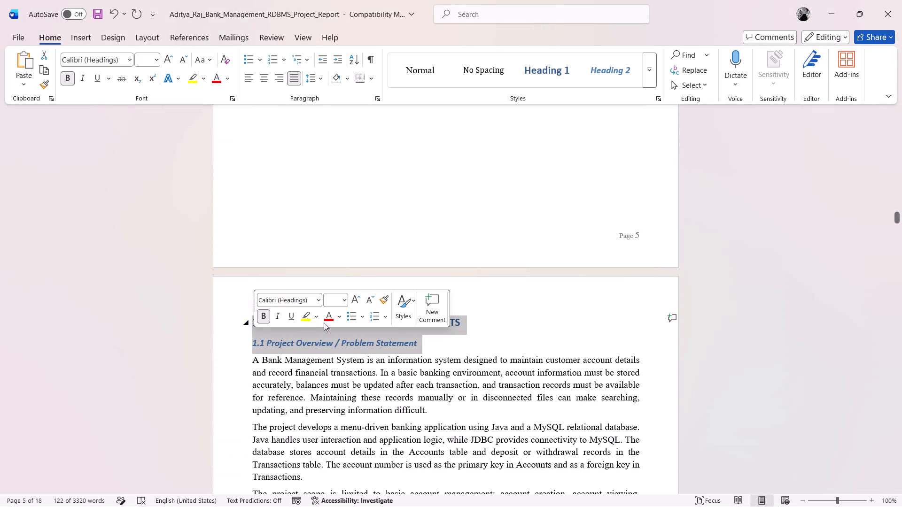
left_click(502, 333)
left_click_drag(253, 322, 273, 342)
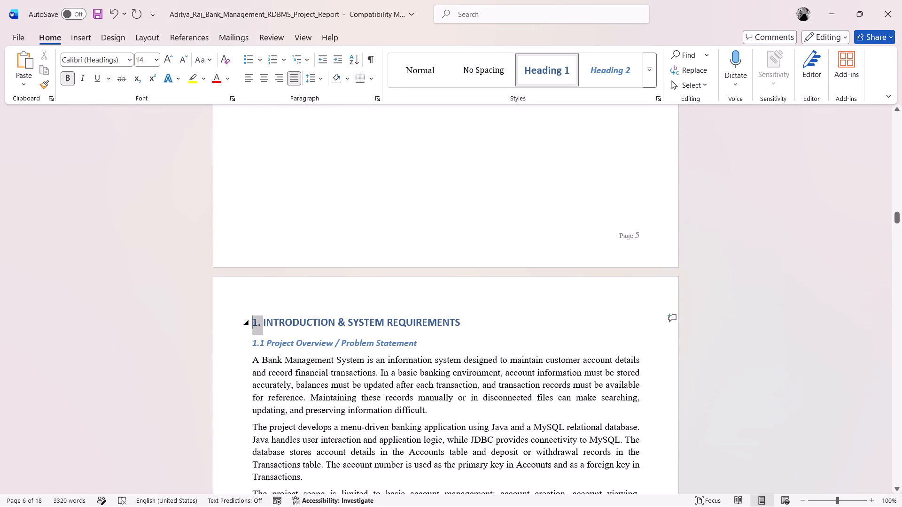
left_click_drag(273, 342, 503, 506)
scroll(343, 385, "down", 5)
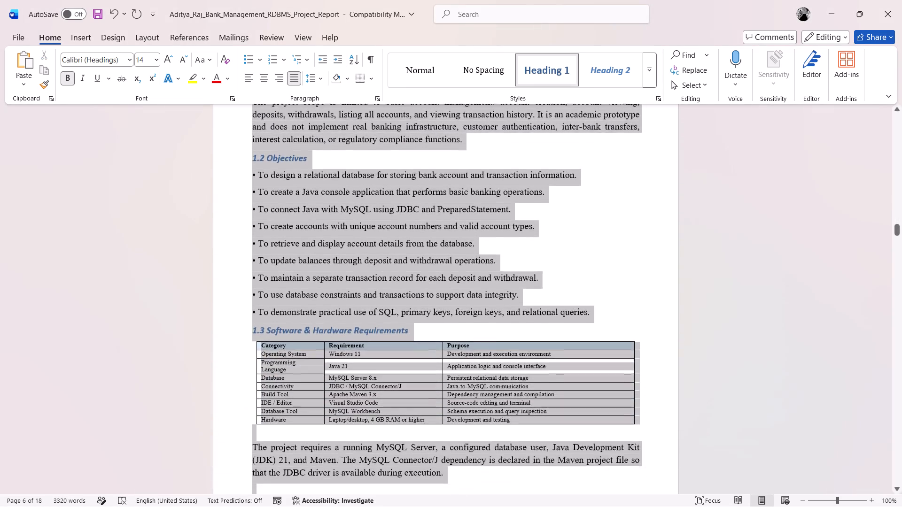
Copy the report body from section 1, Introduction & System Requirements, through the End of Report line.
left_click_drag(503, 506, 547, 506)
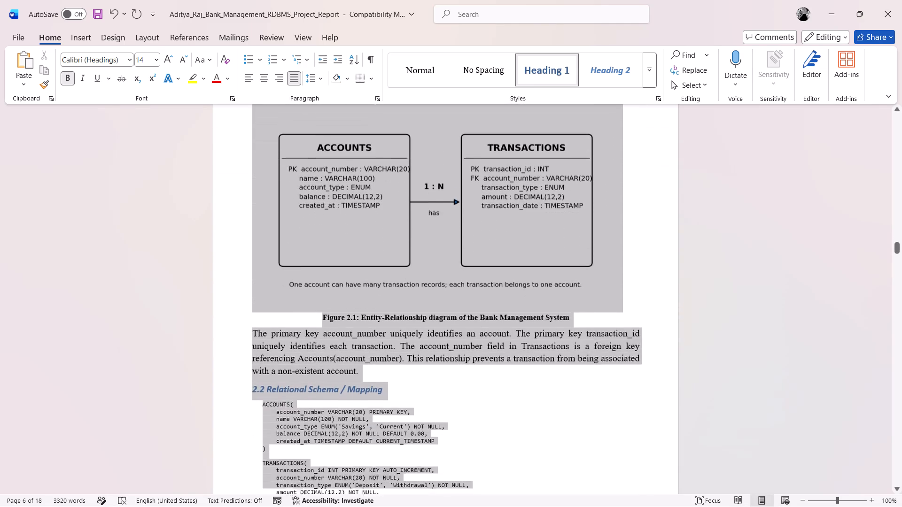
left_click_drag(547, 506, 582, 506)
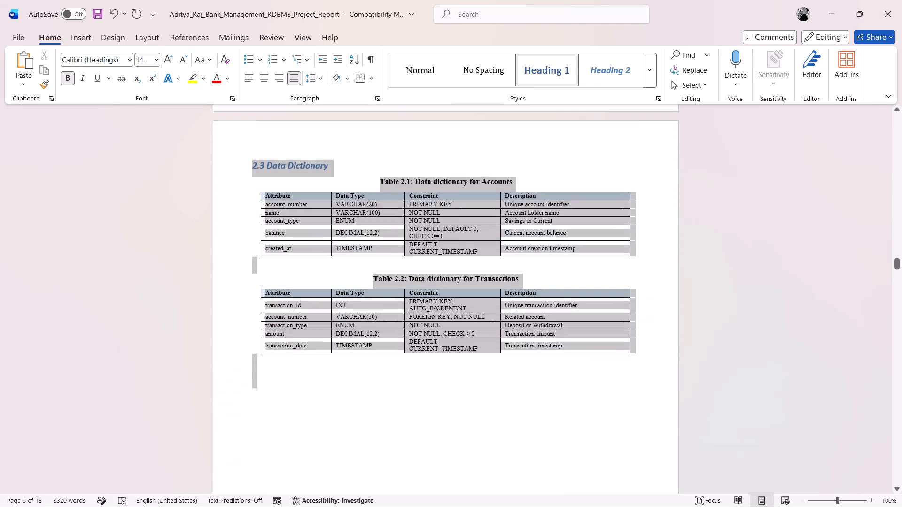
left_click_drag(582, 506, 582, 506)
scroll(582, 506, "down", 18)
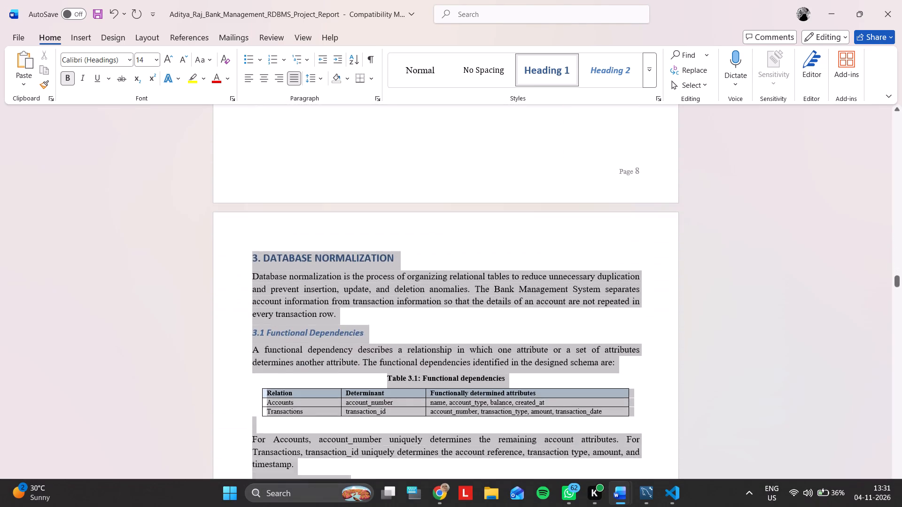
left_click_drag(582, 506, 585, 506)
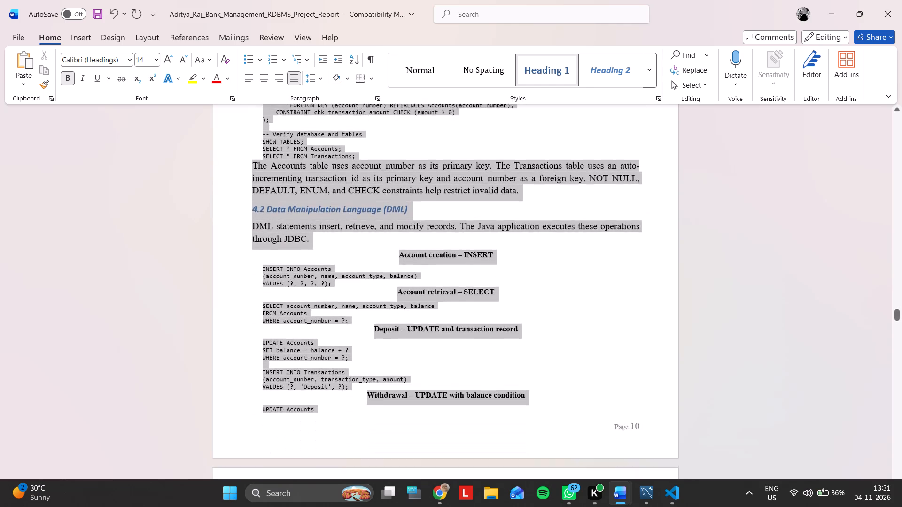
left_click_drag(585, 506, 585, 505)
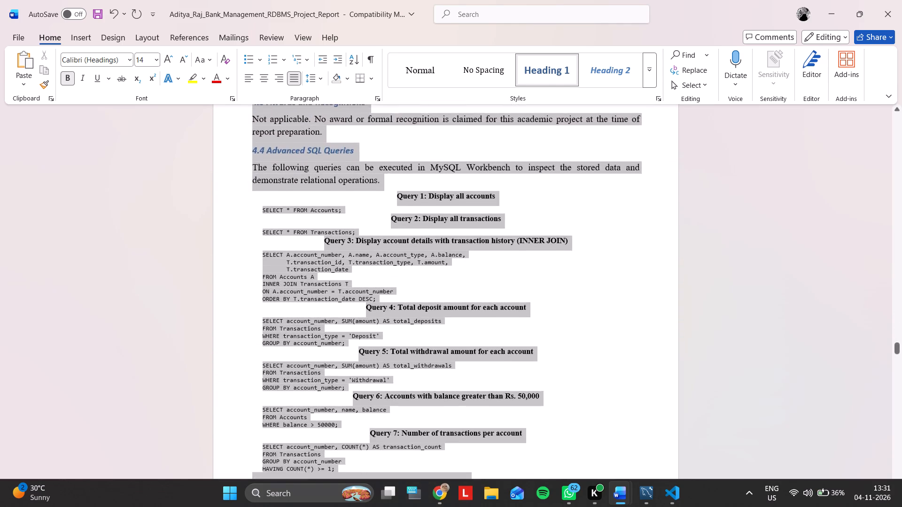
left_click_drag(585, 505, 585, 505)
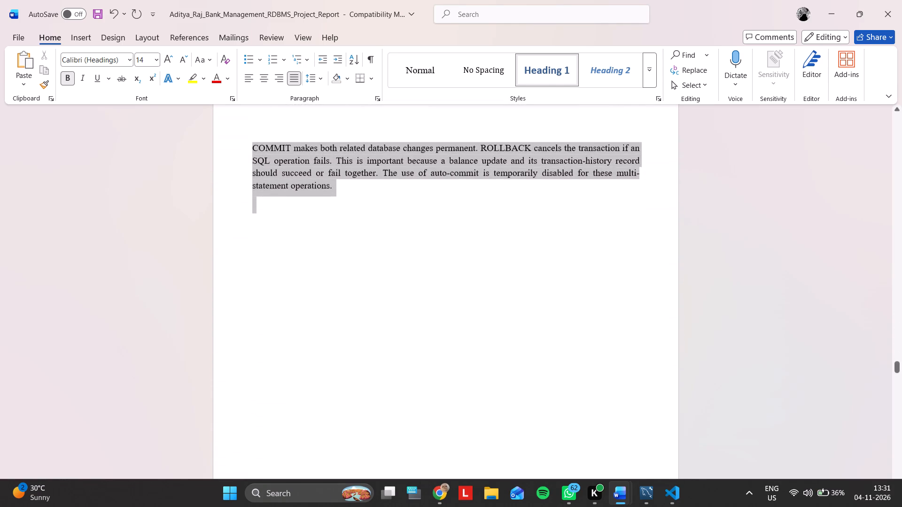
left_click_drag(585, 505, 598, 488)
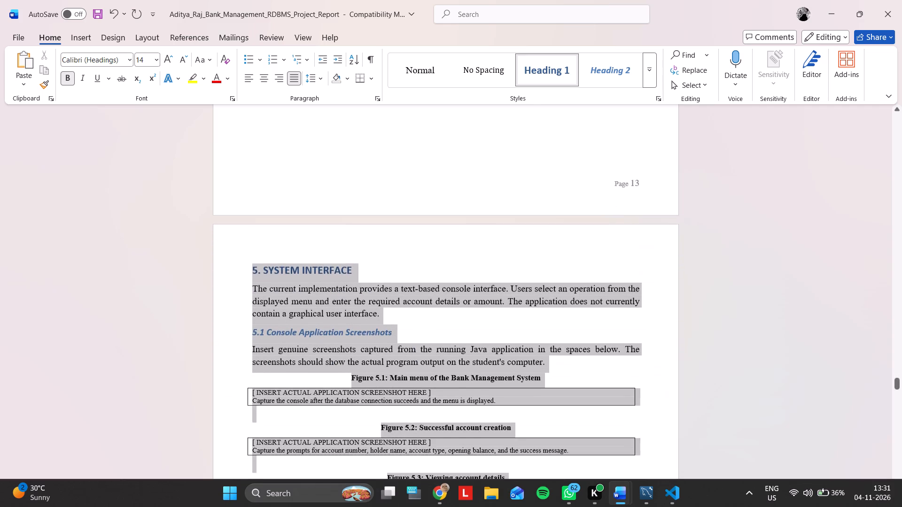
left_click_drag(598, 488, 617, 506)
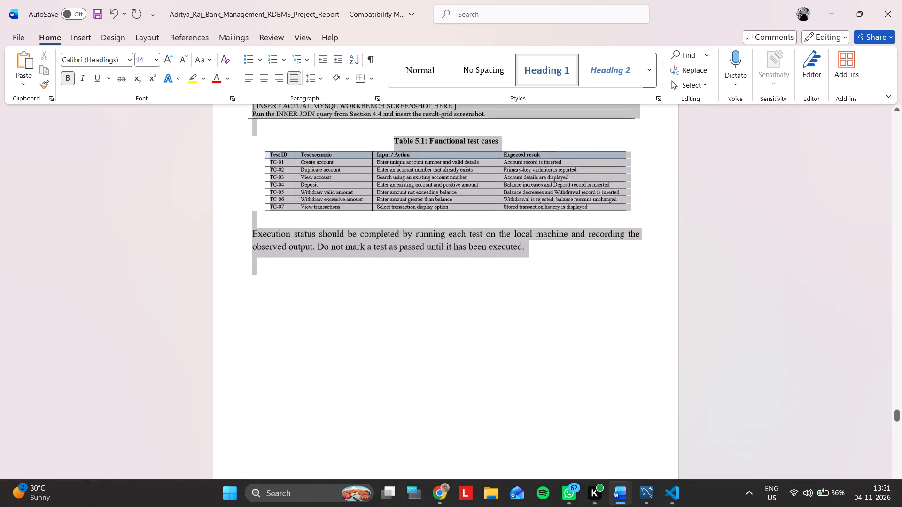
left_click_drag(617, 506, 617, 506)
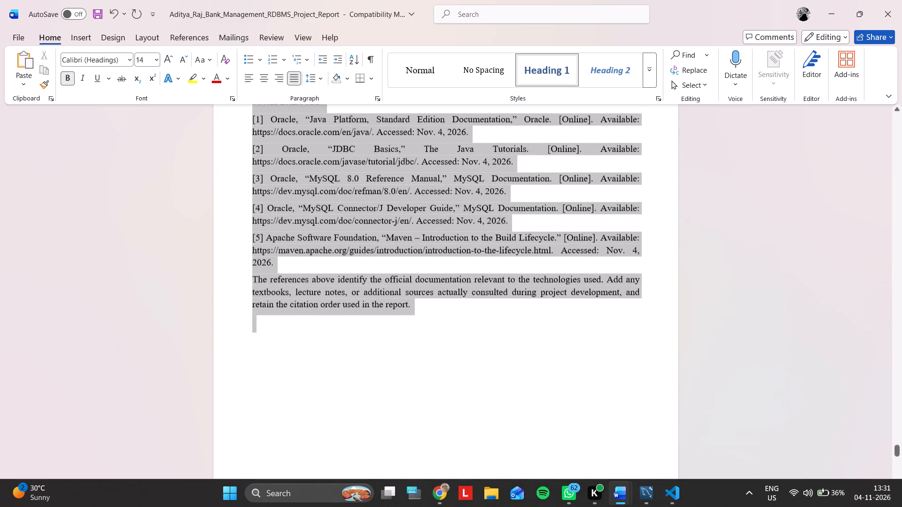
left_click_drag(617, 506, 615, 506)
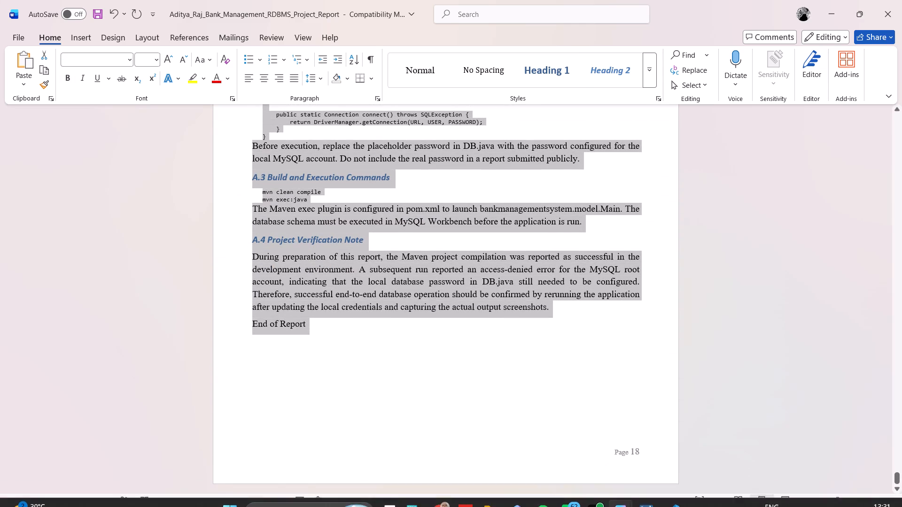
key("ctrl+c")
Switch to the CSC2131 format document and paste the report body on the blank page before Arrangement of Contents.
key("alt+Tab")
double_click(494, 305)
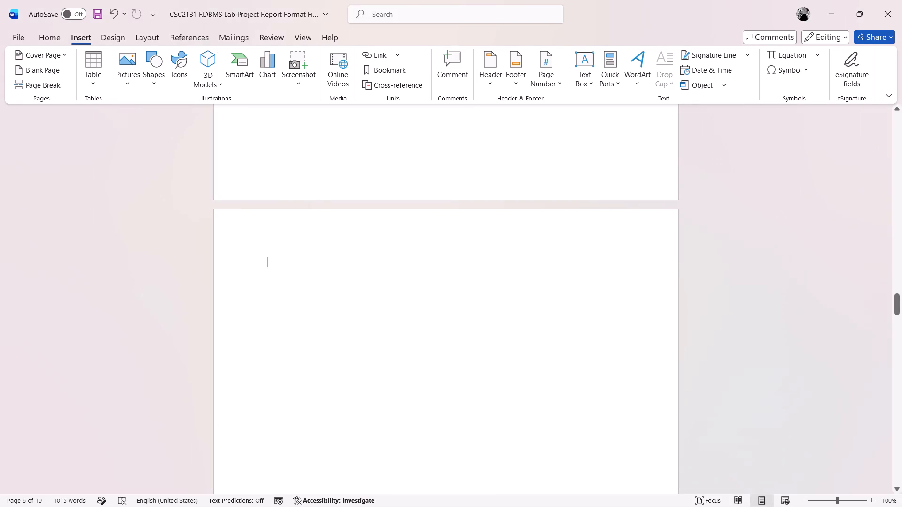
scroll(494, 305, "up", 14)
scroll(426, 422, "down", 13)
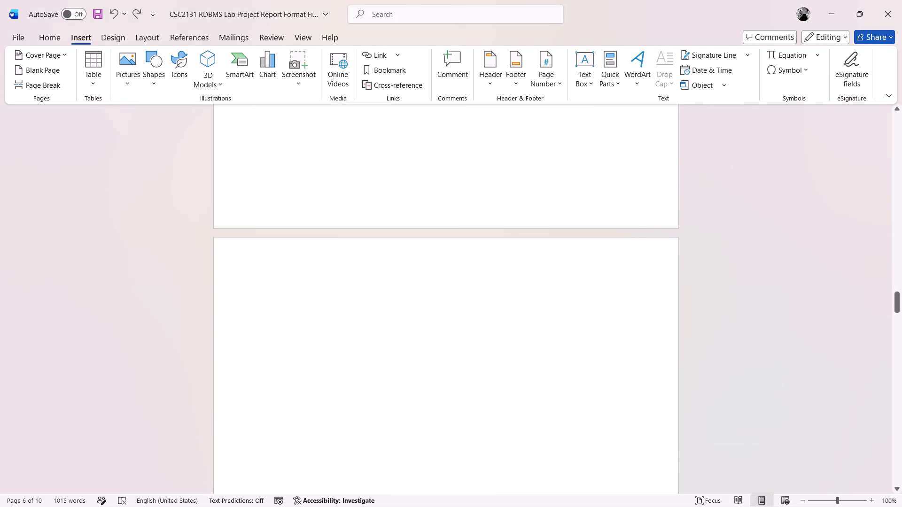
key("ctrl+v")
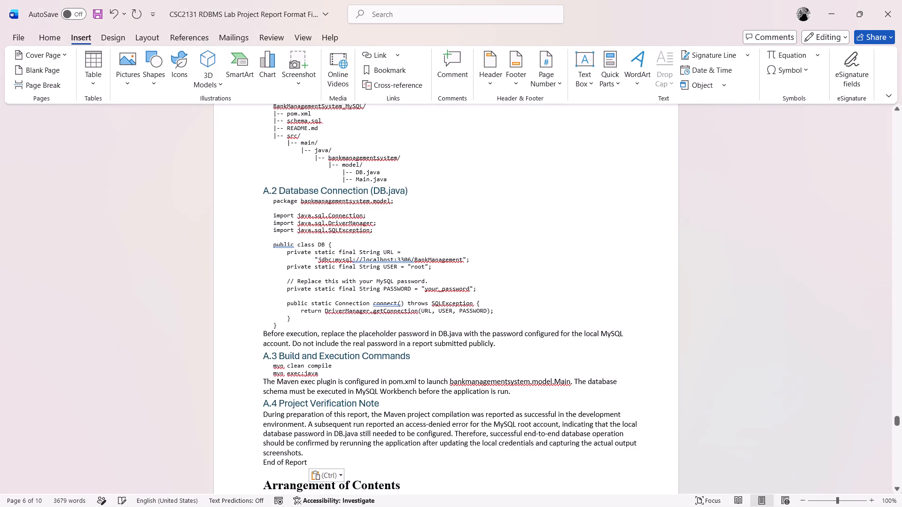
Add a blank line below the 1.1 Project Overview heading and one above and below the 1.2 Objectives heading.
left_click_drag(894, 423, 852, 276)
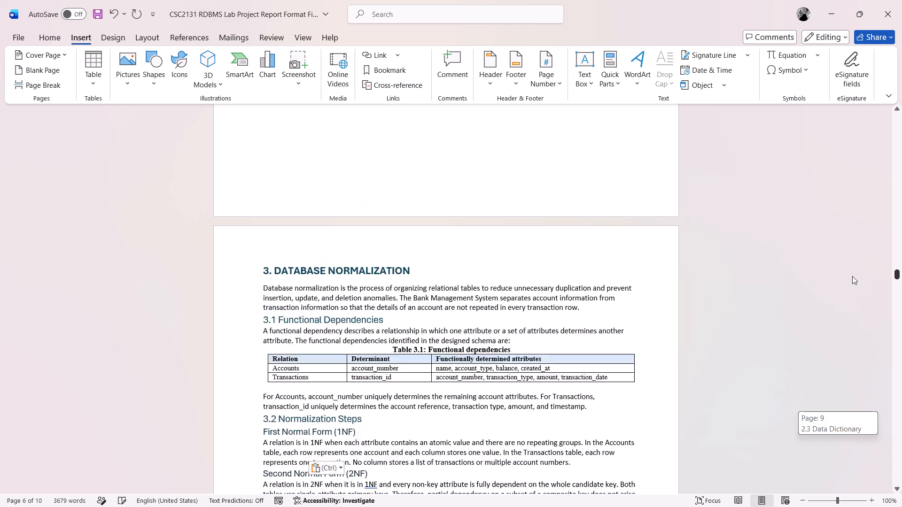
left_click_drag(852, 276, 848, 211)
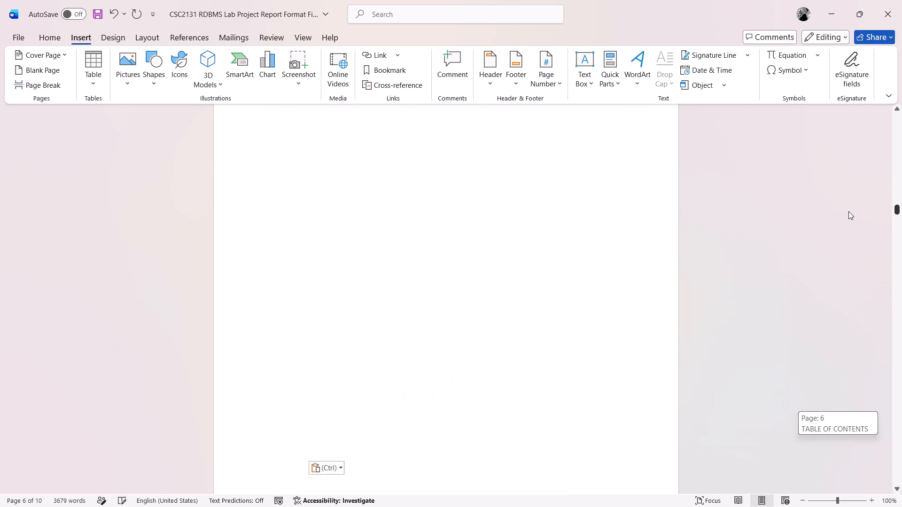
left_click_drag(848, 211, 862, 218)
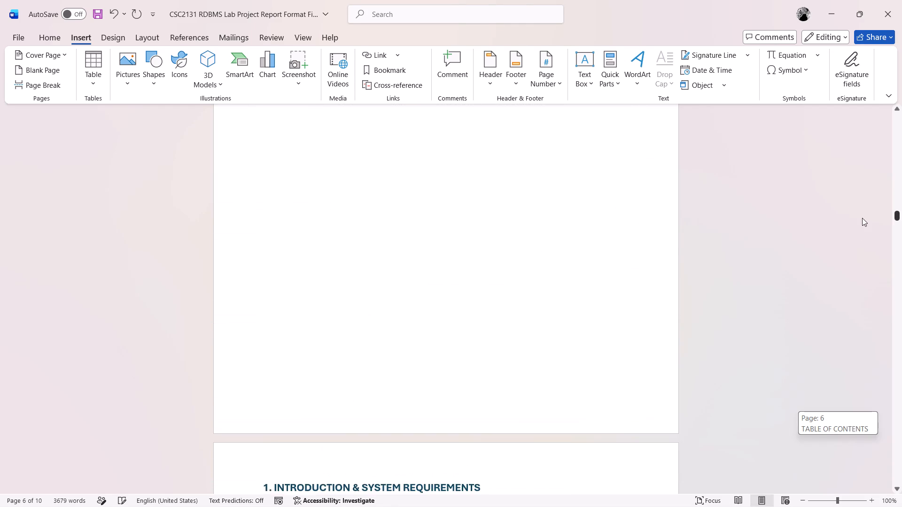
left_click_drag(862, 218, 866, 235)
scroll(715, 277, "up", 11)
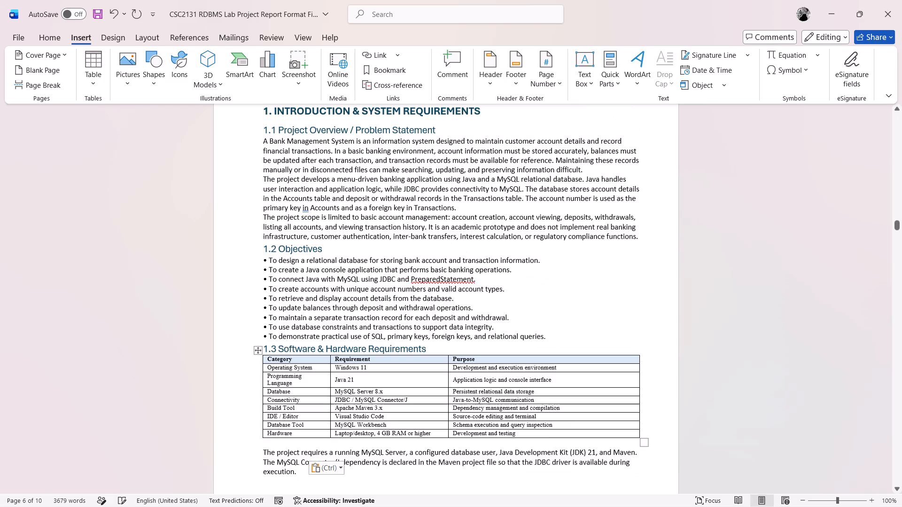
double_click(437, 160)
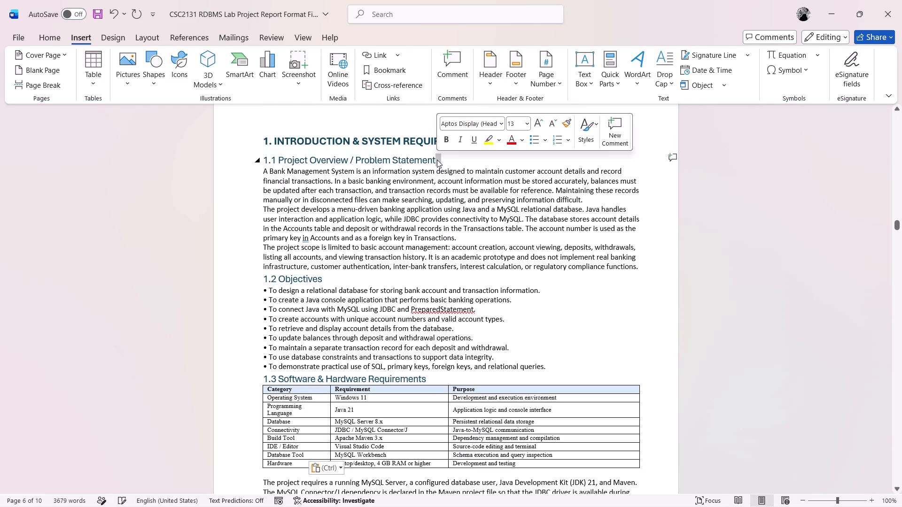
left_click(445, 162)
key("Return")
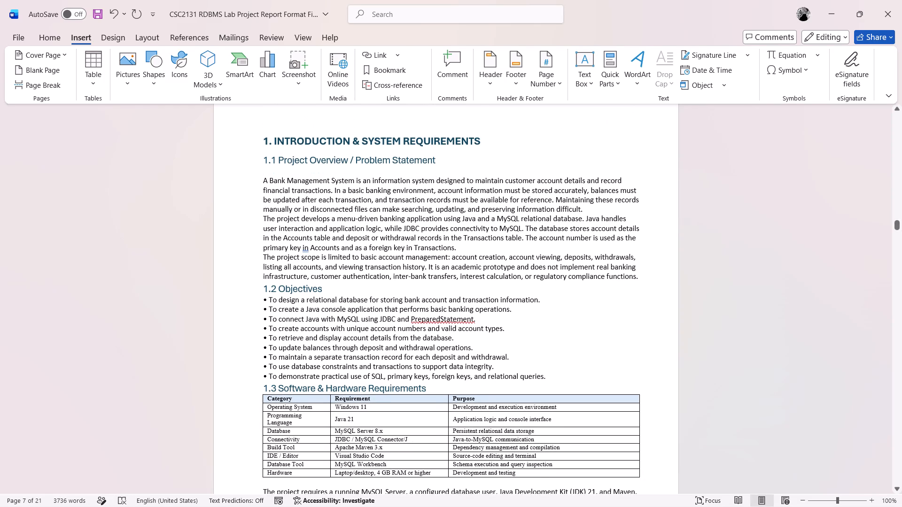
left_click(638, 274)
key("Return")
left_click(339, 293)
key("Return")
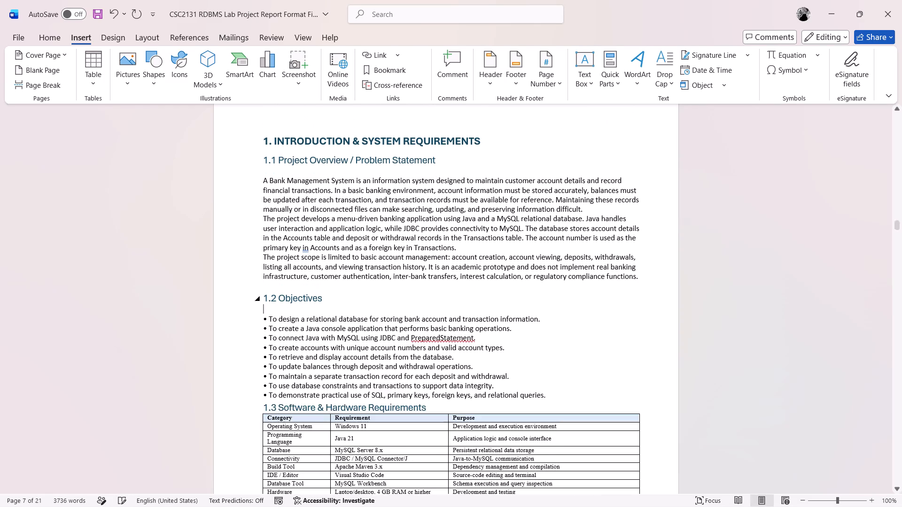
Add a blank line above and below the 1.3 Software & Hardware Requirements heading.
scroll(461, 384, "down", 2)
left_click(574, 336)
key("Return")
scroll(567, 337, "down", 2)
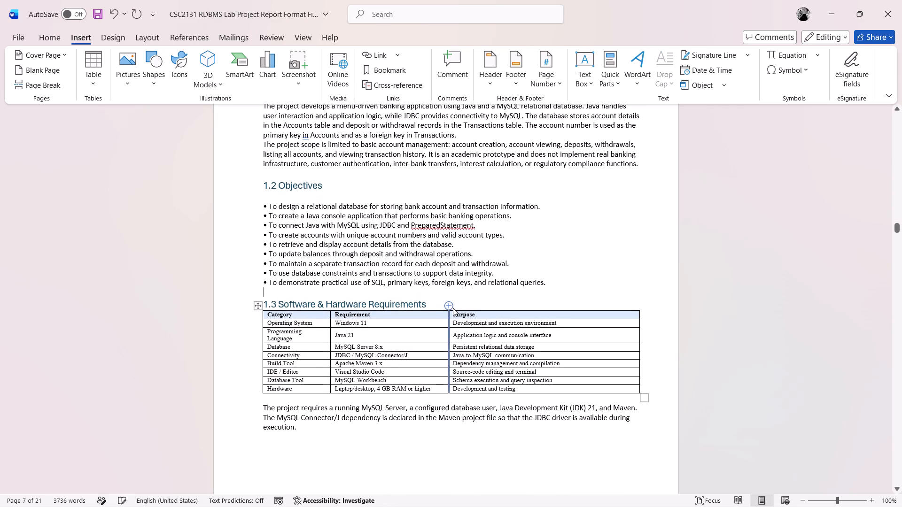
left_click(471, 300)
key("Return")
scroll(464, 306, "down", 3)
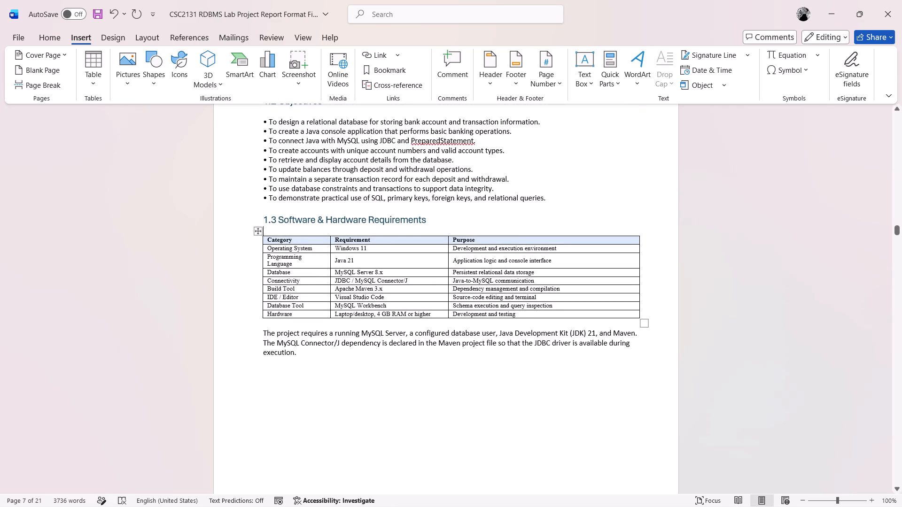
Enlarge the font of all section 1 content, including headings and the requirements table, by one size increment.
left_click_drag(394, 365, 244, 235)
scroll(266, 282, "up", 8)
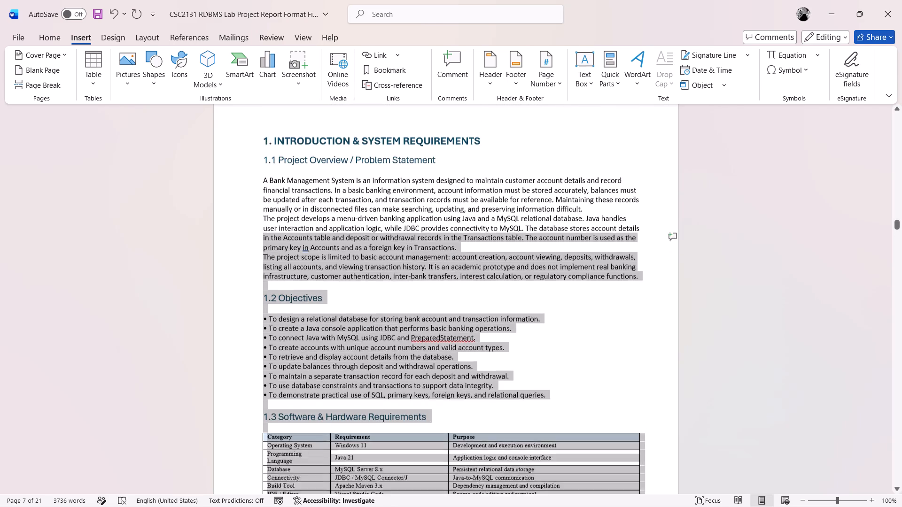
left_click_drag(244, 235, 249, 173)
left_click(55, 31)
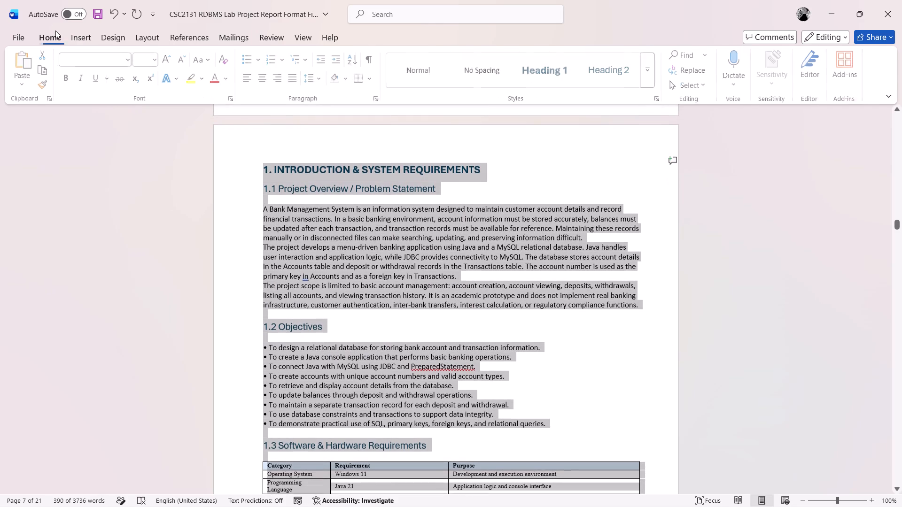
left_click(167, 55)
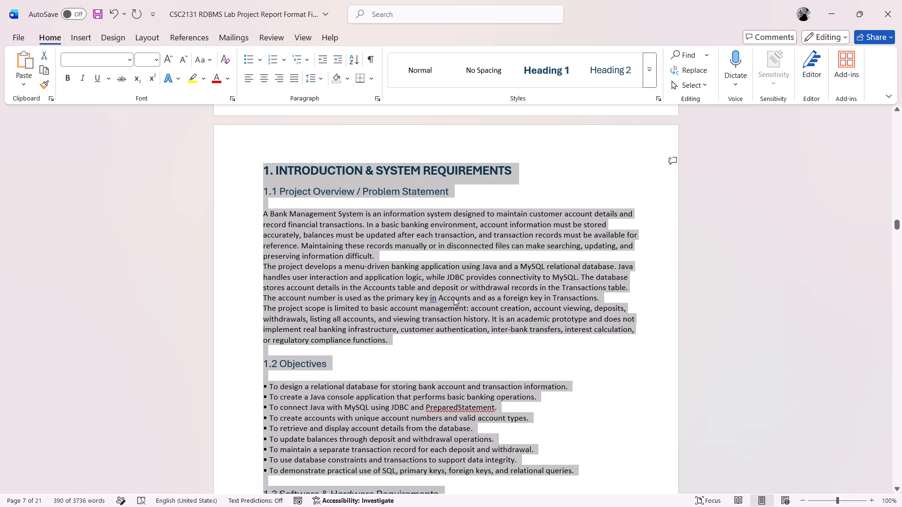
scroll(454, 299, "down", 12)
double_click(169, 65)
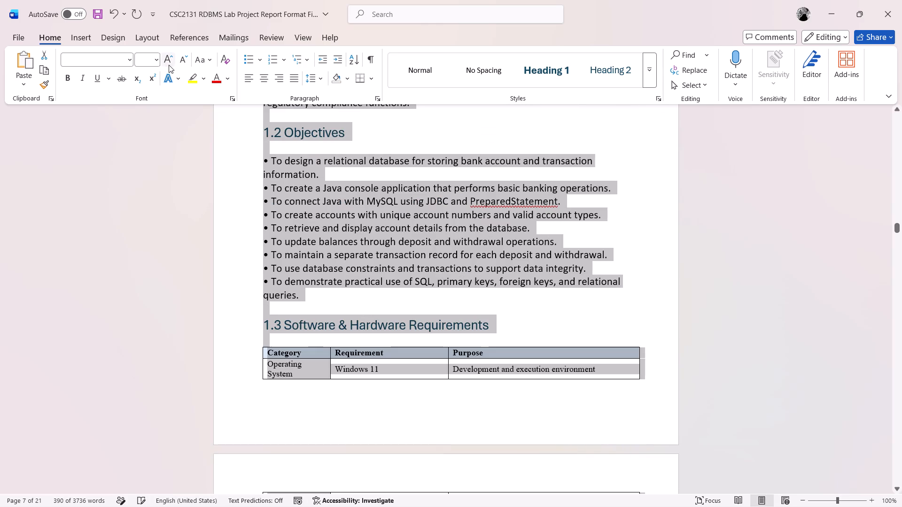
left_click(202, 57)
double_click(183, 61)
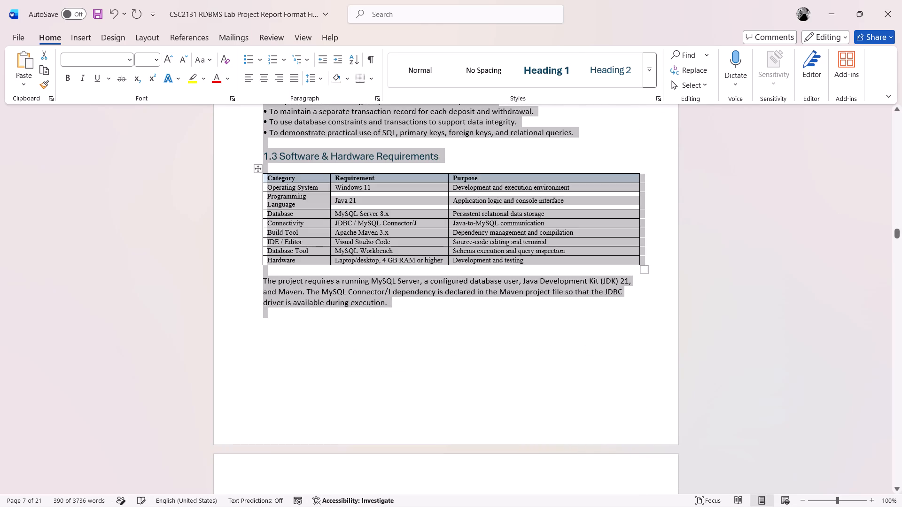
left_click(707, 338)
Delete empty lines on the blank page ahead of the 1. INTRODUCTION & SYSTEM REQUIREMENTS heading.
scroll(679, 360, "up", 6)
scroll(588, 387, "up", 2)
scroll(585, 384, "up", 20)
scroll(585, 384, "up", 4)
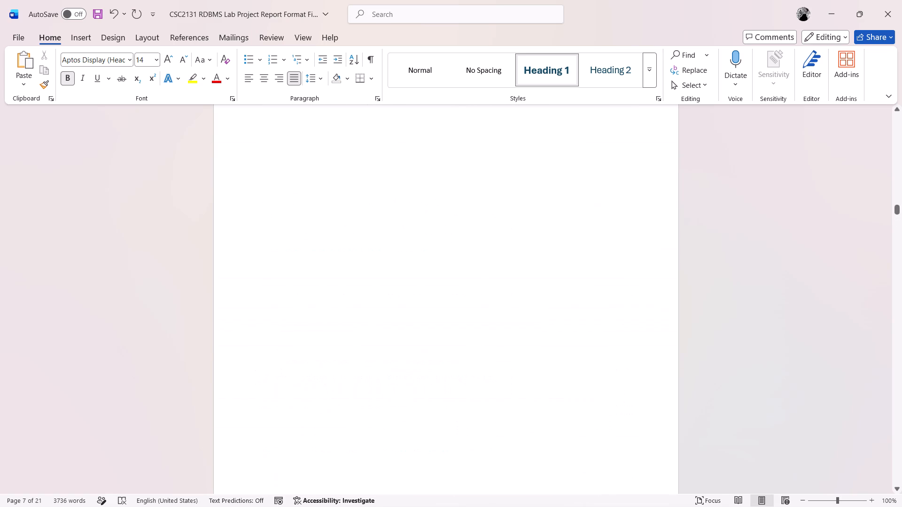
scroll(570, 410, "up", 7)
left_click(507, 377)
key("BackSpace")
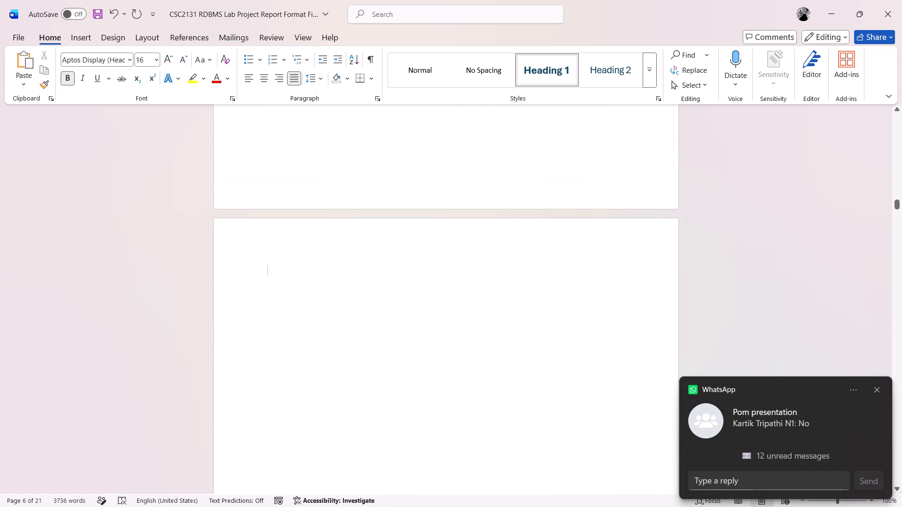
scroll(397, 315, "down", 6)
scroll(397, 315, "up", 6)
left_click(397, 315)
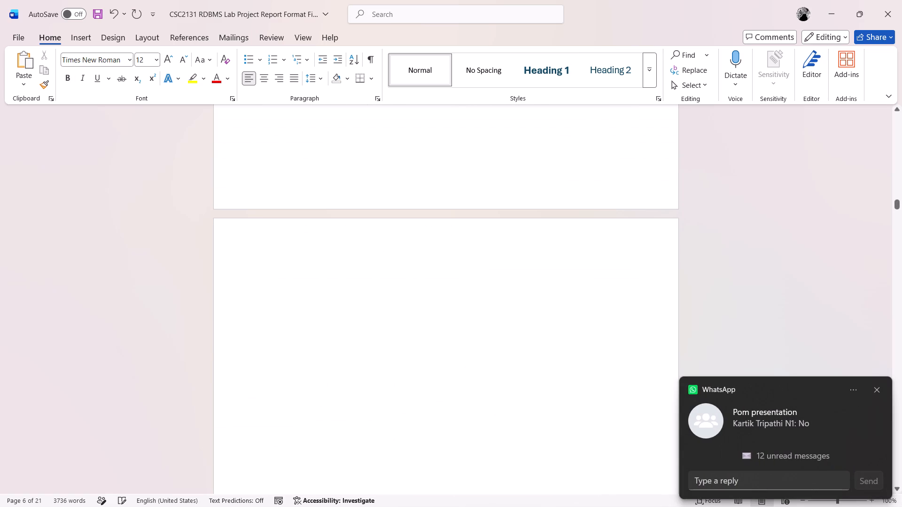
key("BackSpace")
Delete the empty paragraphs that leave a blank page between the table of contents and the 1. INTRODUCTION & SYSTEM REQUIREMENTS heading.
scroll(397, 315, "down", 20)
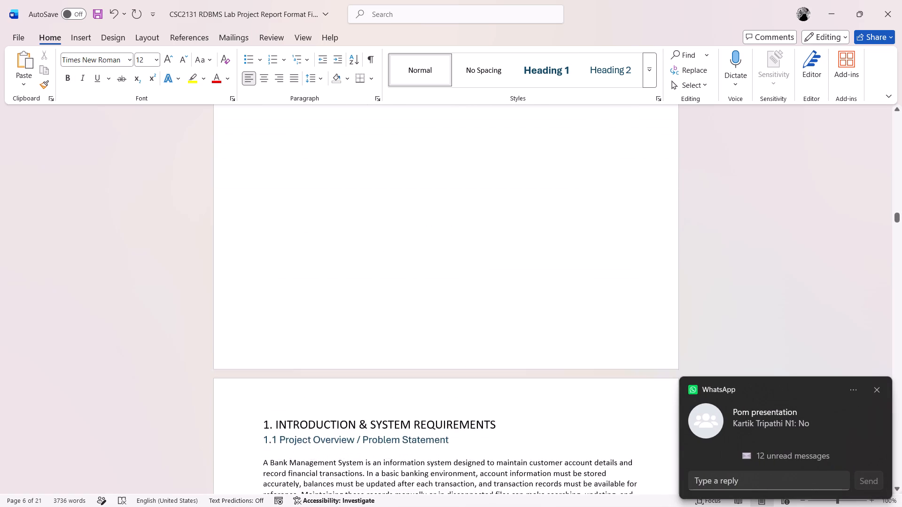
scroll(418, 328, "down", 3)
scroll(418, 328, "up", 6)
left_click(418, 328)
scroll(418, 328, "up", 20)
scroll(418, 328, "up", 3)
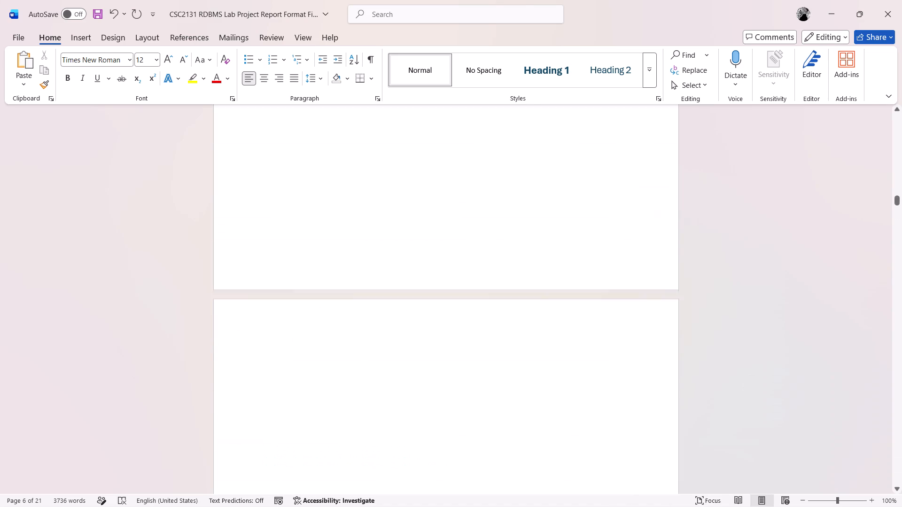
scroll(420, 367, "up", 8)
scroll(425, 357, "down", 13)
left_click(366, 292)
right_click(364, 292)
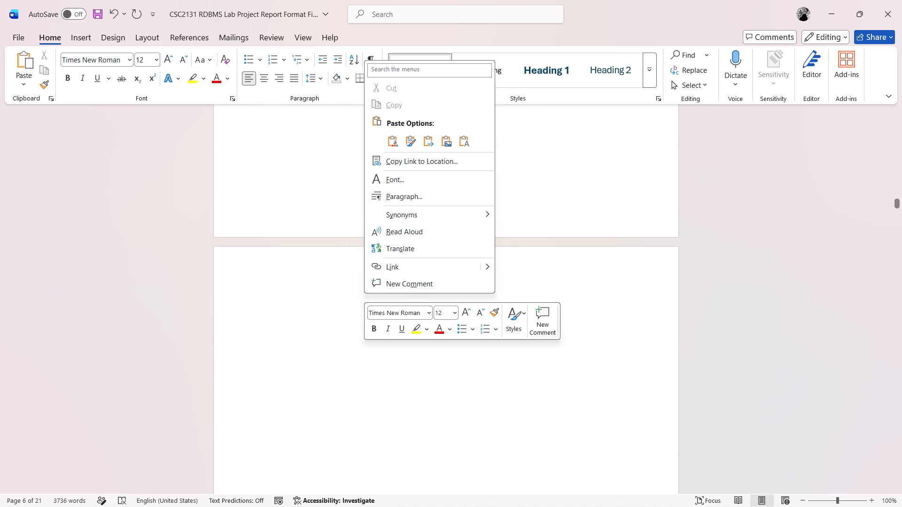
double_click(296, 271)
key("BackSpace")
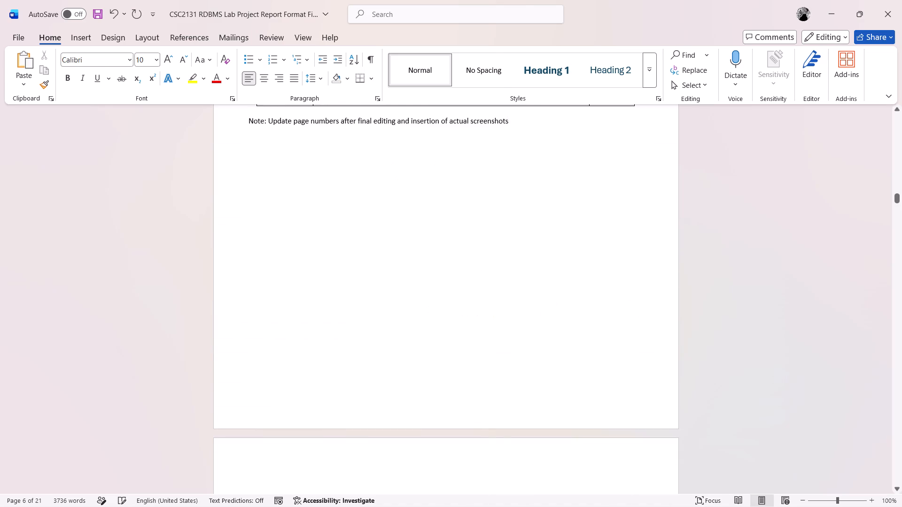
scroll(304, 285, "down", 10)
scroll(378, 407, "up", 20)
scroll(378, 407, "up", 6)
scroll(388, 401, "down", 14)
left_click(386, 381)
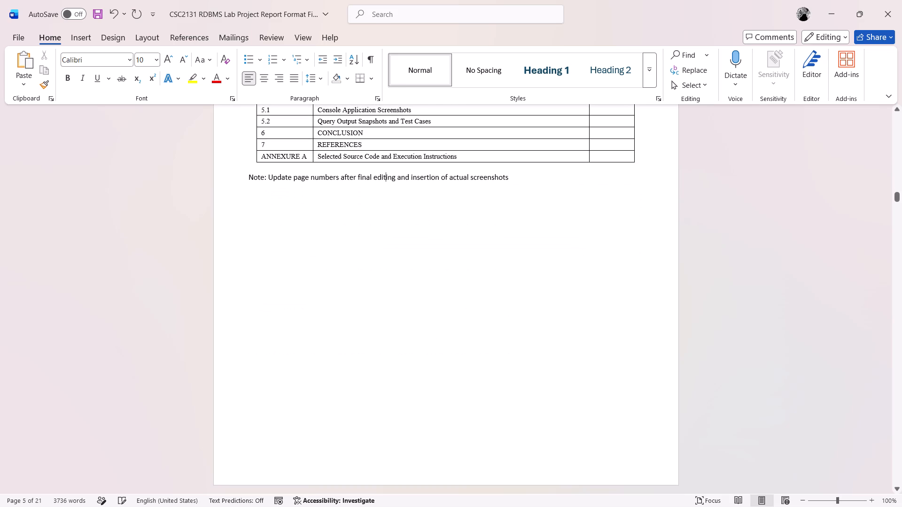
scroll(385, 381, "down", 20)
scroll(385, 381, "down", 7)
left_click(304, 315)
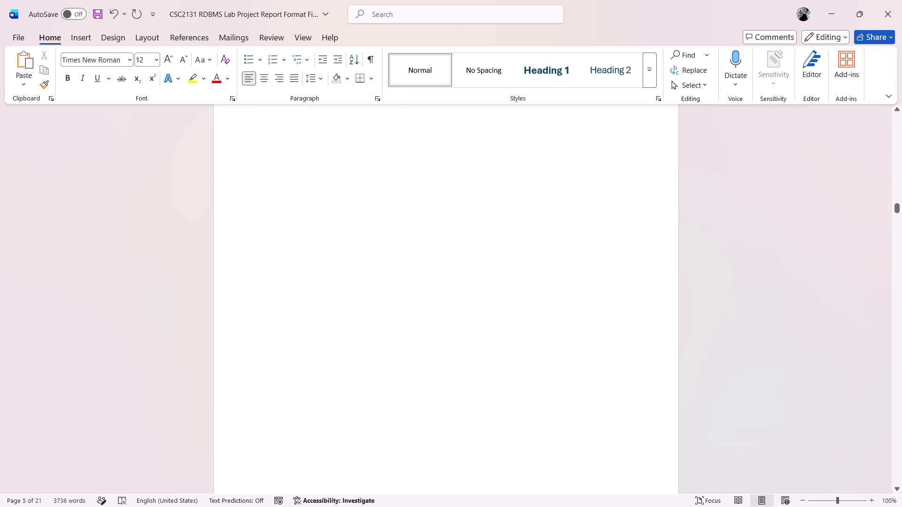
scroll(332, 392, "down", 17)
left_click(264, 313)
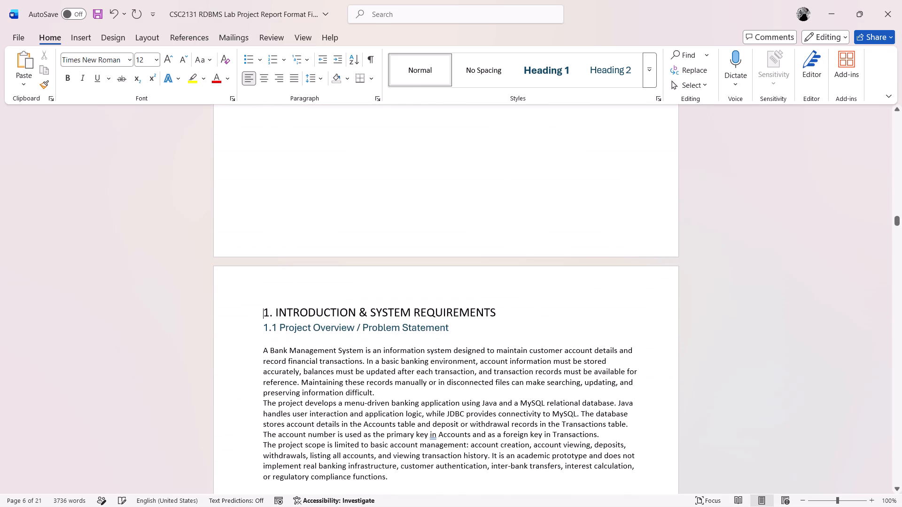
key("BackSpace")
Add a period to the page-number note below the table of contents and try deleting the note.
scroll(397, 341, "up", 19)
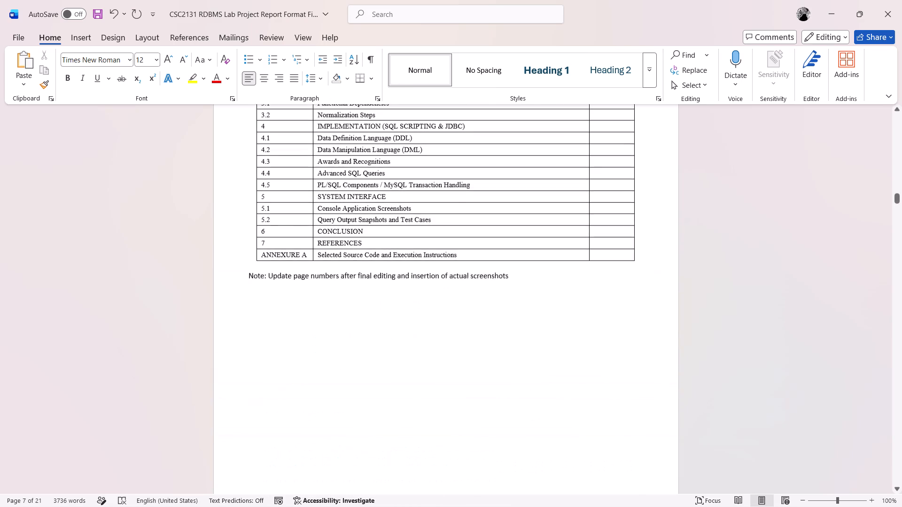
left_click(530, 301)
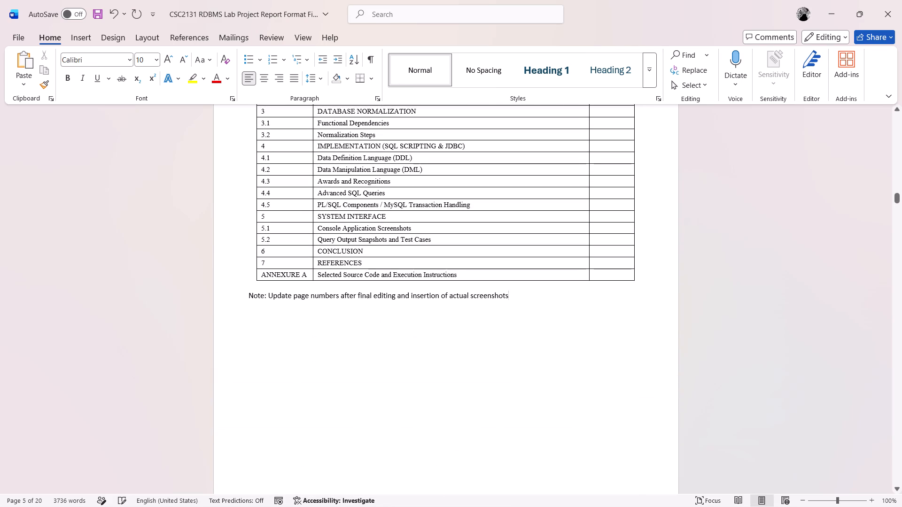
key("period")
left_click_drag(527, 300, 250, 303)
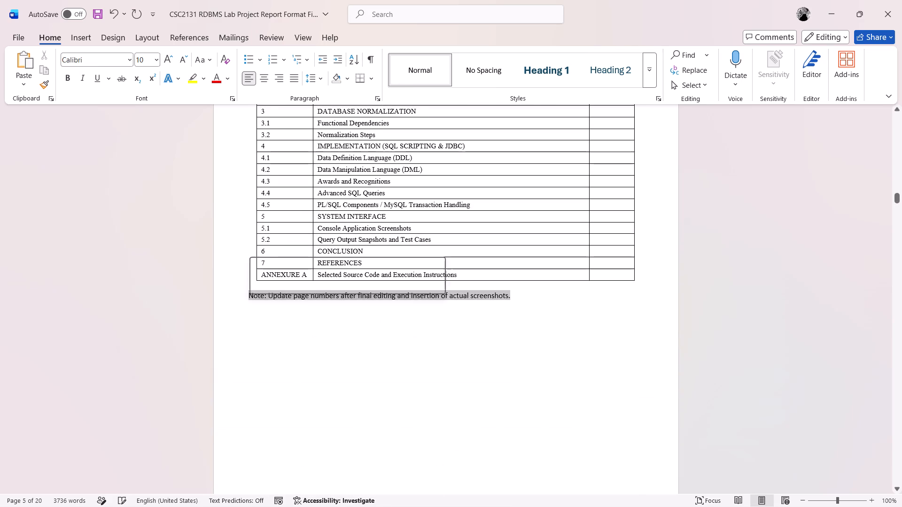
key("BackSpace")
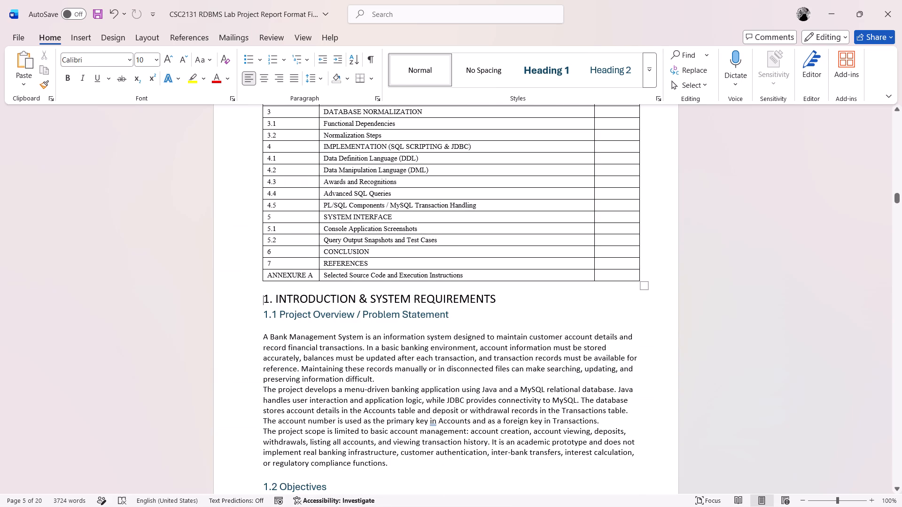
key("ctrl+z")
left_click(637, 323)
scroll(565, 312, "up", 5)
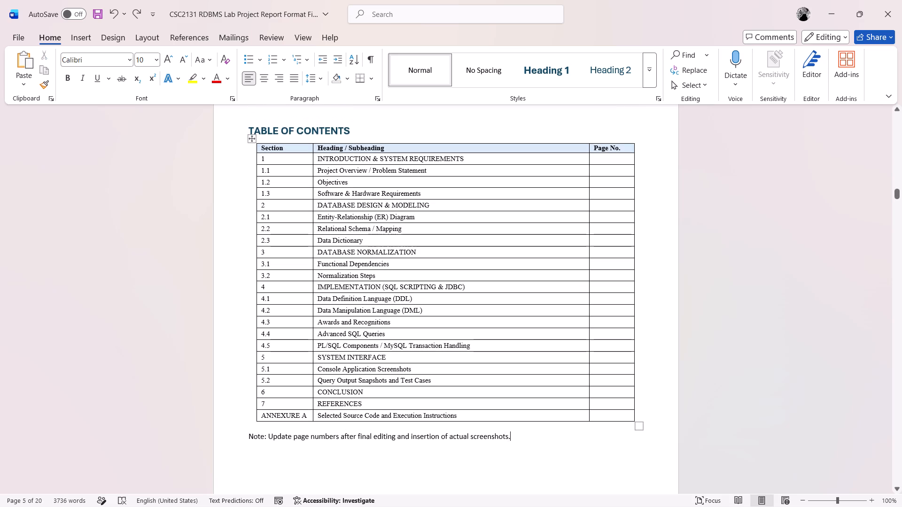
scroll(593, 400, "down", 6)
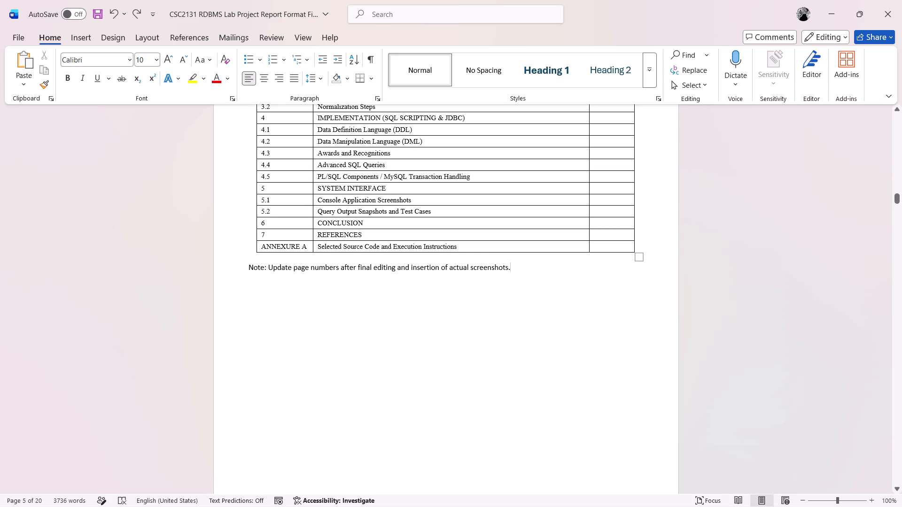
Delete the note about updating page numbers below the table of contents.
left_click(507, 269)
left_click_drag(520, 266, 255, 260)
key("BackSpace")
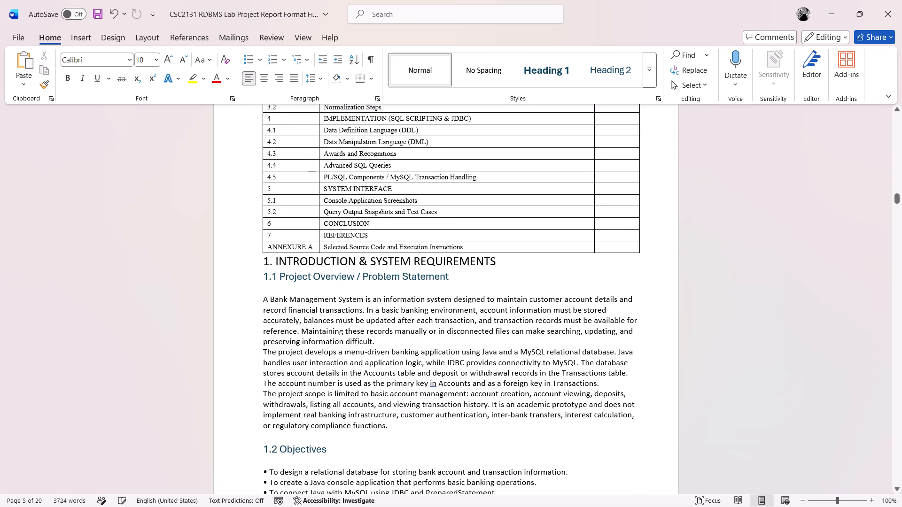
Insert blank lines after the table of contents until the 1. INTRODUCTION & SYSTEM REQUIREMENTS heading starts on a new page.
key("Return")
key("Return")
key("Return")
key("Return")
key("Return")
key("Return")
key("Return")
key("Return")
key("Return")
key("Return")
key("Return")
key("Return")
key("Return")
key("Return")
key("Return")
key("Return")
key("Return")
key("Return")
key("Return")
key("Return")
key("Return")
key("Return")
key("Return")
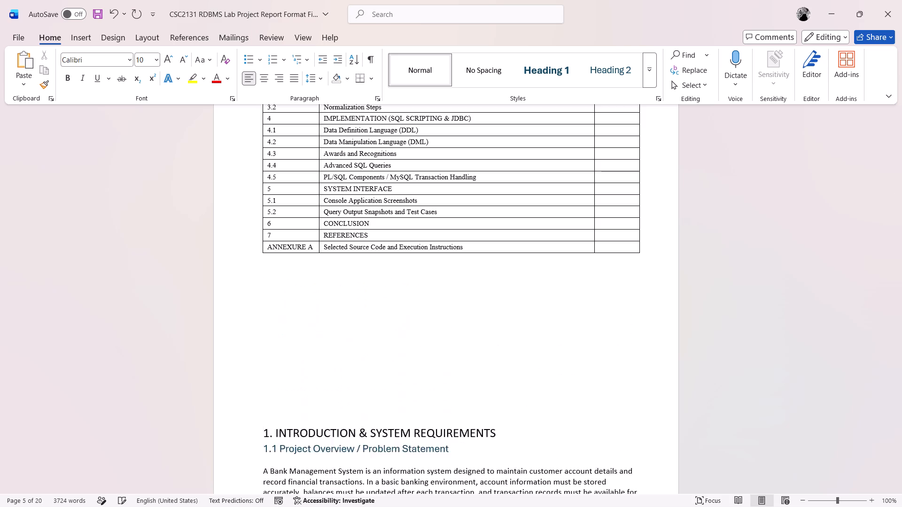
scroll(388, 309, "down", 11)
key("Return")
key("Return")
Review the layout of the lists of tables and figures and the table of contents through to the section 1 page.
scroll(388, 307, "up", 7)
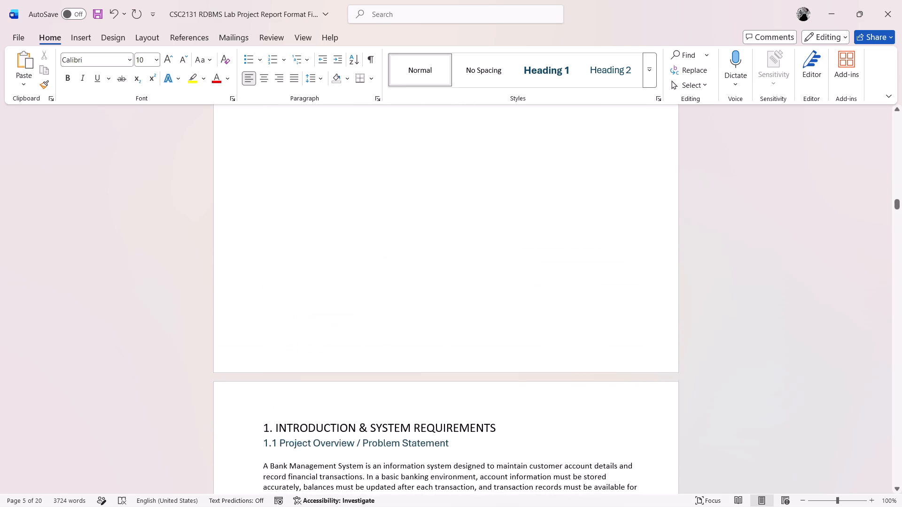
scroll(391, 308, "up", 20)
scroll(391, 308, "up", 14)
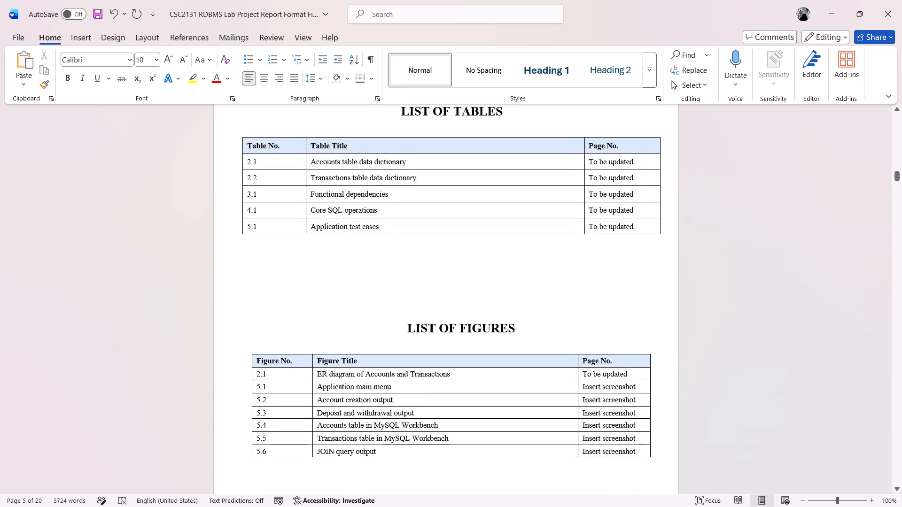
scroll(601, 385, "down", 6)
scroll(602, 384, "up", 1)
scroll(601, 398, "down", 20)
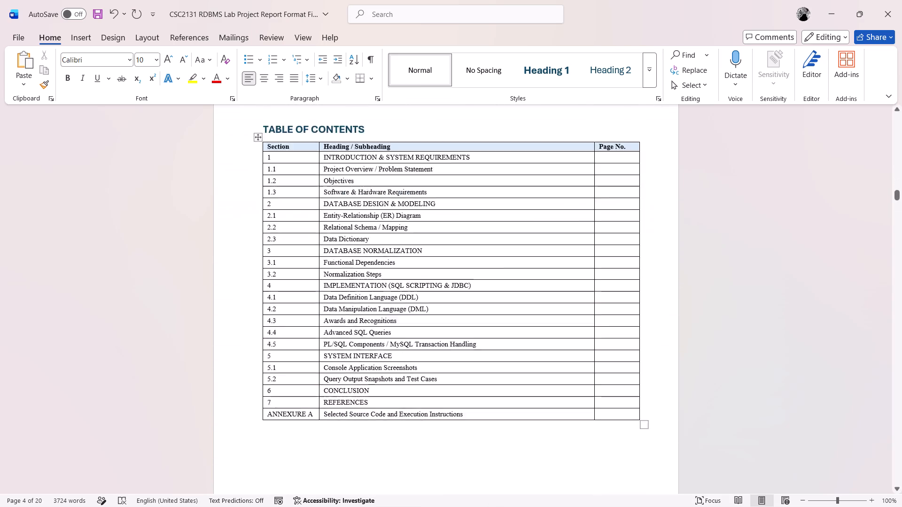
scroll(584, 414, "down", 17)
scroll(434, 367, "down", 1)
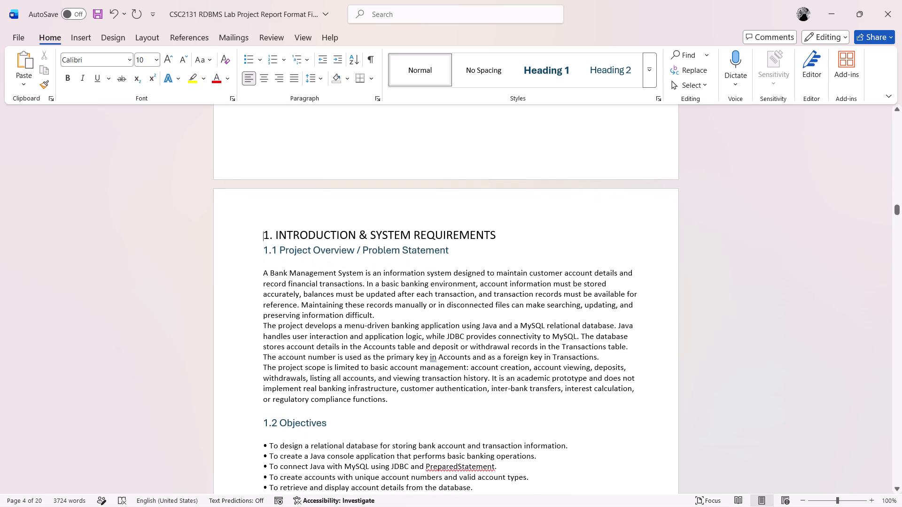
Add a blank line below the 1. INTRODUCTION & SYSTEM REQUIREMENTS heading, undoing the automatic list numbering.
double_click(499, 244)
double_click(511, 231)
key("Return")
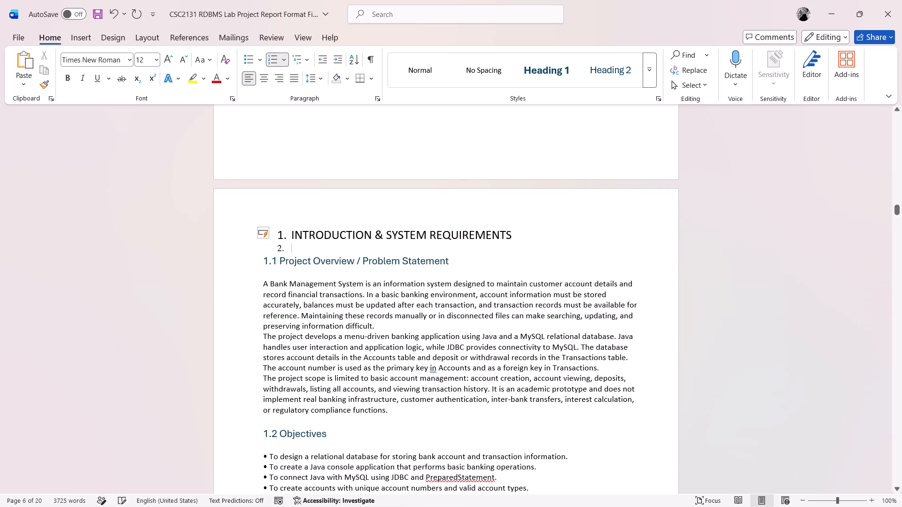
key("BackSpace")
key("BackSpace")
key("BackSpace")
key("BackSpace")
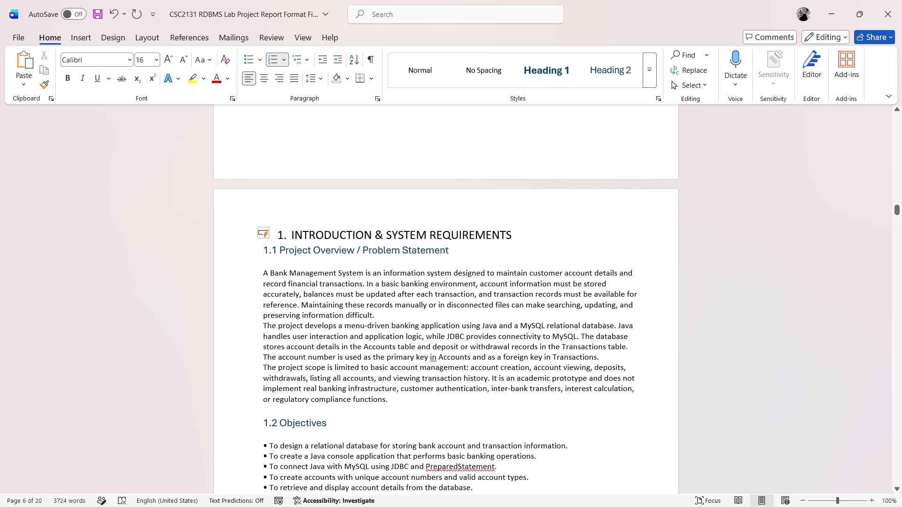
key("ctrl+z")
key("ctrl+z")
key("ctrl+z")
key("ctrl+z")
key("ctrl+z")
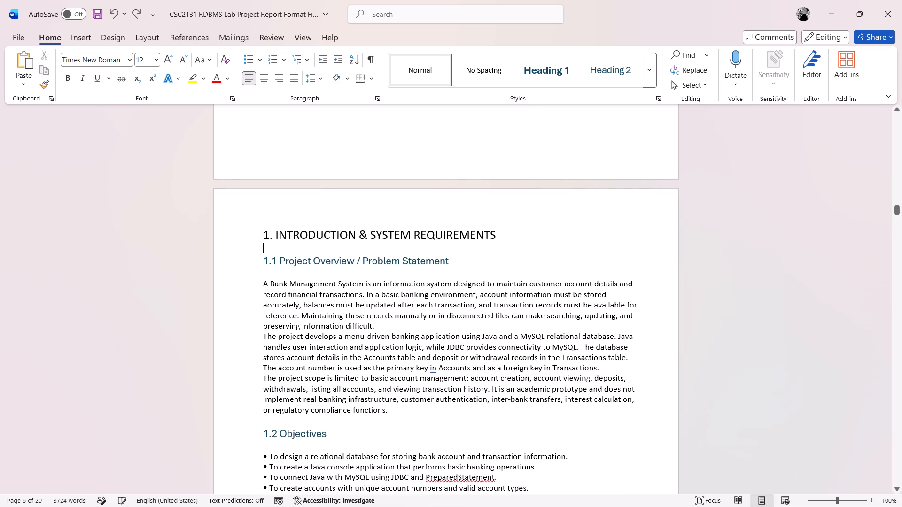
Add a blank line below the 2. DATABASE DESIGN & MODELING heading and below the 2.1 Entity-Relationship (ER) Diagram heading.
scroll(448, 260, "down", 3)
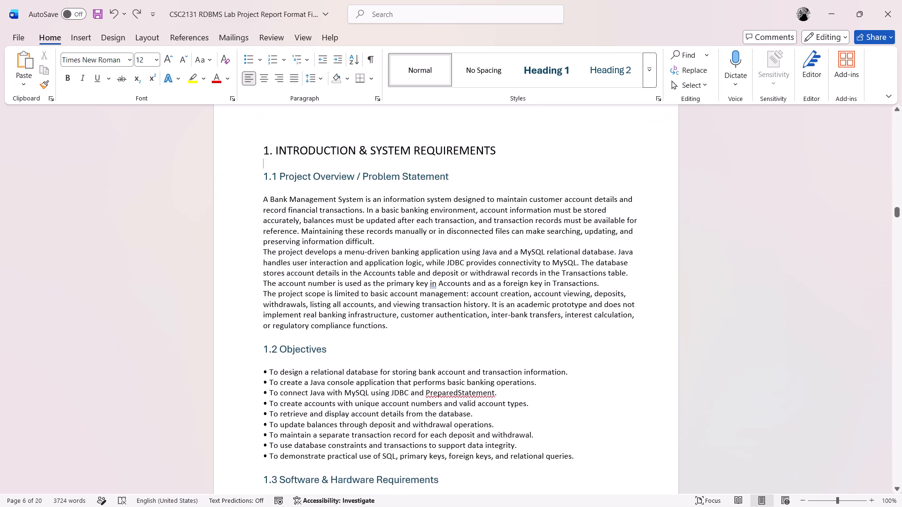
scroll(447, 260, "down", 10)
scroll(497, 351, "down", 8)
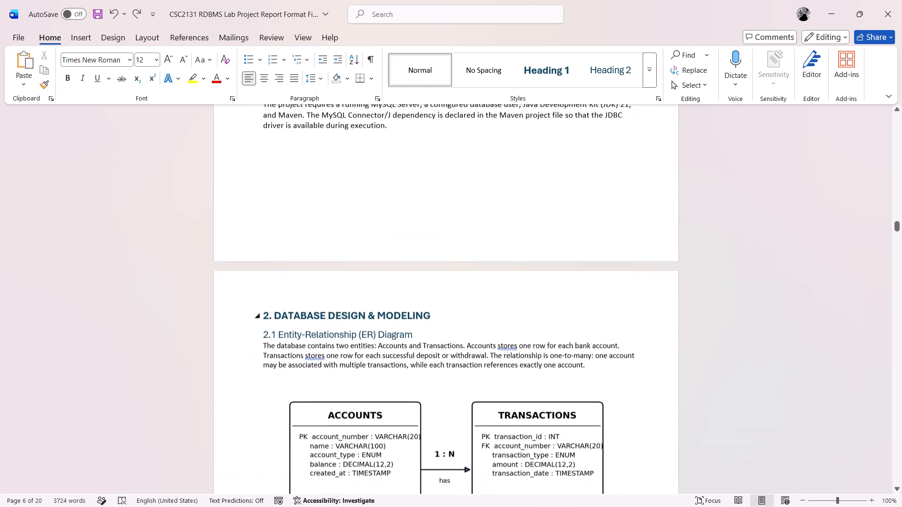
double_click(443, 314)
key("Left")
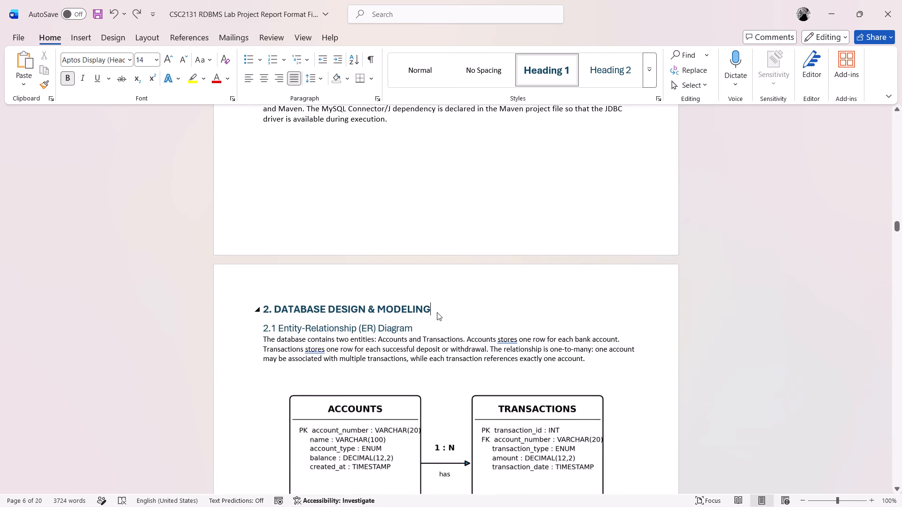
key("Return")
left_click(414, 338)
key("Return")
Add a blank line below the Figure 2.1 Entity-Relationship diagram caption.
scroll(414, 338, "down", 5)
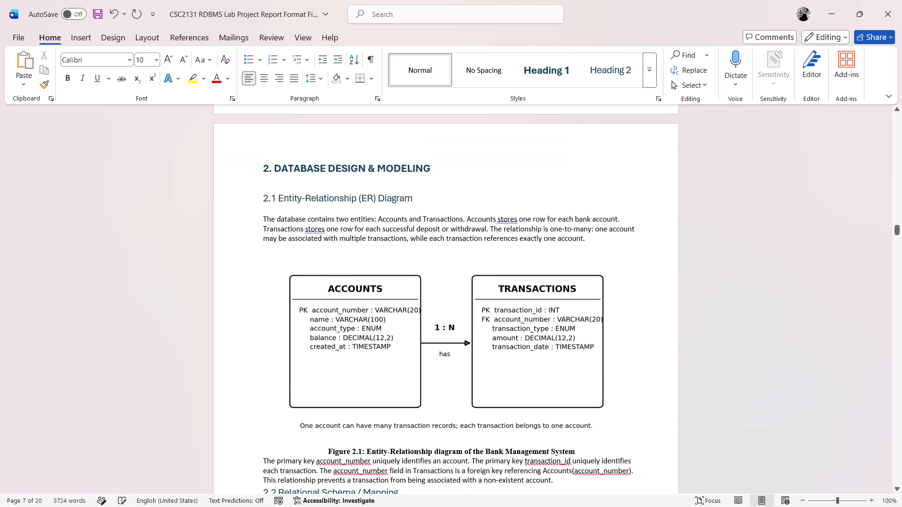
scroll(565, 332, "down", 4)
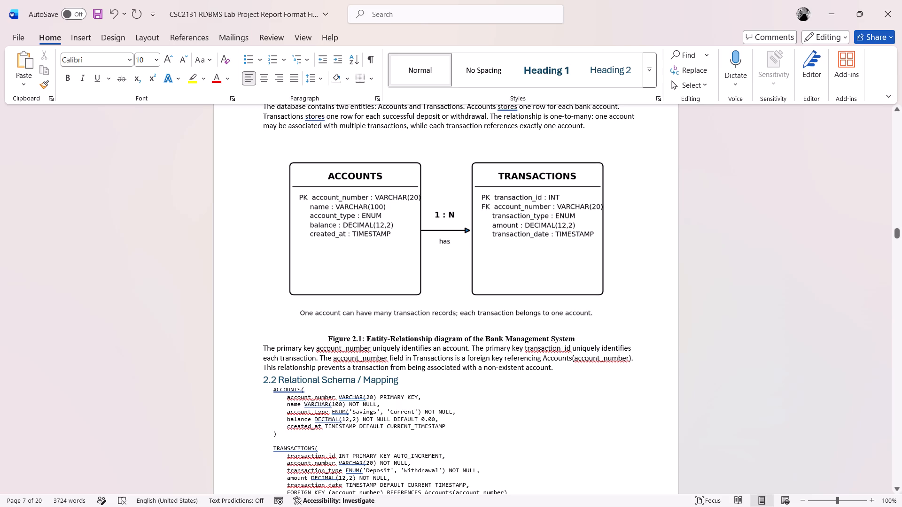
left_click(591, 334)
key("Return")
Add a blank line above and below the 2.2 Relational Schema / Mapping heading.
scroll(587, 337, "down", 4)
double_click(563, 263)
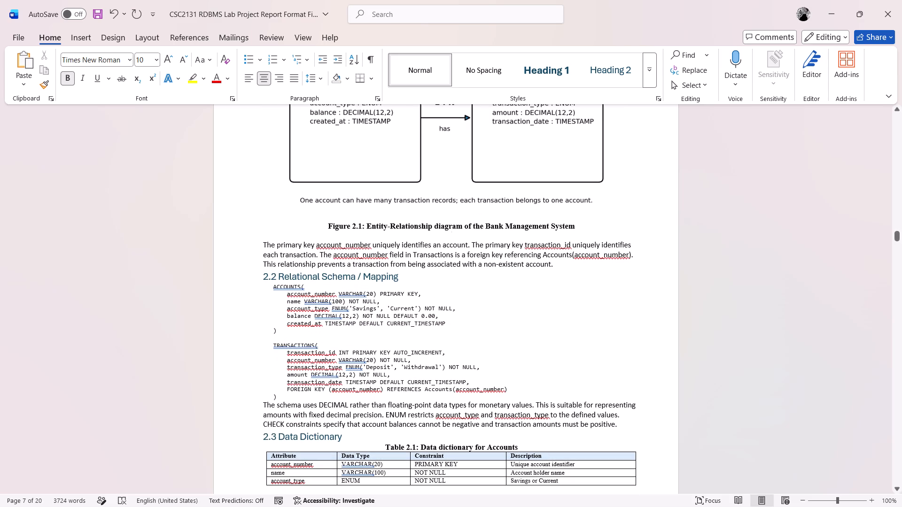
left_click(555, 267)
key("Return")
left_click(460, 293)
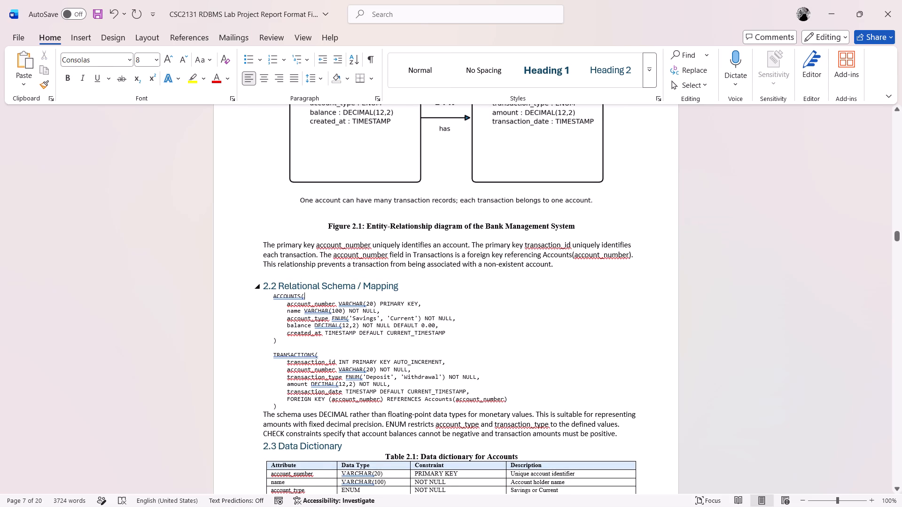
left_click(461, 284)
key("Return")
Add a blank line below the schema code and three below the following paragraph, moving 2.3 Data Dictionary to the next page.
scroll(461, 284, "down", 3)
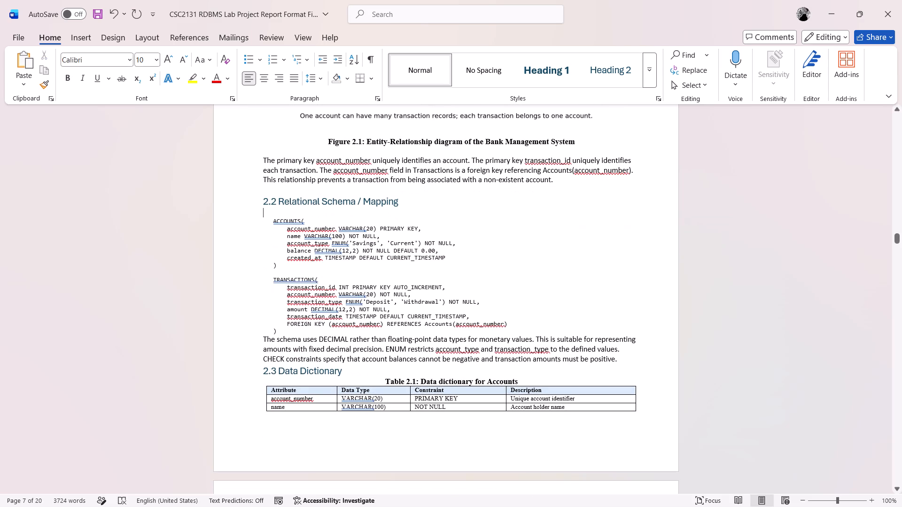
left_click(545, 329)
key("Return")
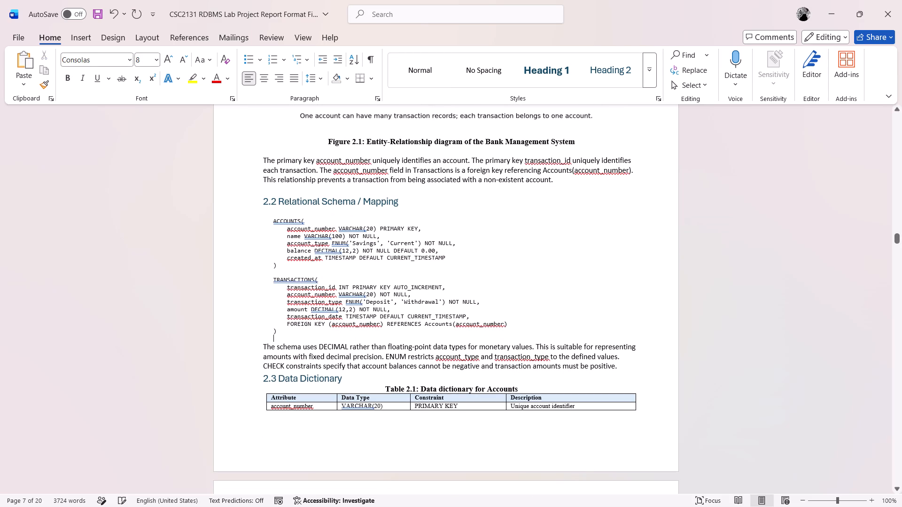
left_click(622, 362)
key("Return")
scroll(621, 362, "down", 1)
key("Return")
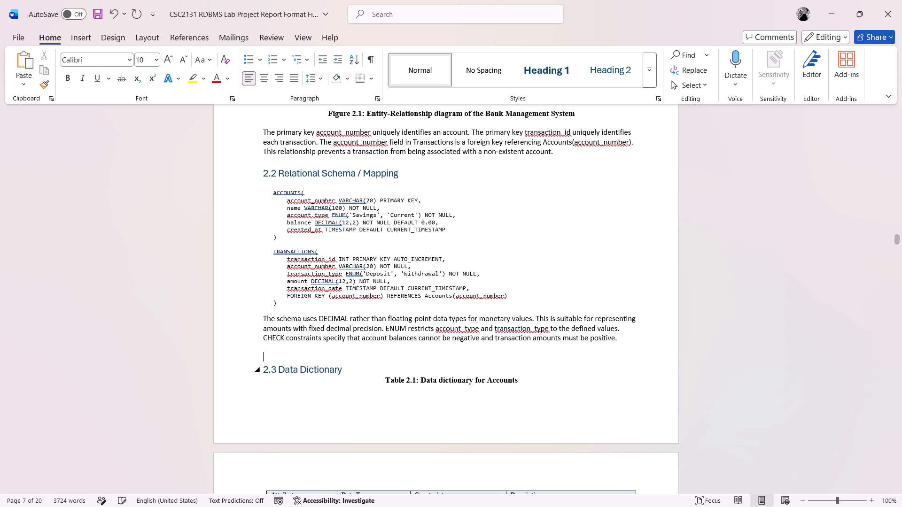
key("Return")
Add a blank line below the 2.3 Data Dictionary heading and below the Table 2.1 and Table 2.2 captions.
scroll(621, 362, "down", 3)
scroll(518, 350, "down", 2)
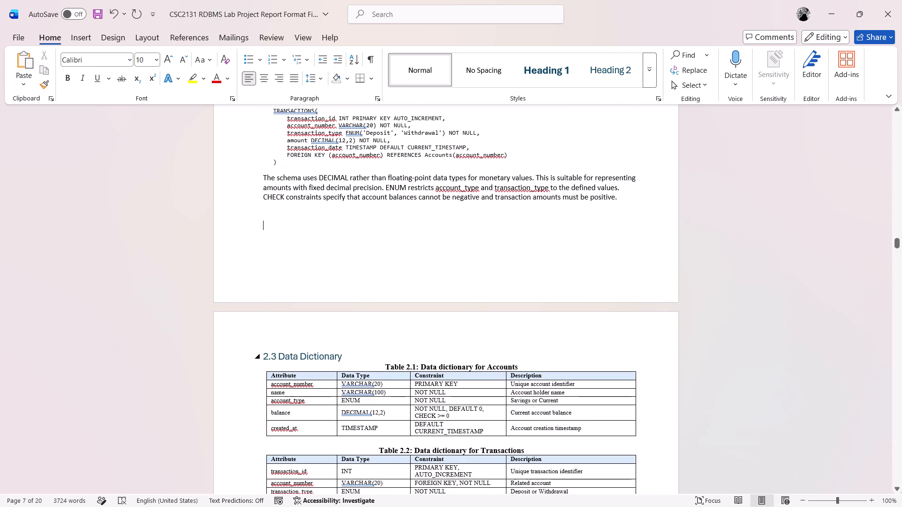
left_click(506, 352)
key("Return")
scroll(506, 352, "down", 4)
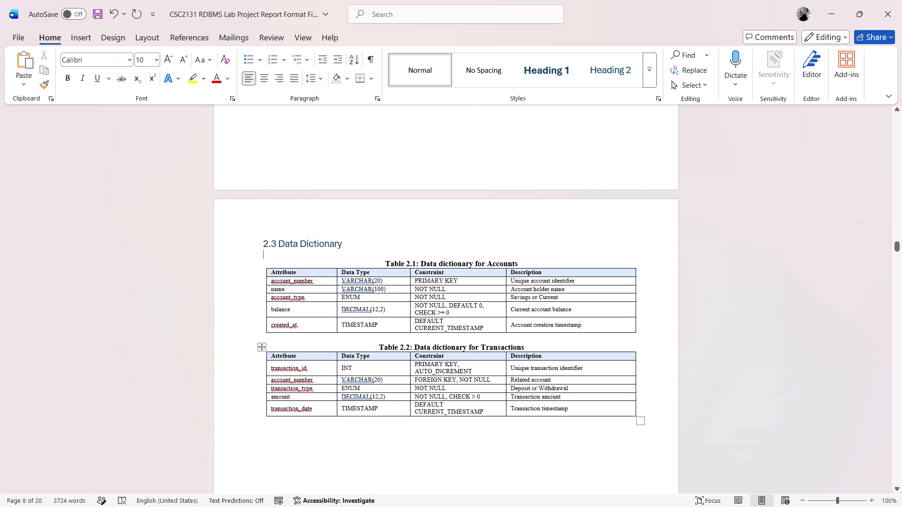
left_click(614, 351)
left_click(574, 264)
key("Return")
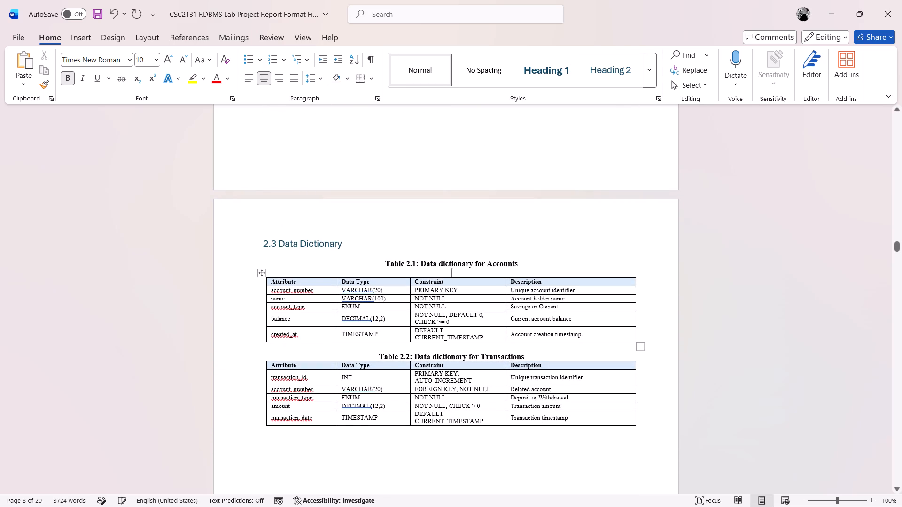
left_click(552, 353)
key("Return")
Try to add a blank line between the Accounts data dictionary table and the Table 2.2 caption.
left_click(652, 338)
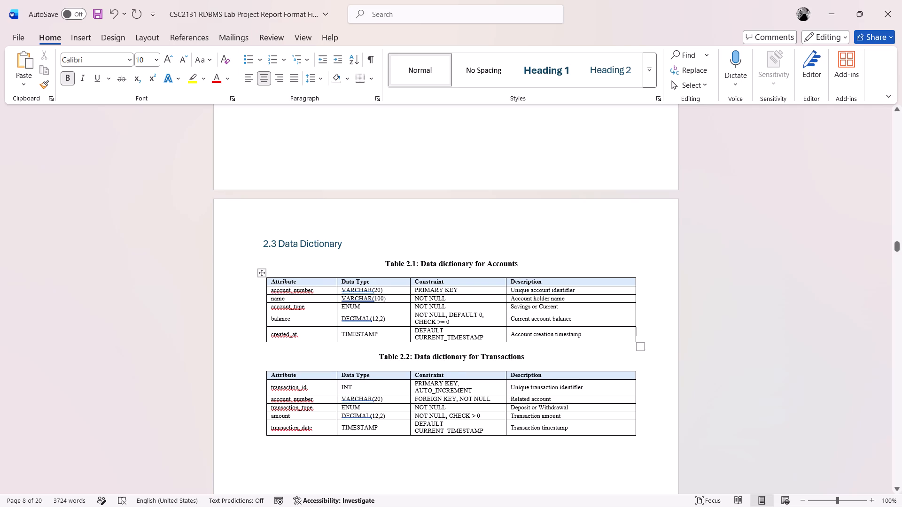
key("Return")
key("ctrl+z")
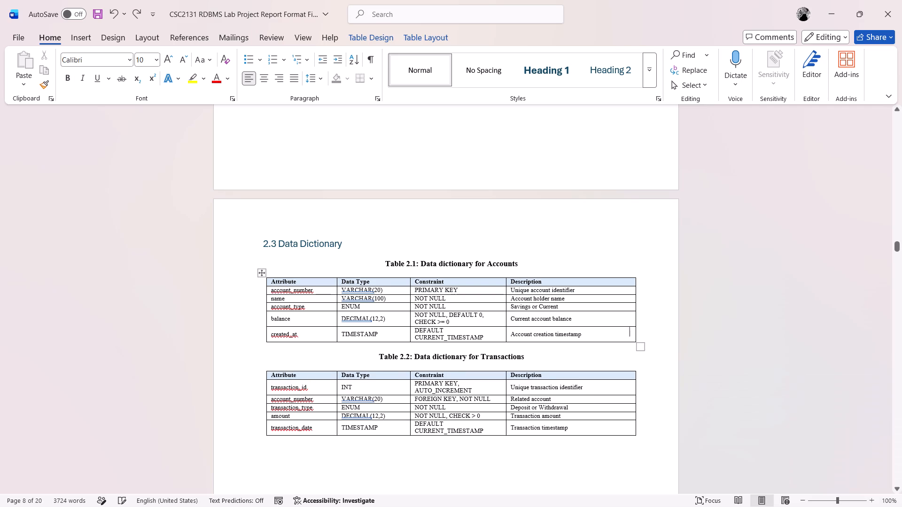
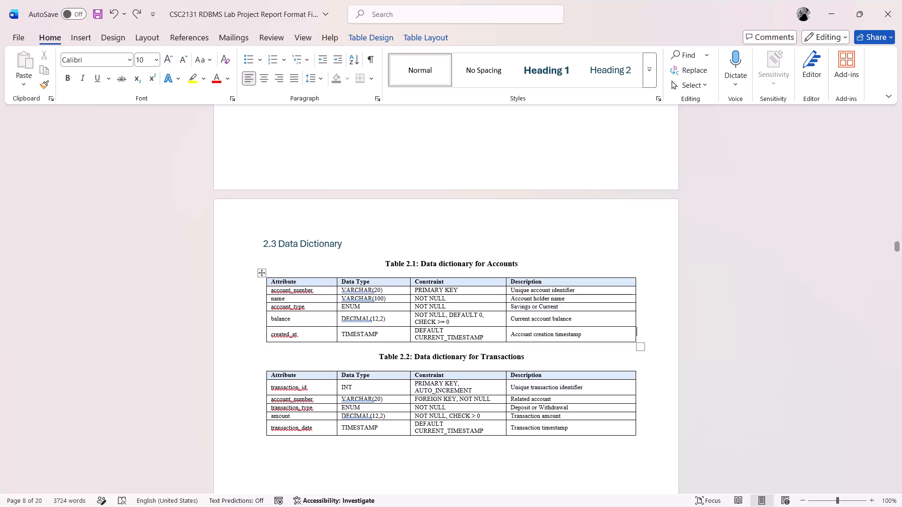
Add a blank line below the 3. DATABASE NORMALIZATION heading and above and below the 3.1 Functional Dependencies heading.
scroll(552, 257, "down", 19)
scroll(469, 315, "up", 1)
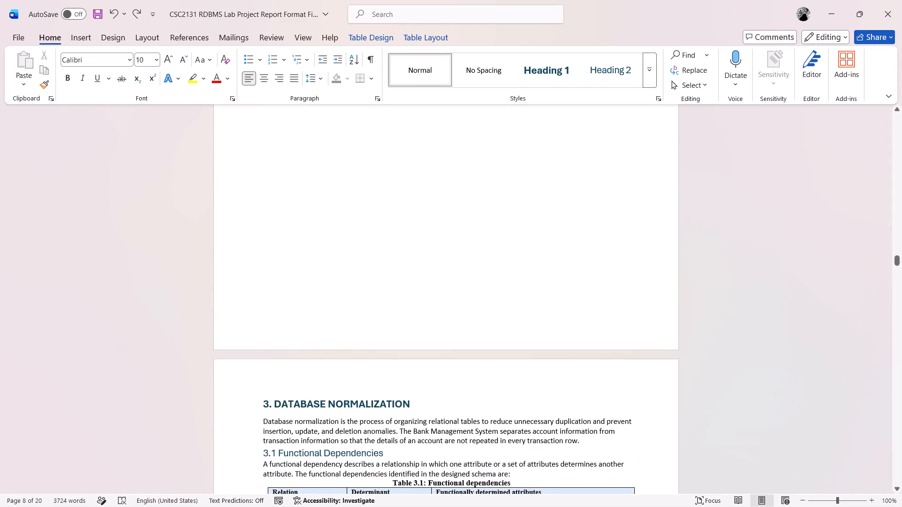
scroll(456, 333, "down", 5)
left_click(450, 259)
key("Return")
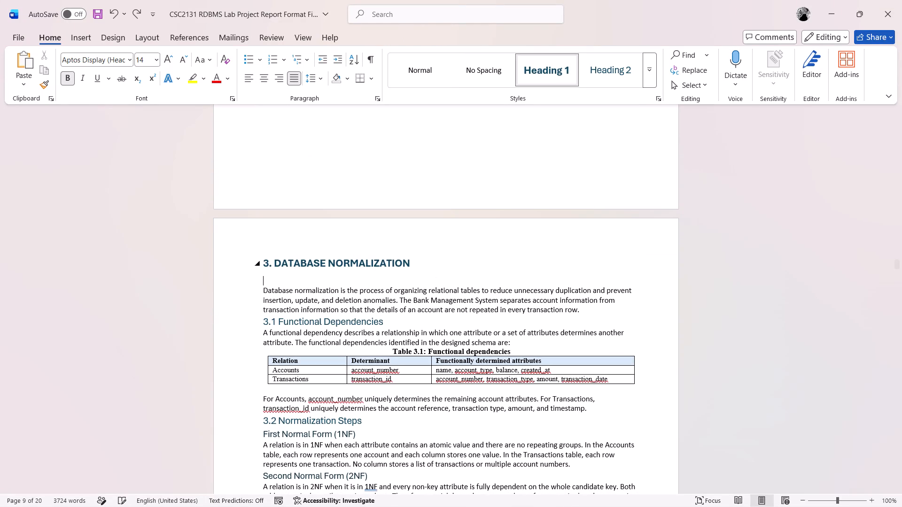
left_click(599, 311)
key("Return")
left_click(443, 334)
key("Return")
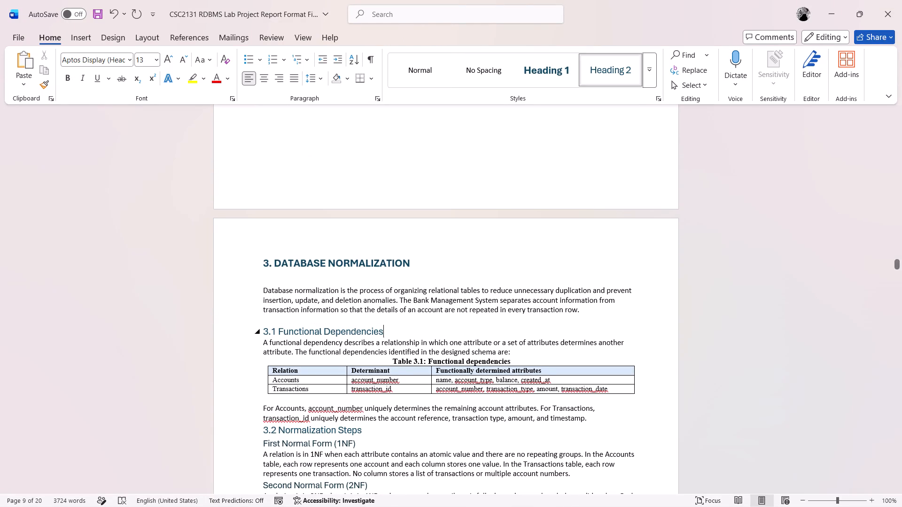
Add a blank line above and below the Table 3.1: Functional dependencies caption.
scroll(443, 333, "down", 2)
left_click(513, 307)
key("Return")
left_click(518, 319)
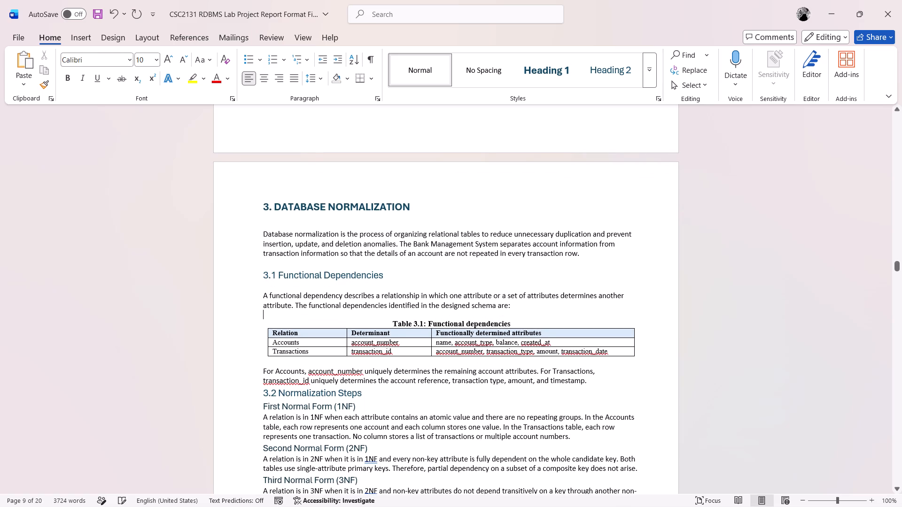
left_click(518, 322)
key("Return")
Add a blank line above and below the 3.2 Normalization Steps heading and below the First Normal Form (1NF) heading.
scroll(517, 323, "down", 2)
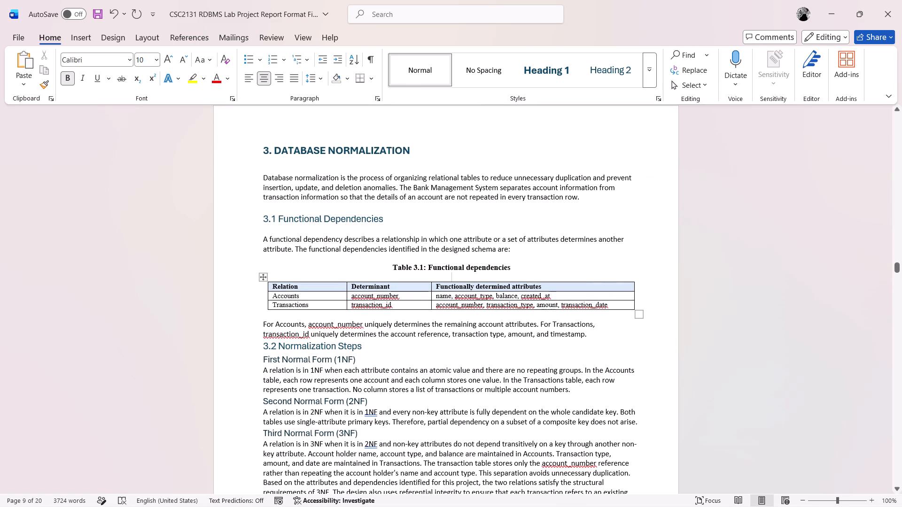
left_click(647, 307)
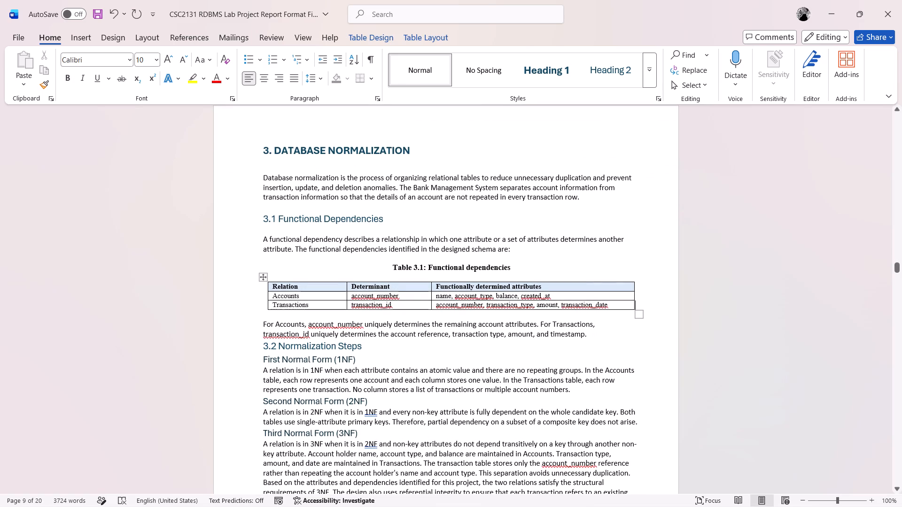
left_click(597, 334)
key("Return")
left_click(379, 352)
key("Return")
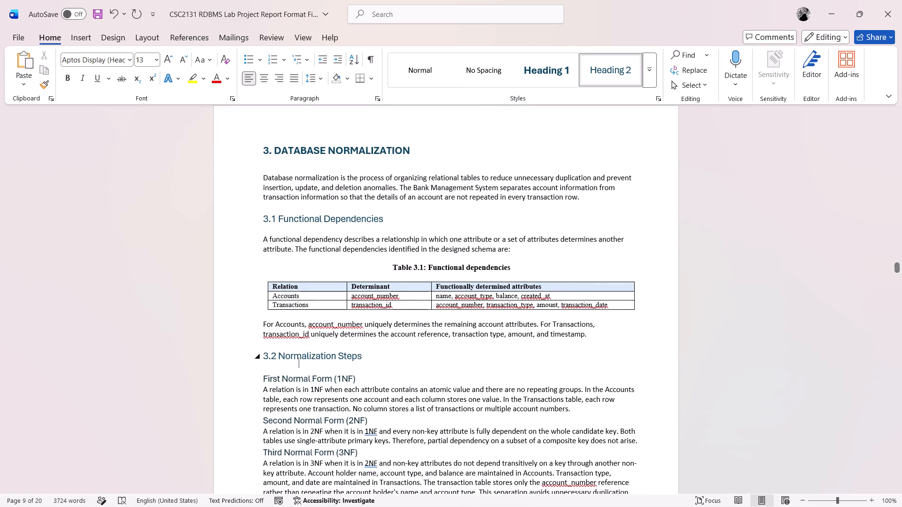
scroll(394, 341, "down", 1)
left_click(386, 347)
key("Return")
Add a blank line above and below both the Second Normal Form (2NF) and Third Normal Form (3NF) headings.
scroll(386, 347, "down", 2)
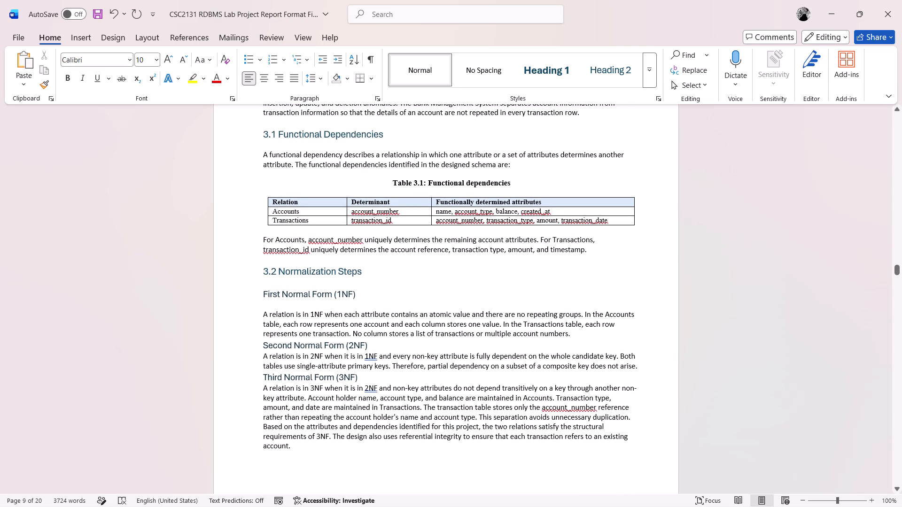
left_click(577, 333)
key("Return")
left_click(410, 359)
key("Return")
scroll(410, 358, "down", 2)
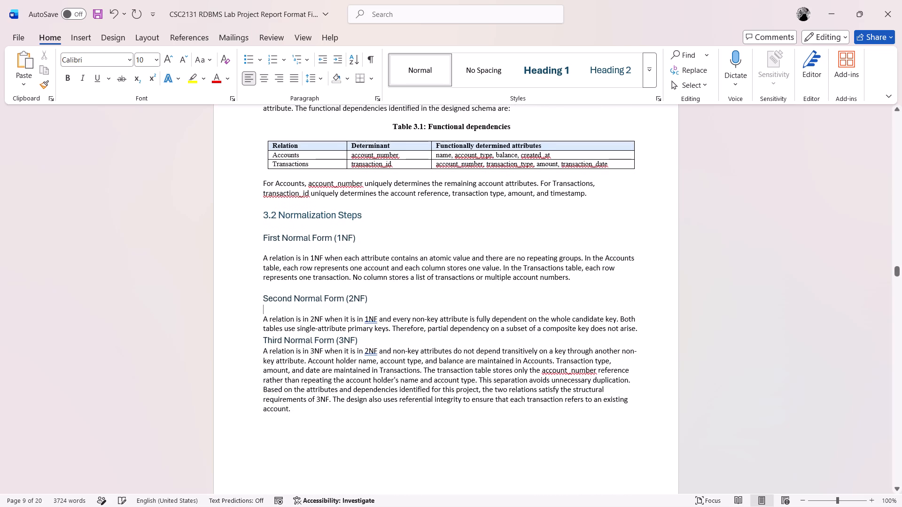
left_click(648, 332)
key("Return")
left_click(390, 348)
key("Return")
Add a blank line below the 4. IMPLEMENTATION (SQL SCRIPTING & JDBC) heading and above and below the 4.1 Data Definition Language (DDL) heading.
scroll(389, 350, "down", 7)
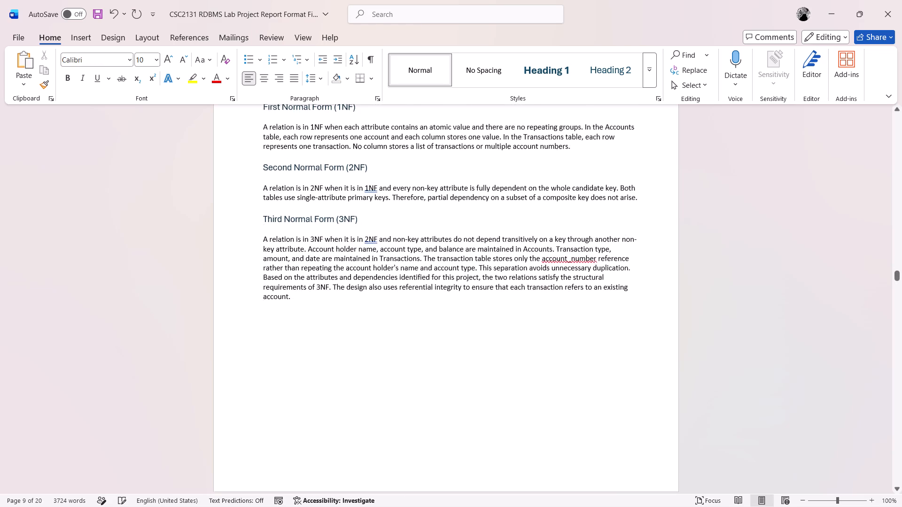
scroll(389, 350, "down", 6)
left_click(507, 309)
key("Return")
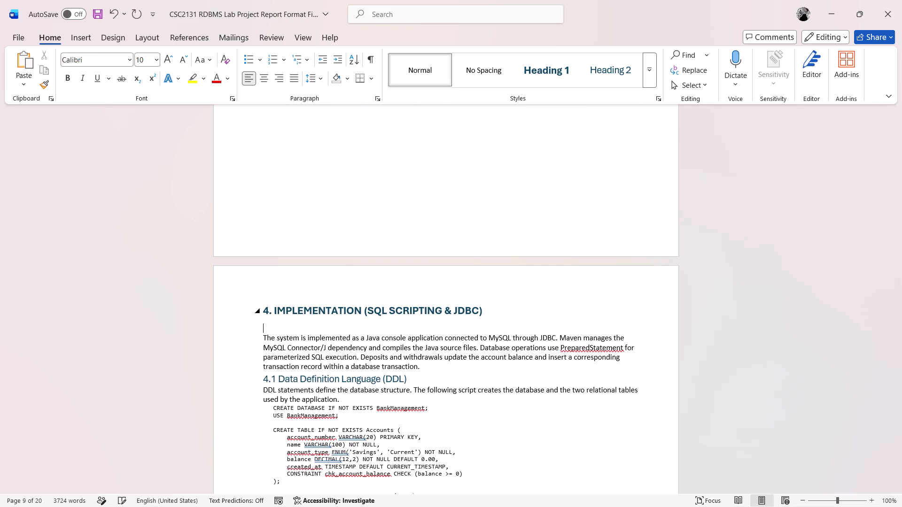
scroll(488, 353, "down", 1)
left_click(470, 345)
left_click(471, 338)
key("Return")
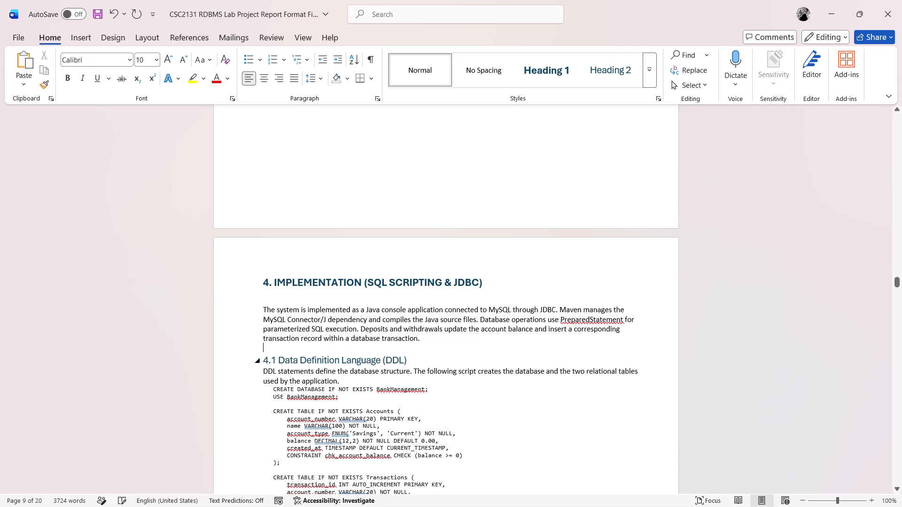
double_click(436, 358)
key("Return")
Add a blank line above and below the DDL script and an extra one before its "-- Verify database and tables" comment.
scroll(436, 358, "down", 3)
left_click(425, 309)
key("Return")
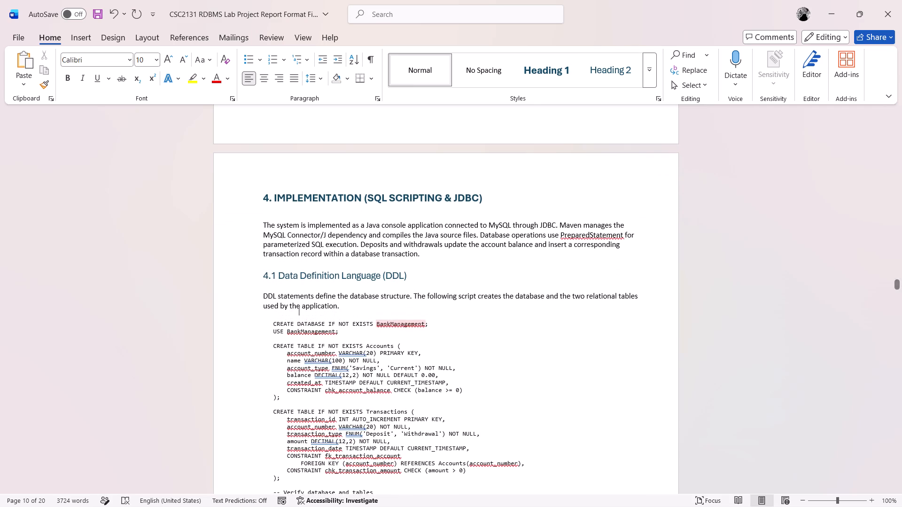
scroll(425, 310, "down", 4)
left_click(403, 365)
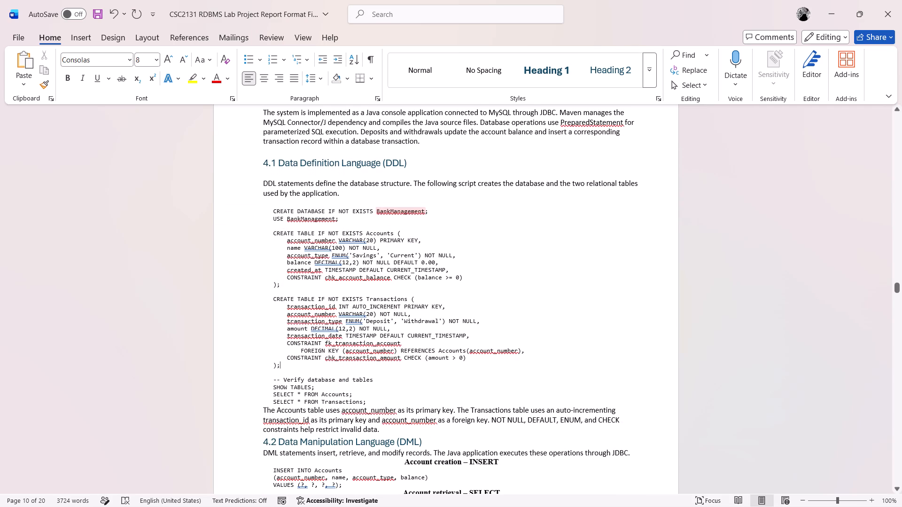
key("Return")
scroll(478, 405, "down", 1)
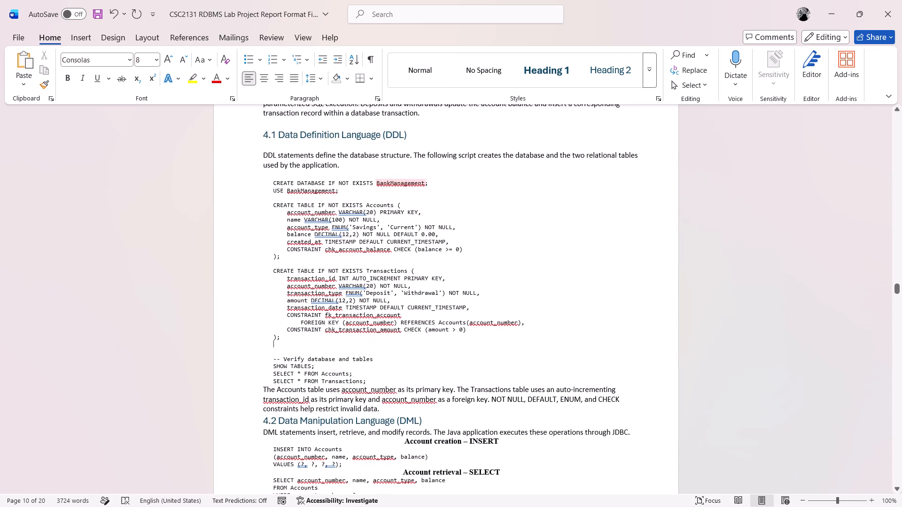
left_click(628, 384)
key("Return")
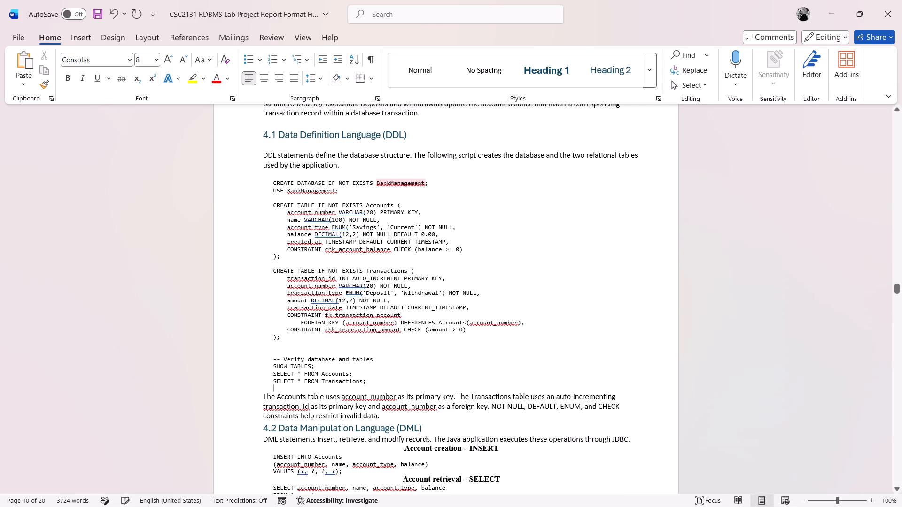
Add a blank line above and below the 4.2 Data Manipulation Language (DML) heading.
left_click(562, 419)
key("Return")
scroll(562, 419, "down", 2)
left_click(497, 377)
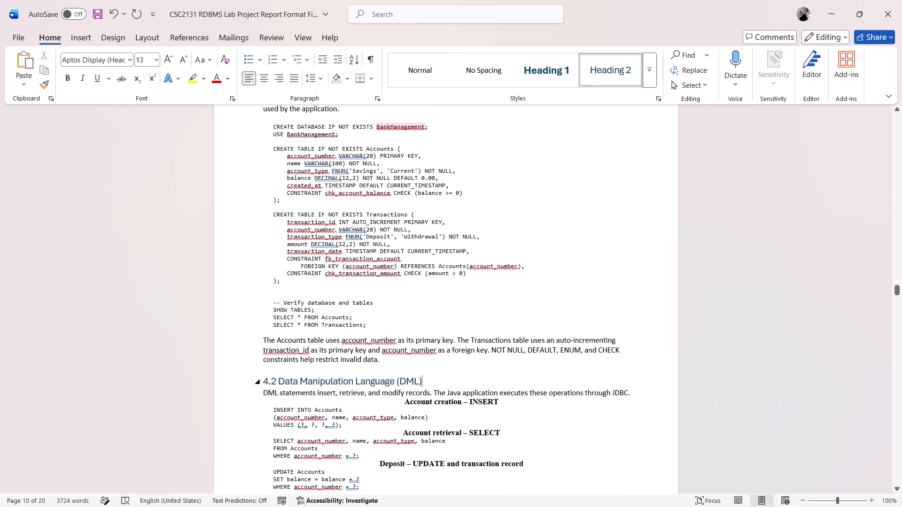
key("Return")
Add a blank line above and below the Account creation – INSERT caption.
scroll(496, 377, "down", 4)
left_click(645, 293)
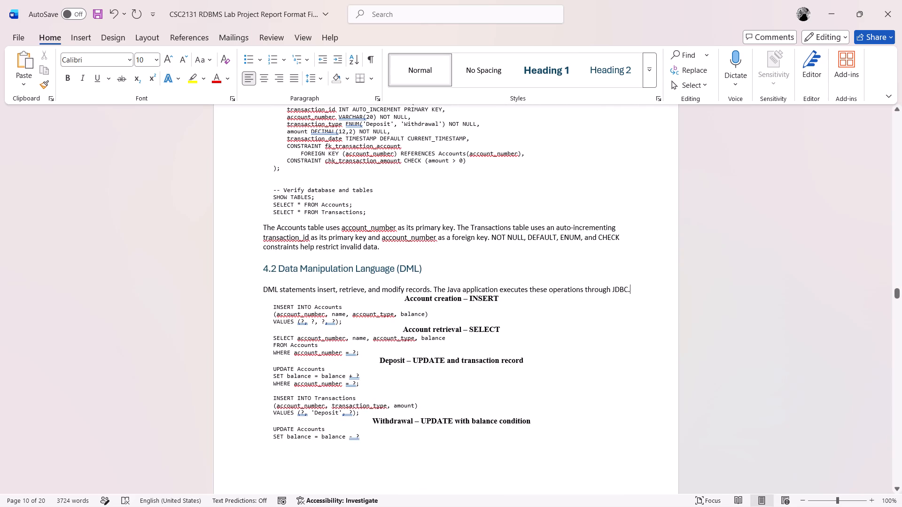
key("Return")
left_click(544, 311)
key("Return")
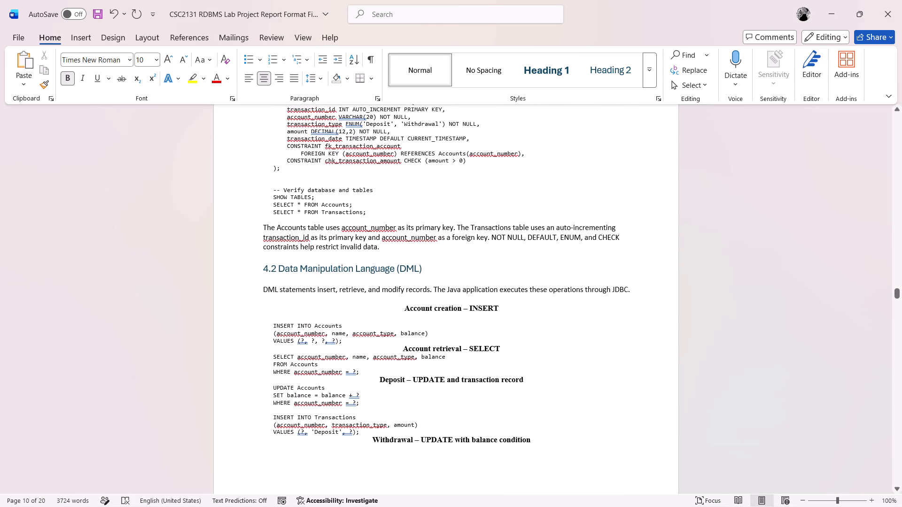
Add a blank line above and below the Account retrieval – SELECT caption.
left_click(507, 347)
left_click(510, 338)
key("Return")
left_click(506, 350)
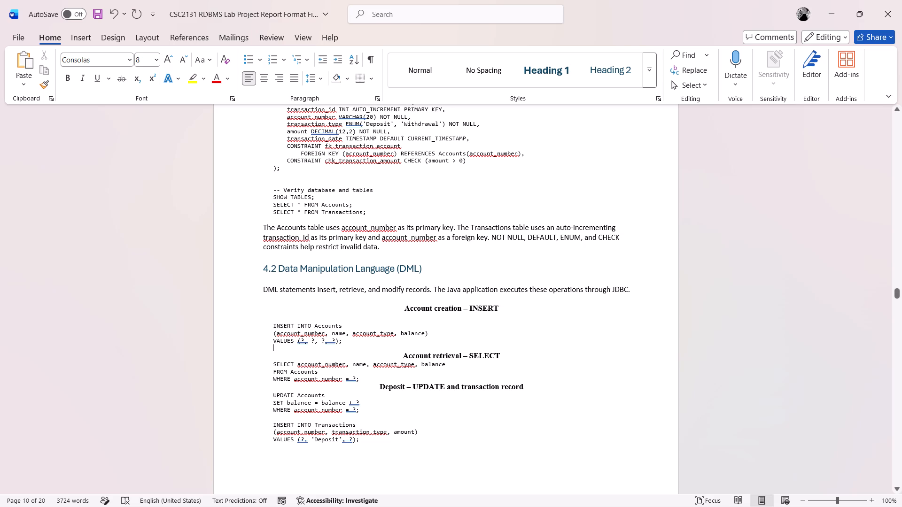
left_click(505, 356)
key("Return")
Add a blank line above and below the Deposit – UPDATE and transaction record caption.
scroll(505, 357, "down", 2)
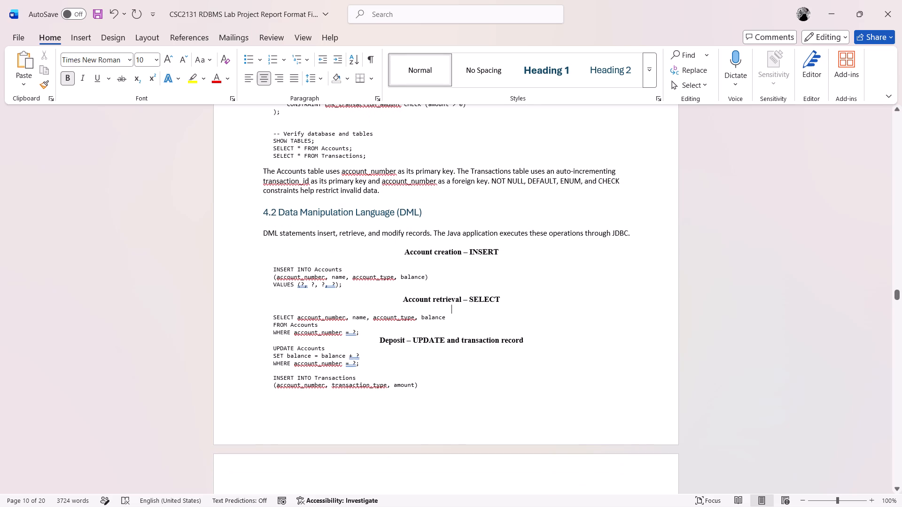
left_click(463, 336)
left_click(463, 333)
key("Return")
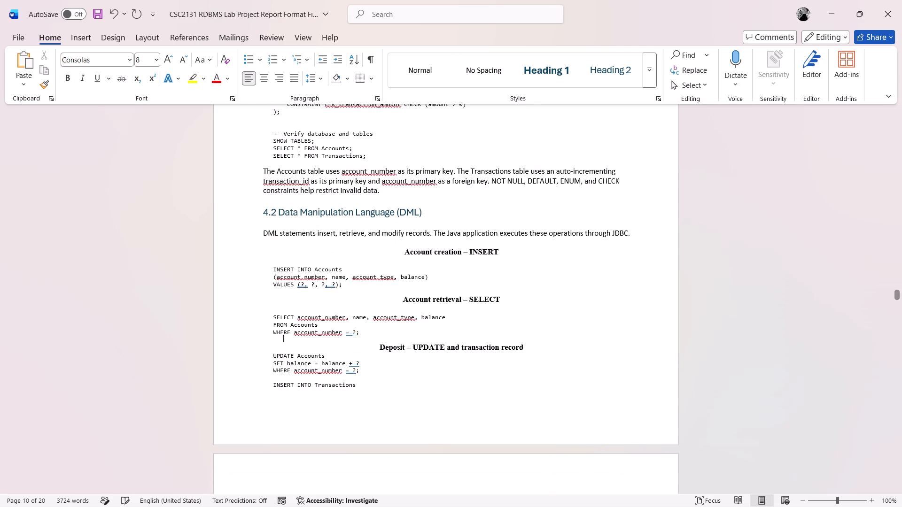
left_click(531, 350)
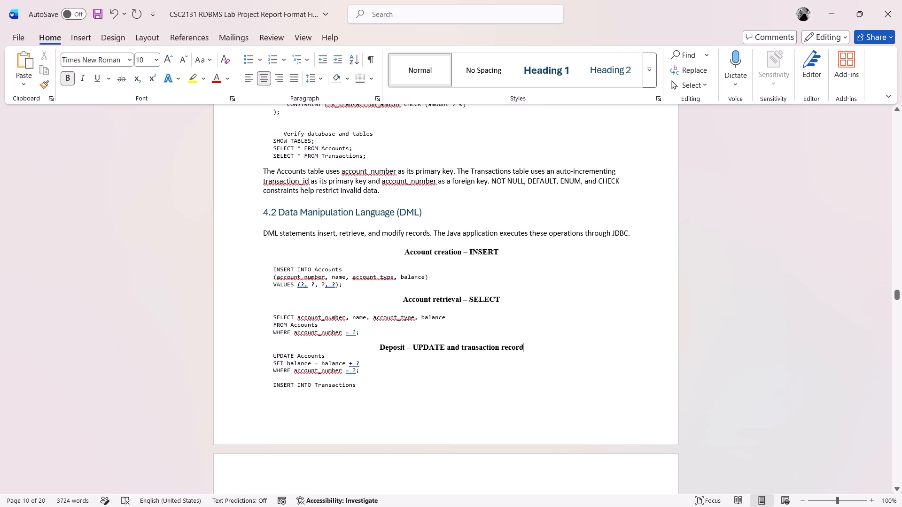
key("Return")
Insert five more blank lines above the Deposit – UPDATE and transaction record caption, moving it to the next page.
scroll(441, 371, "down", 2)
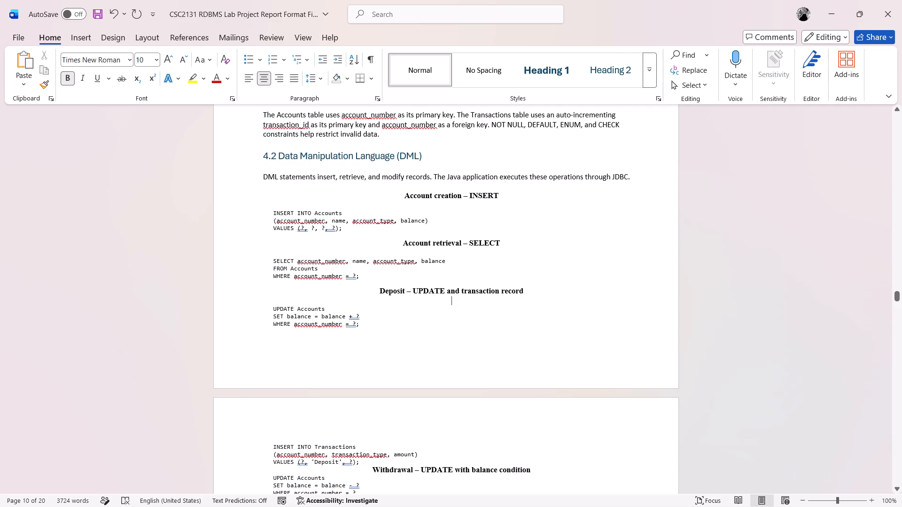
left_click(378, 294)
key("Return")
key("Return")
key("Return")
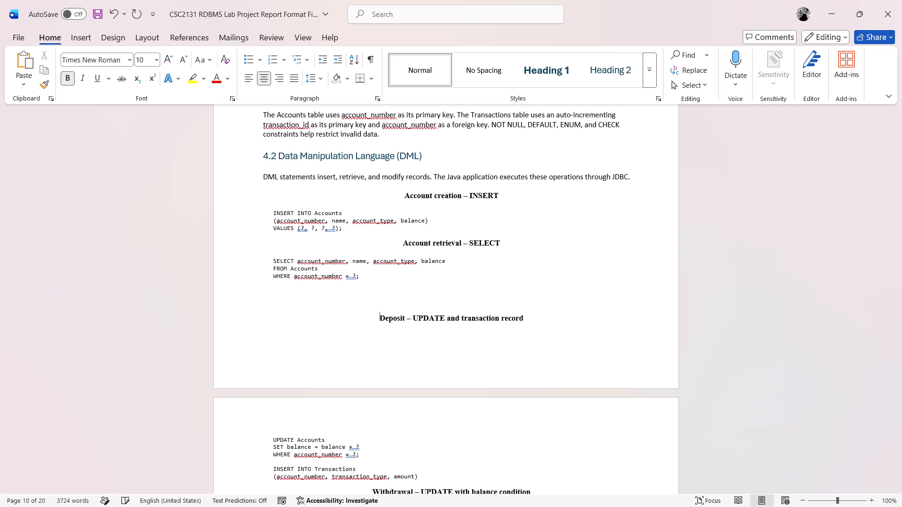
key("Return")
key("Return")
Add a blank line above and below the Withdrawal – UPDATE with balance condition caption and below the withdrawal code.
scroll(382, 308, "down", 4)
scroll(430, 337, "down", 2)
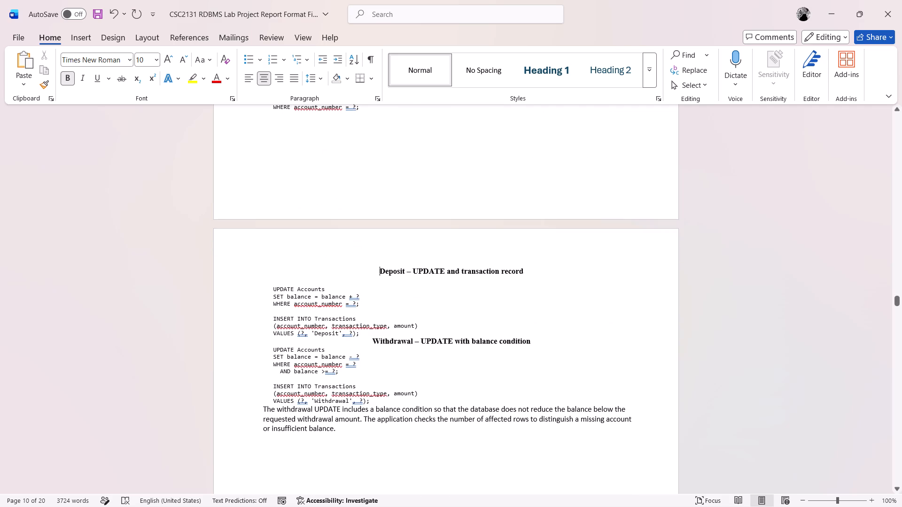
left_click(428, 333)
key("Return")
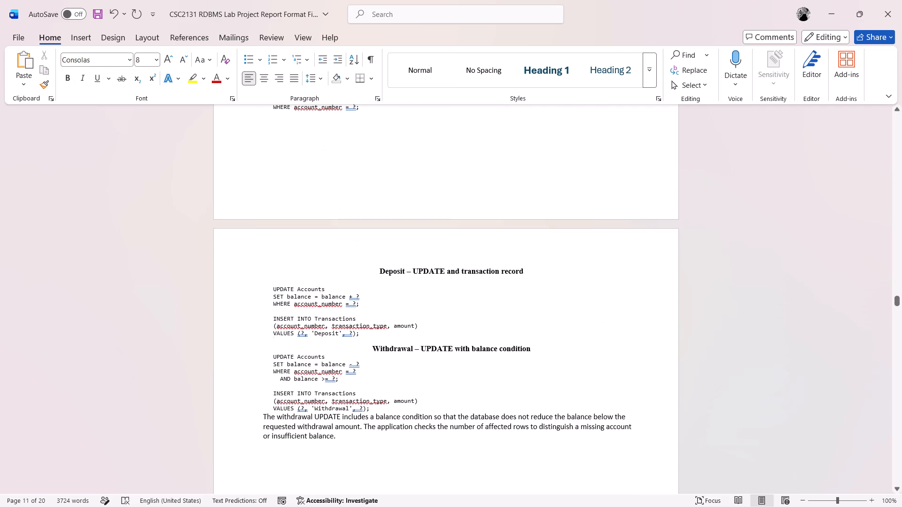
left_click(542, 348)
key("Return")
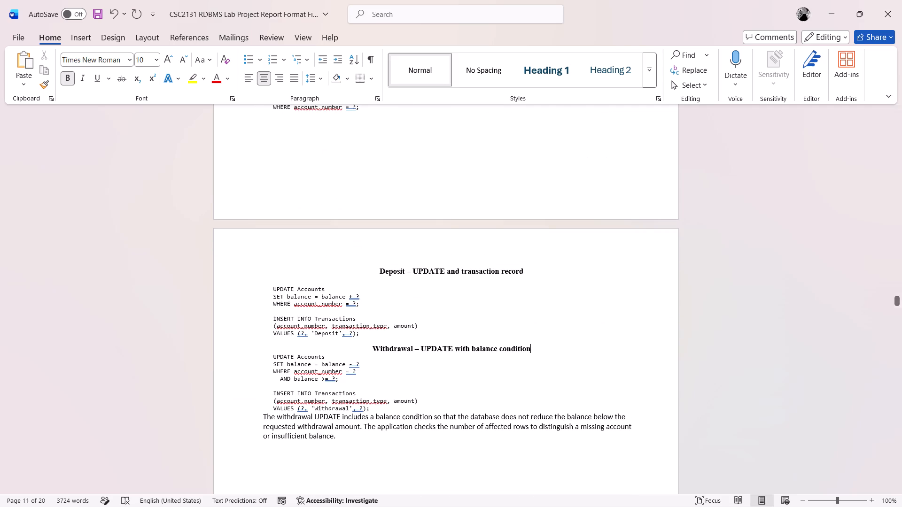
scroll(521, 376, "down", 2)
left_click(442, 361)
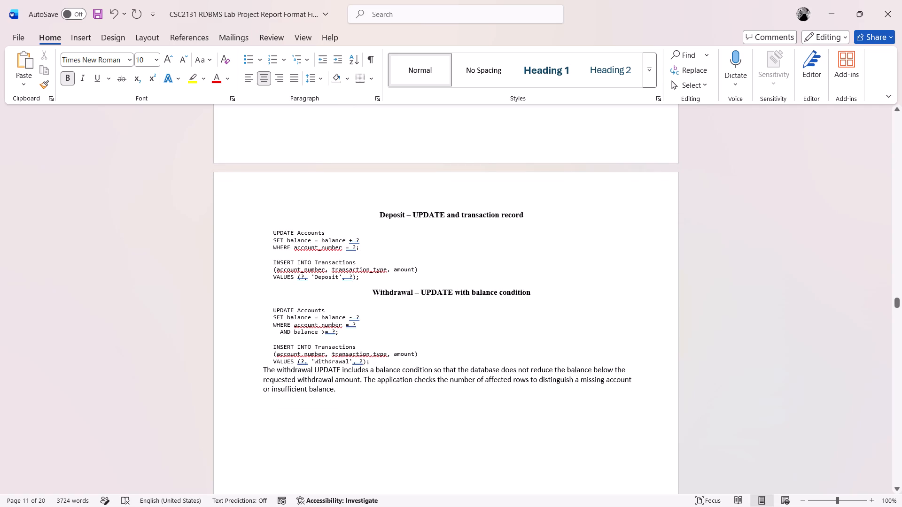
key("Return")
Add a blank line below the 4. IMPLEMENTATION (CONTINUED) heading and below the 4.3 Awards and Recognitions heading.
scroll(442, 361, "down", 20)
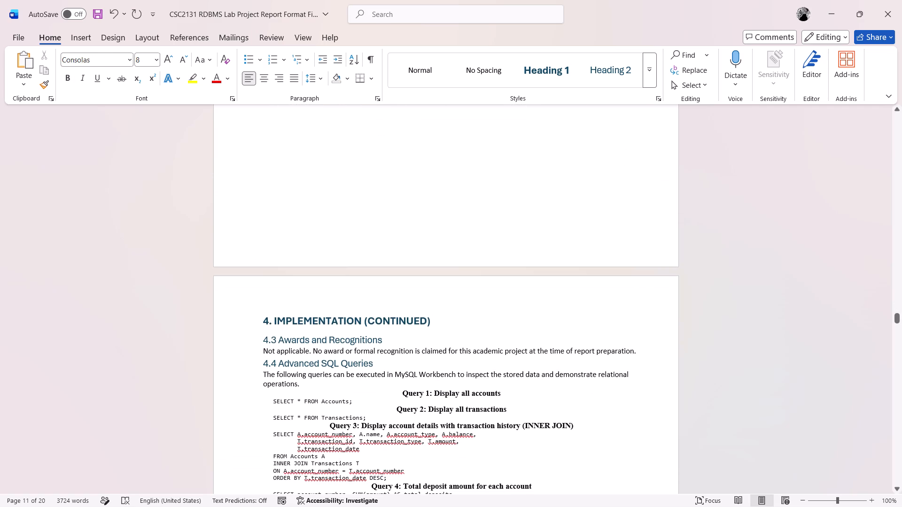
left_click(436, 322)
key("Return")
left_click(409, 351)
key("Return")
Add a blank line above and below the 4.4 Advanced SQL Queries heading.
scroll(409, 351, "down", 3)
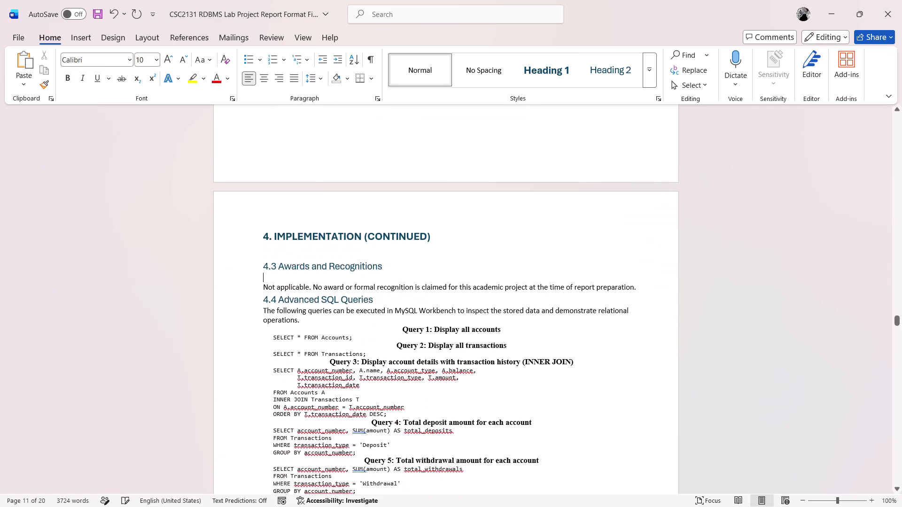
left_click(416, 306)
left_click(420, 301)
key("Return")
left_click(656, 288)
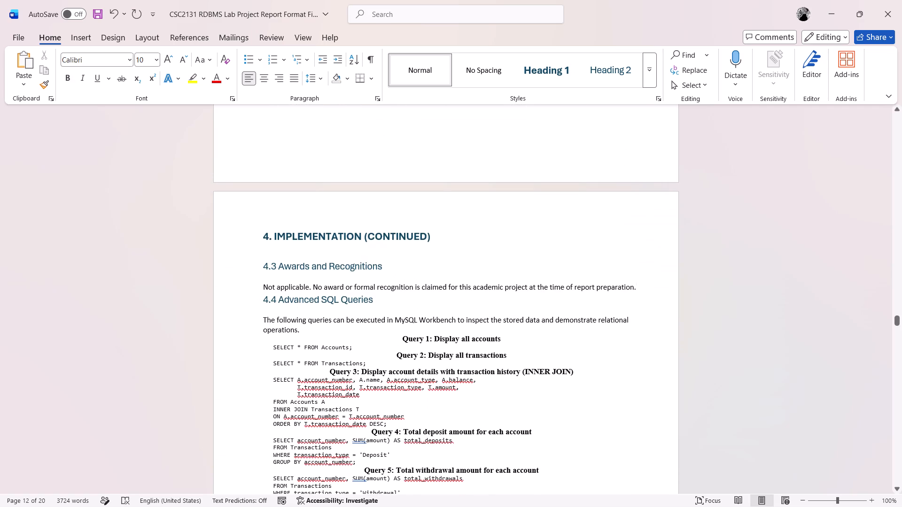
key("Return")
Break the 4.4 introduction before "operations." and add a blank line above and below the Query 1: Display all accounts caption.
scroll(549, 326, "down", 1)
left_click(636, 300)
key("Return")
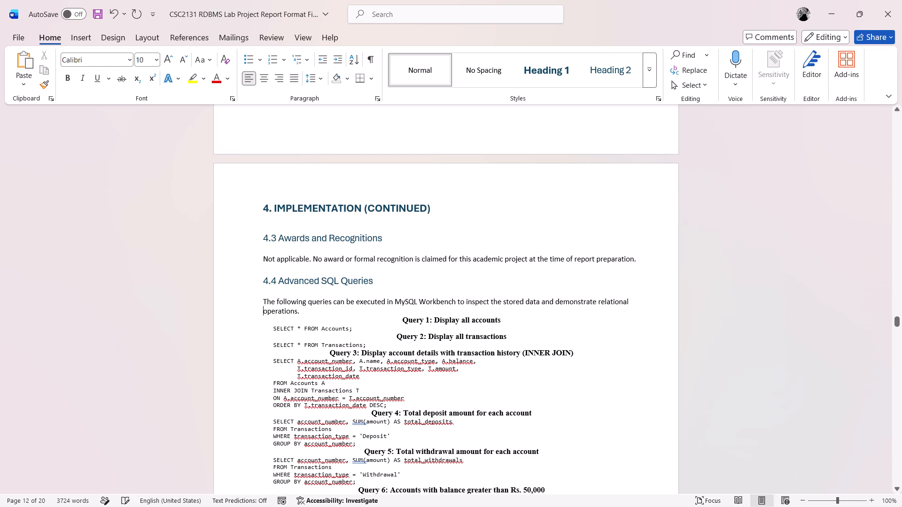
left_click(513, 318)
key("Return")
left_click(399, 318)
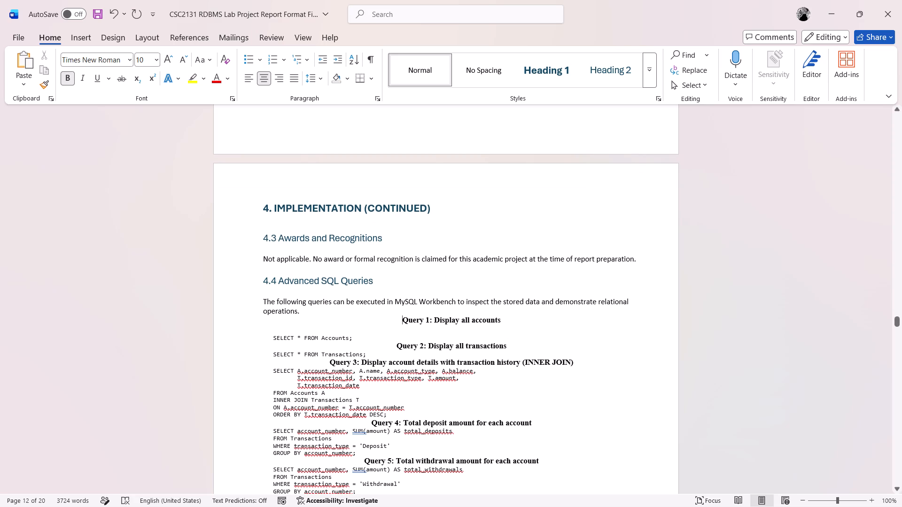
key("Return")
Add a blank line below the Query 2: Display all transactions caption.
scroll(424, 353, "down", 1)
left_click(527, 330)
key("Return")
scroll(521, 333, "down", 1)
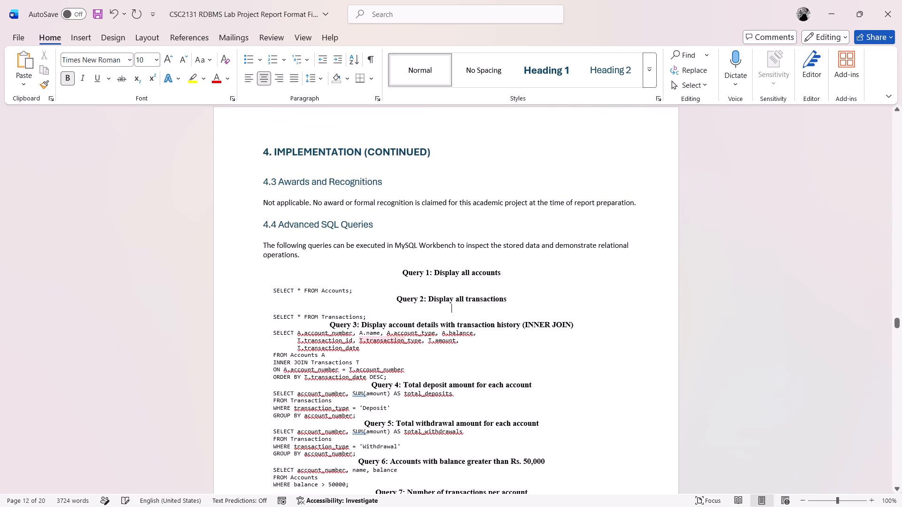
Add a blank line above and below the Query 3 and Query 4 captions in section 4.4.
left_click(329, 323)
key("Return")
scroll(451, 338, "down", 1)
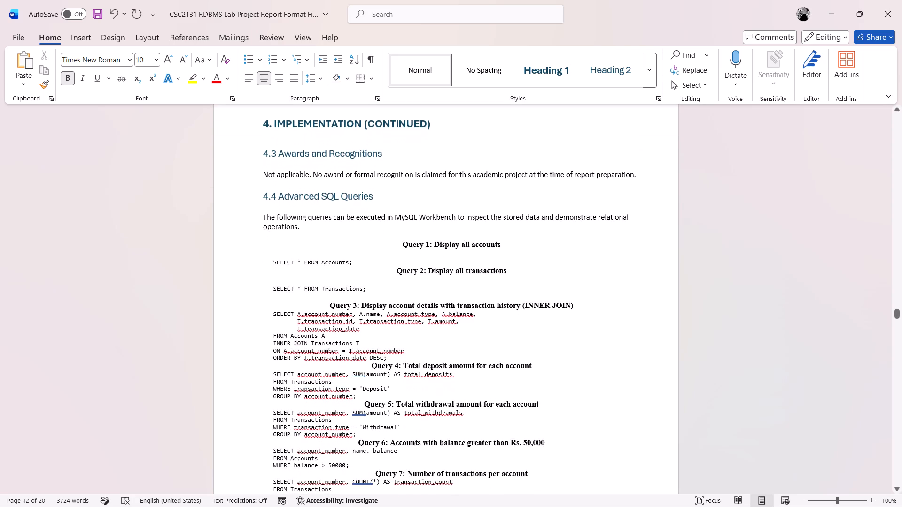
scroll(358, 351, "down", 1)
left_click(369, 339)
key("Return")
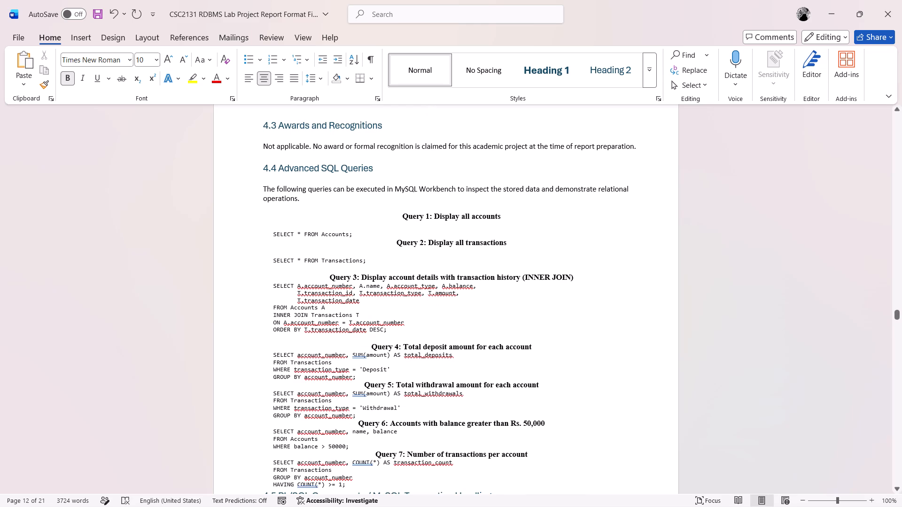
left_click(605, 276)
key("Return")
scroll(496, 318, "down", 2)
left_click(544, 299)
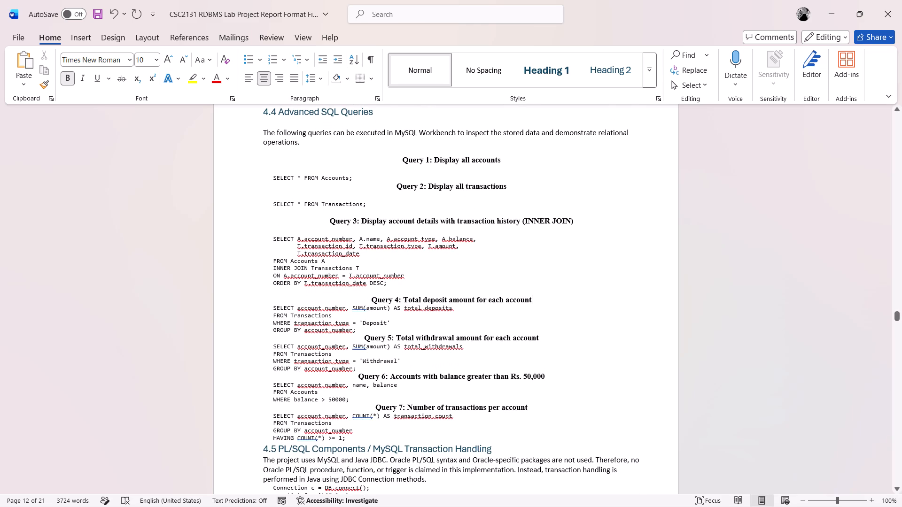
key("Return")
Add a blank line above and below the Query 5 and Query 6 captions.
left_click(365, 346)
key("Return")
left_click(550, 359)
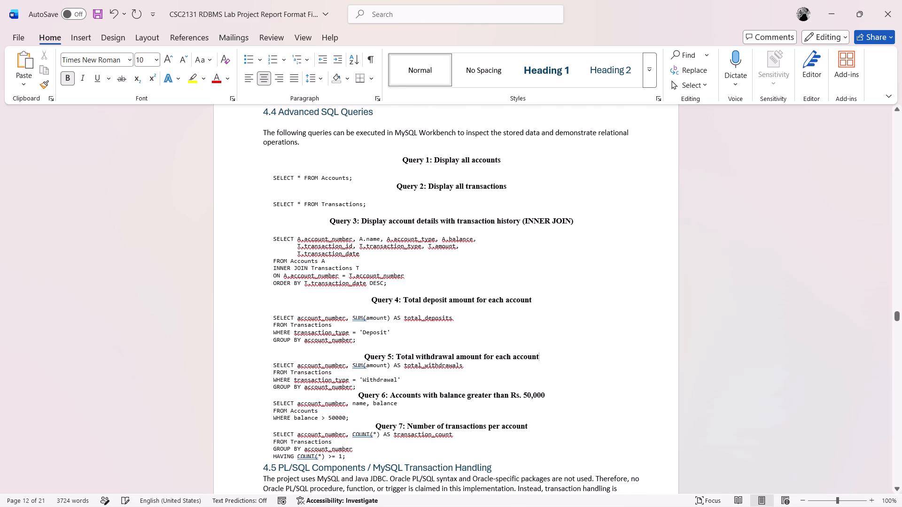
key("Return")
scroll(545, 360, "down", 2)
left_click(359, 347)
key("Return")
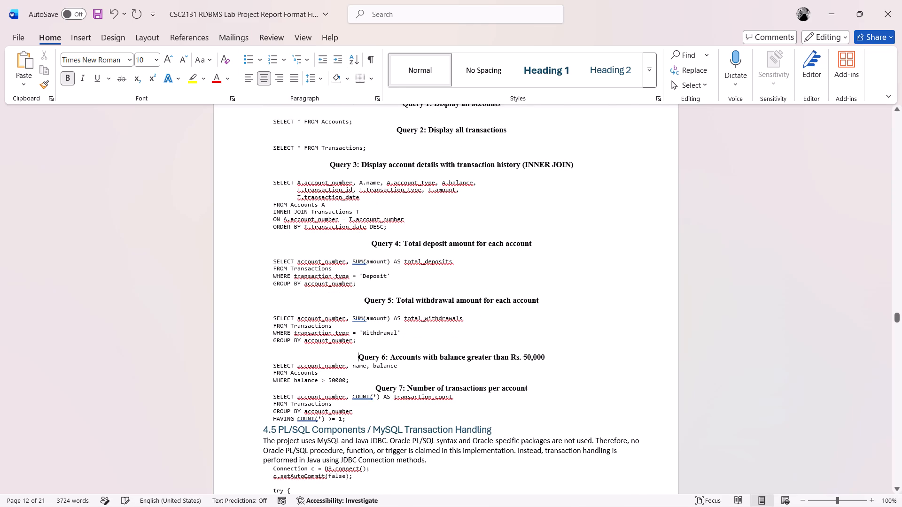
left_click(552, 358)
key("Return")
Add a blank line above and below the Query 7: Number of transactions per account caption.
scroll(423, 380, "down", 2)
left_click(376, 339)
key("Return")
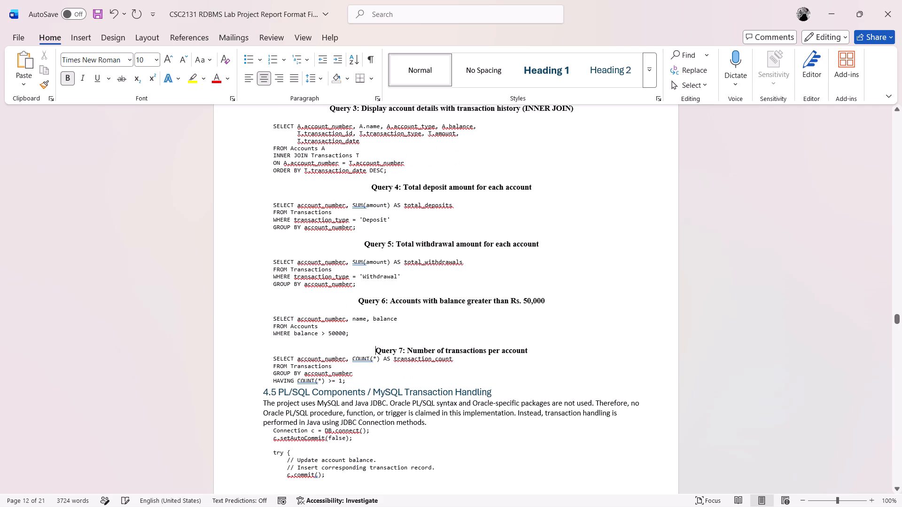
left_click(532, 350)
key("Return")
Insert blank lines after the Query 7 code to push the 4.5 PL/SQL Components heading onto the next page.
scroll(386, 363, "down", 2)
left_click(388, 339)
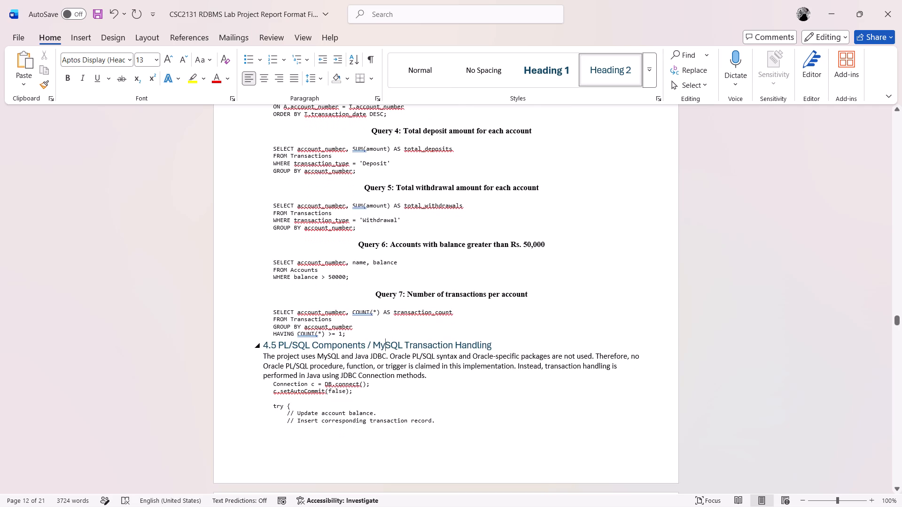
left_click(388, 334)
key("Return")
key("Return")
key("Return")
key("Return")
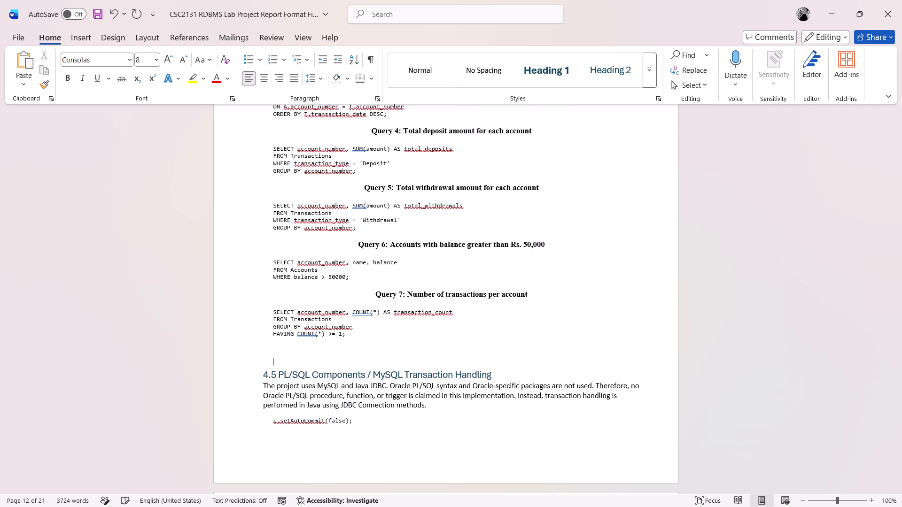
key("Return")
key("Return")
key("Return")
scroll(388, 334, "down", 9)
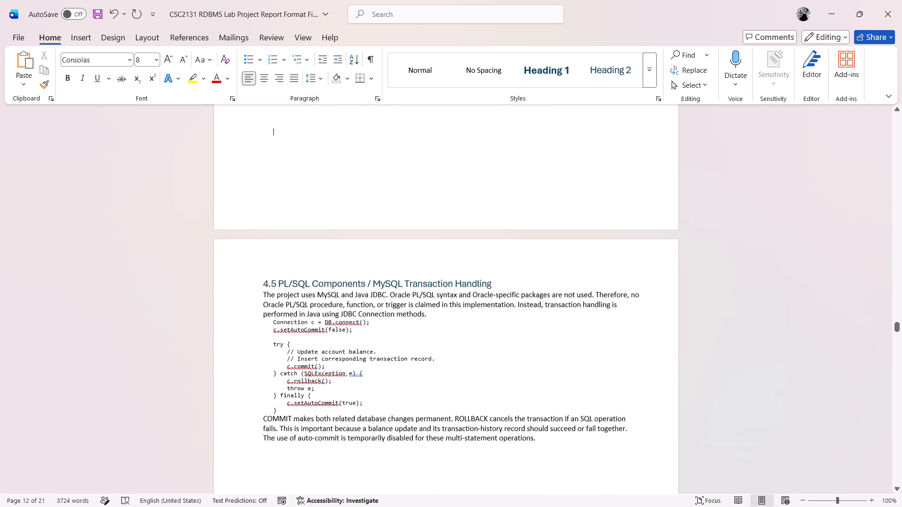
Add a blank line below the 4.5 heading and three more after the Query 7 code to keep the heading on the new page.
left_click(517, 288)
key("Return")
scroll(447, 223, "up", 2)
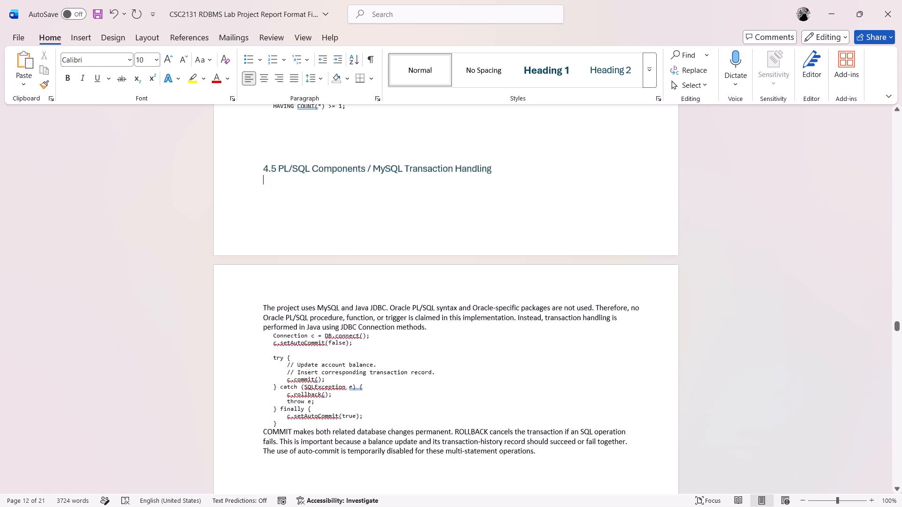
scroll(447, 223, "up", 2)
left_click(423, 241)
key("Return")
key("Return")
key("Return")
Add a blank line above and below the JDBC transaction code block in section 4.5.
scroll(427, 321, "down", 5)
left_click(440, 297)
key("Return")
scroll(438, 297, "down", 2)
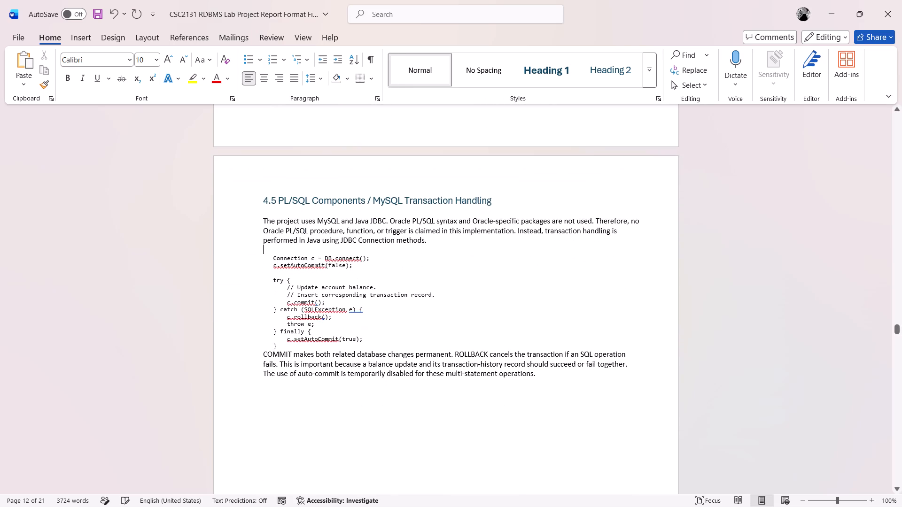
left_click(328, 346)
key("Return")
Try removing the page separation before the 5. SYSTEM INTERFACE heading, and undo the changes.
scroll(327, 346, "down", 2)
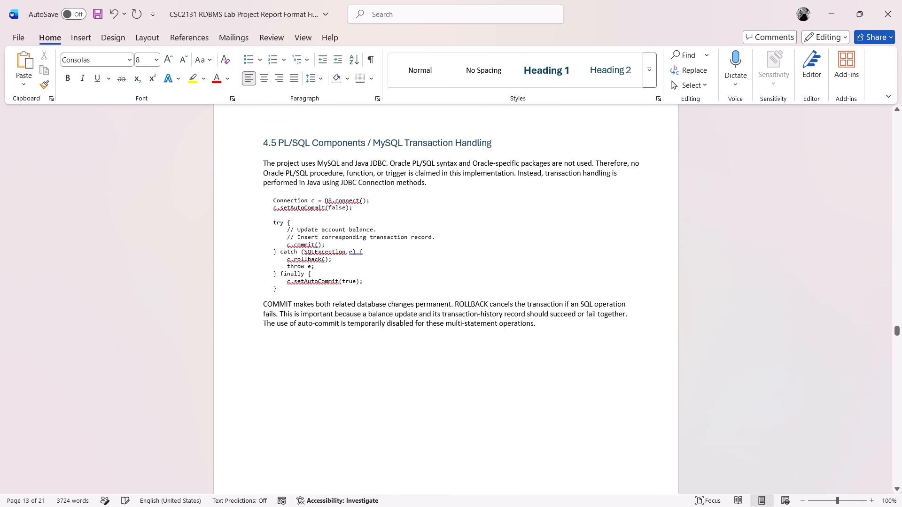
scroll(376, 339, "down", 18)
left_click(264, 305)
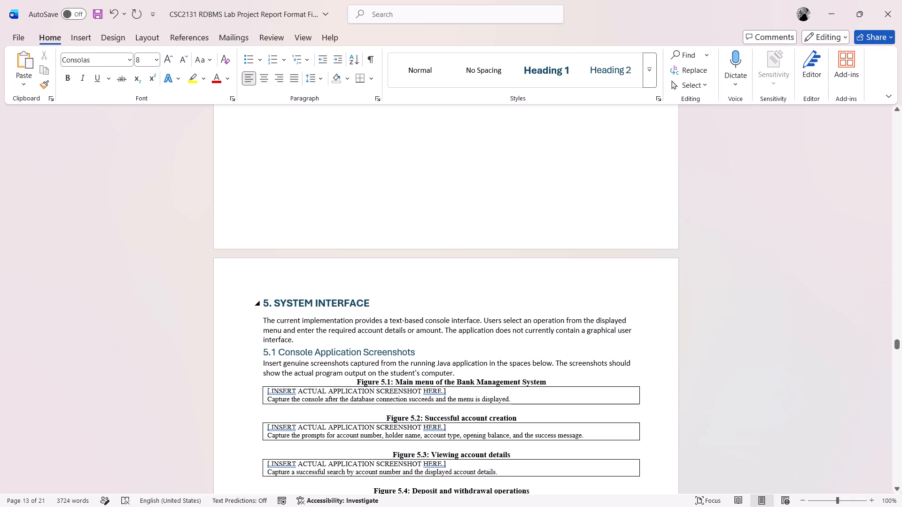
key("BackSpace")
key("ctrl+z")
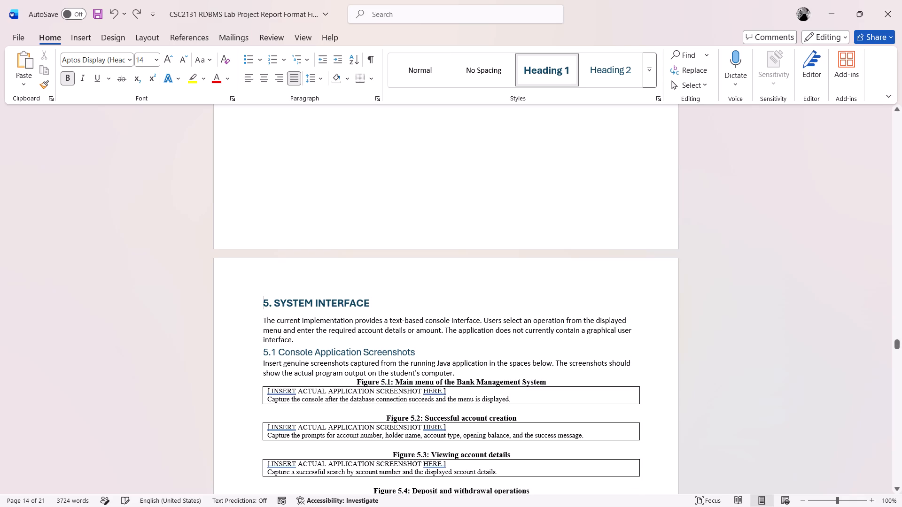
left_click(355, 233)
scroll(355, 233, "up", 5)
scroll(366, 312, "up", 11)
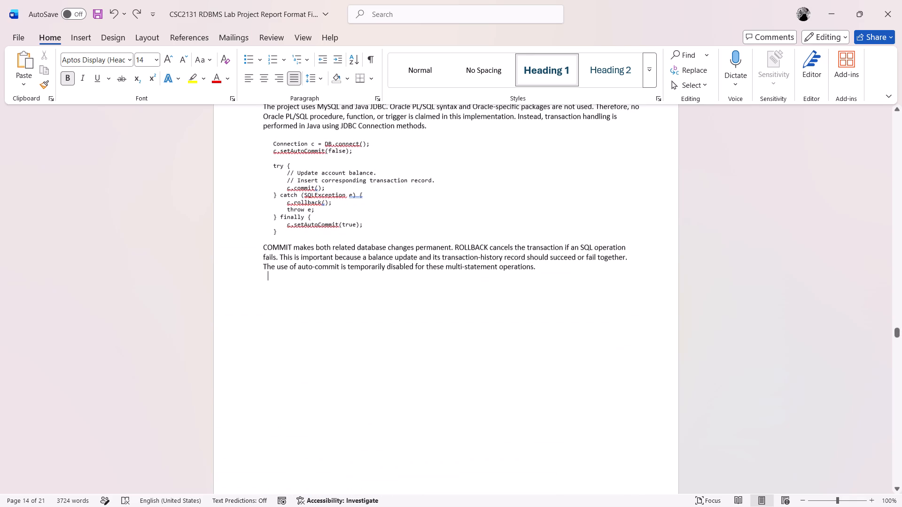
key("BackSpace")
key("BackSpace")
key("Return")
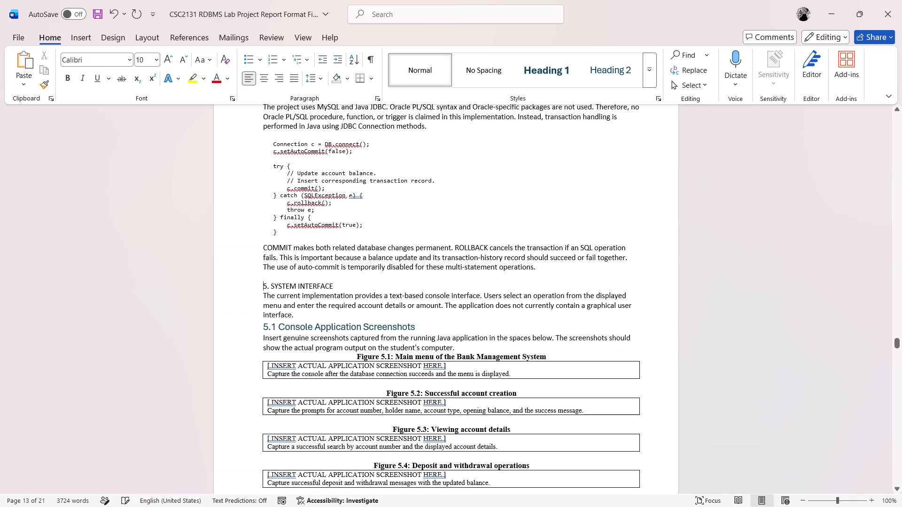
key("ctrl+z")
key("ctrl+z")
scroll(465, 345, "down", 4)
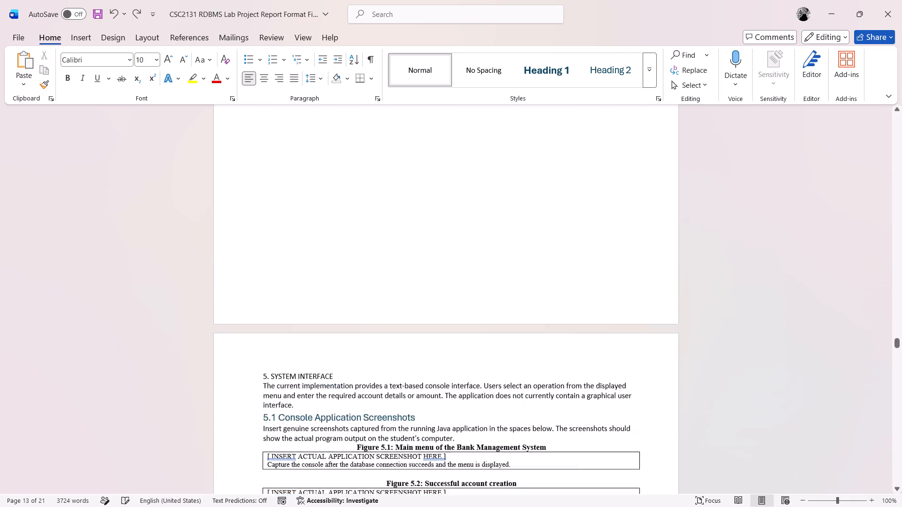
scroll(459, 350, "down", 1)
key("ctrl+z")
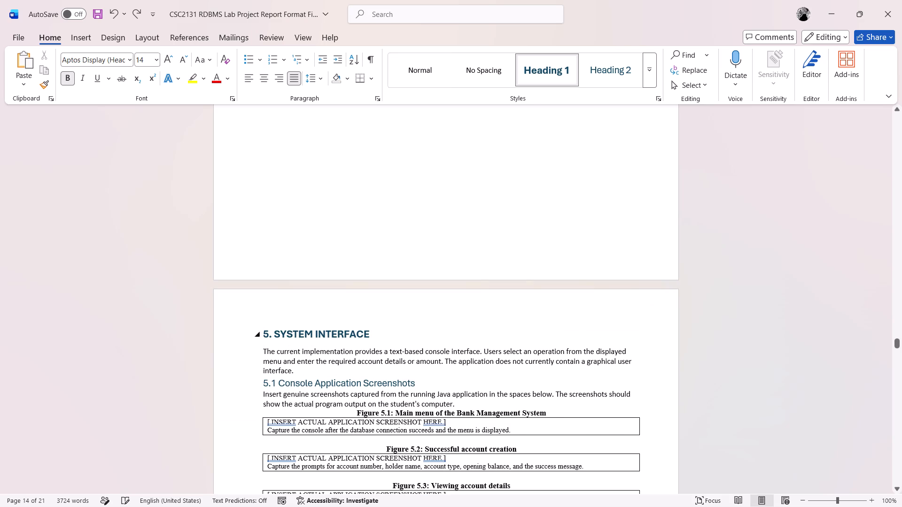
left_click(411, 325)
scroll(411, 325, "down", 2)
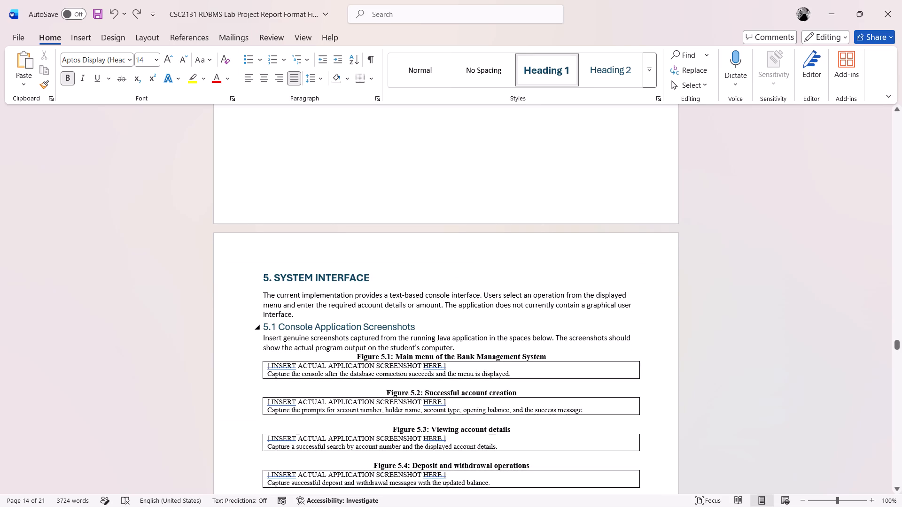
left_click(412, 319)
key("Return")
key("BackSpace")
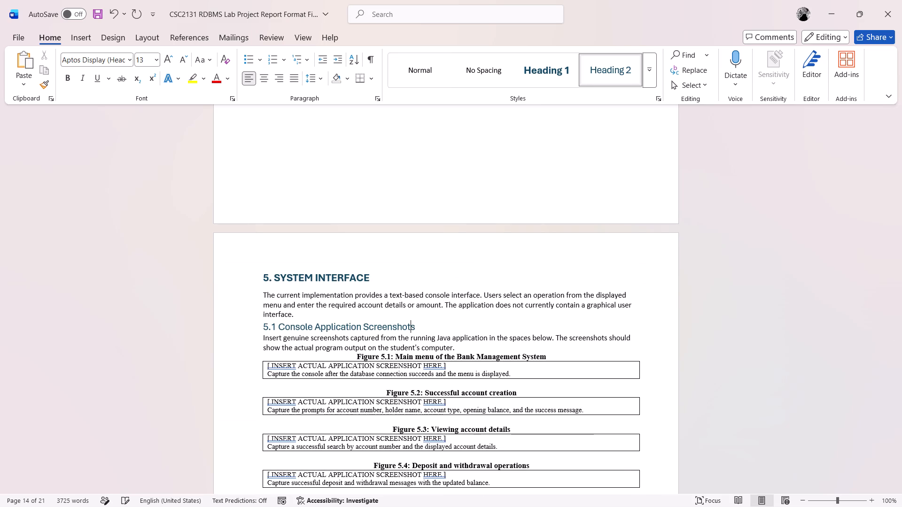
Add a blank line above and below the 5.1 Console Application Screenshots heading.
left_click(417, 309)
left_click(412, 319)
left_click(424, 314)
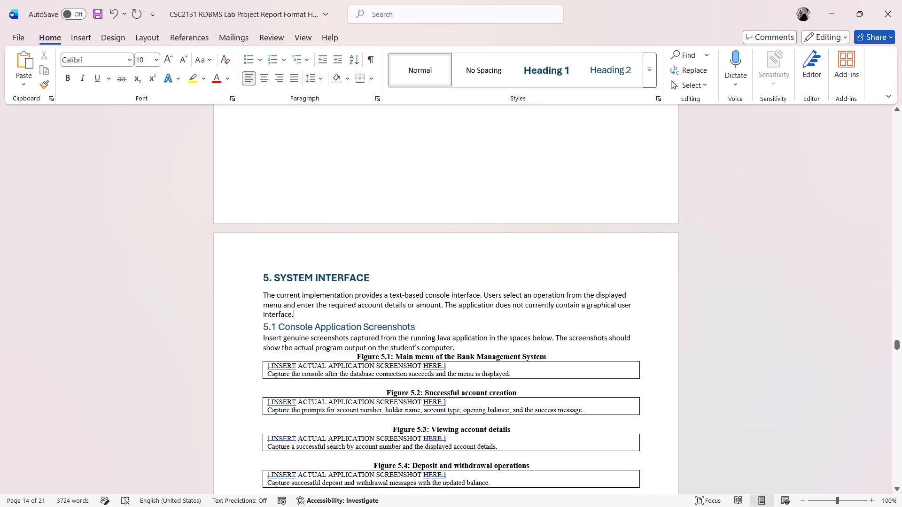
key("Return")
left_click(421, 332)
key("Return")
Add a blank line above and below the Figure 5.1: Main menu of the Bank Management System caption.
scroll(421, 332, "down", 2)
left_click(466, 311)
key("Return")
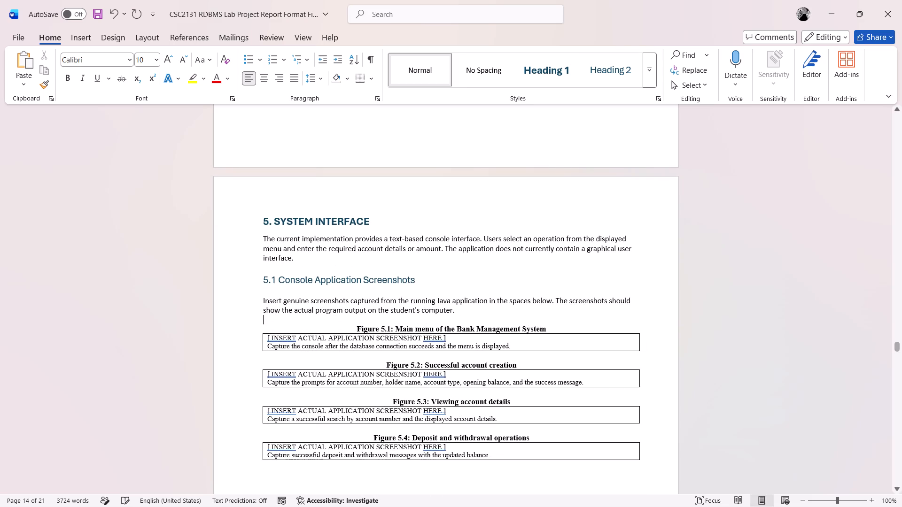
left_click(356, 328)
left_click(574, 328)
key("Return")
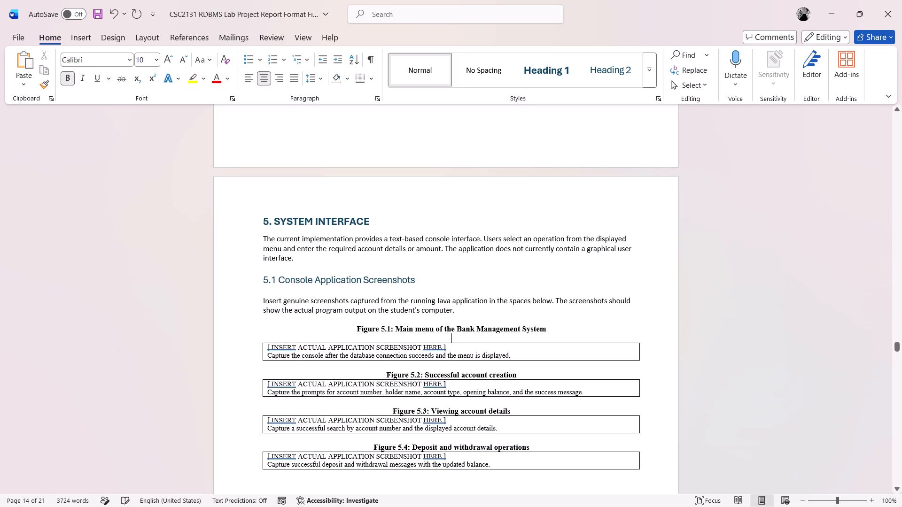
Add a blank line below each of the Figure 5.2, Figure 5.3 and Figure 5.4 captions.
left_click(527, 374)
key("Return")
scroll(527, 373, "down", 2)
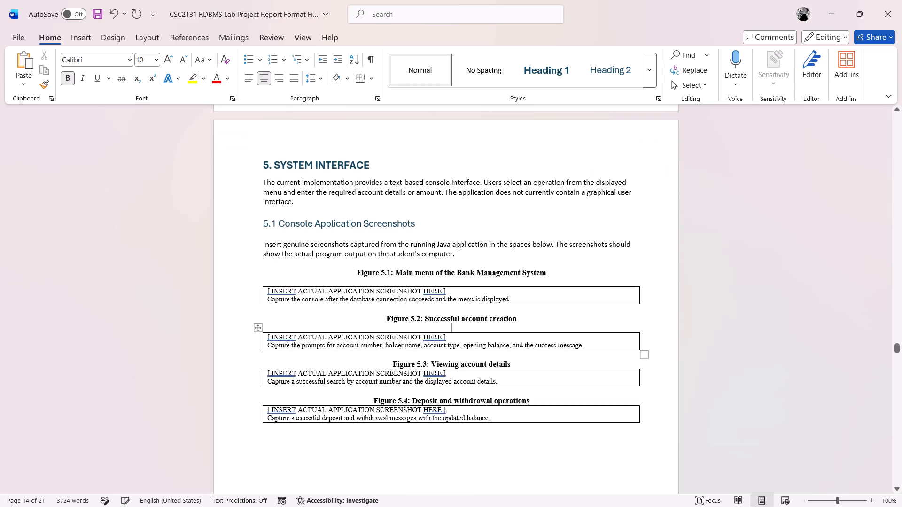
left_click(526, 364)
key("Return")
scroll(526, 364, "down", 2)
left_click(532, 355)
key("Return")
Add a blank line above and below the introductory paragraph of 5.2 Query Output Snapshots and Test Cases.
scroll(531, 355, "down", 2)
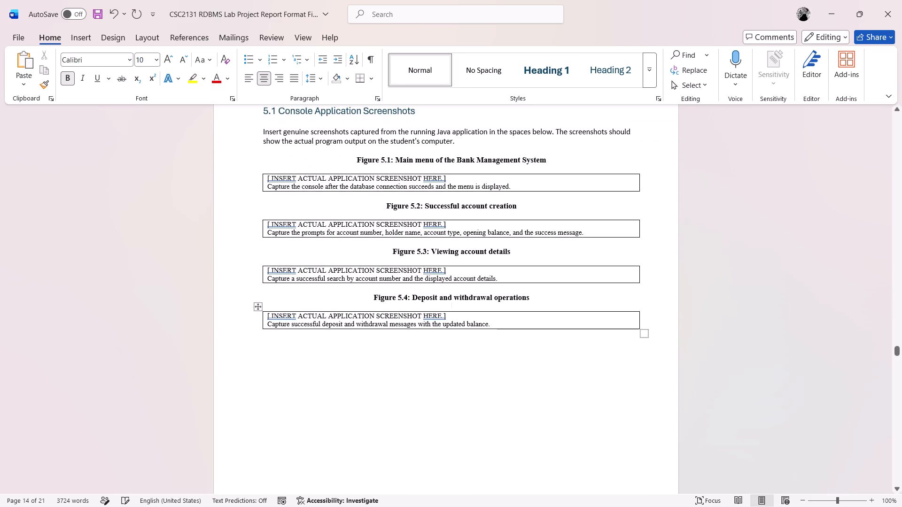
scroll(530, 355, "down", 15)
left_click(462, 315)
key("Return")
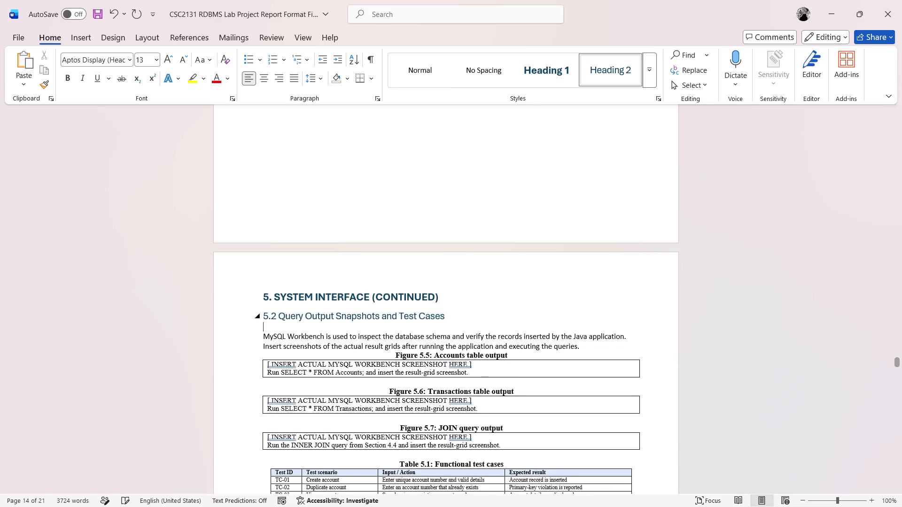
scroll(462, 316, "down", 3)
left_click(592, 265)
key("Return")
Add a blank line below each of the Figure 5.5, Figure 5.6, Figure 5.7 and Table 5.1 captions.
left_click(521, 279)
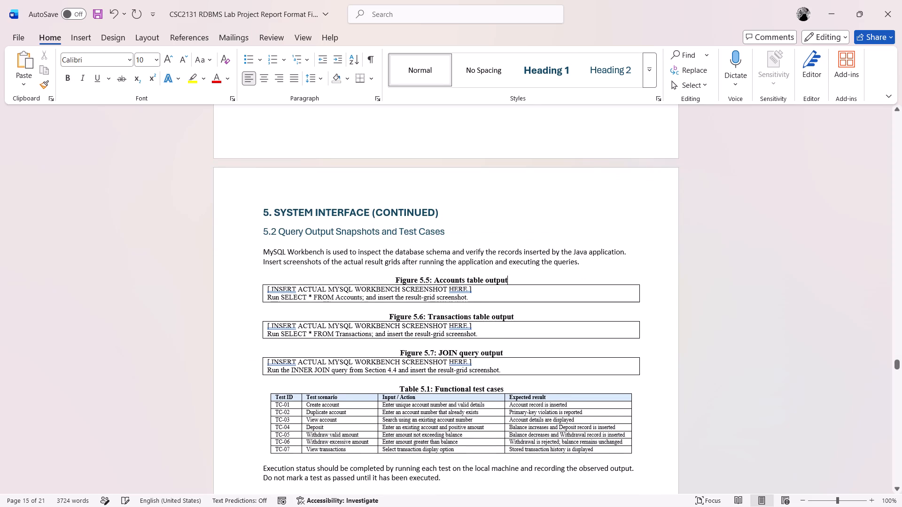
key("Return")
left_click(531, 323)
key("Return")
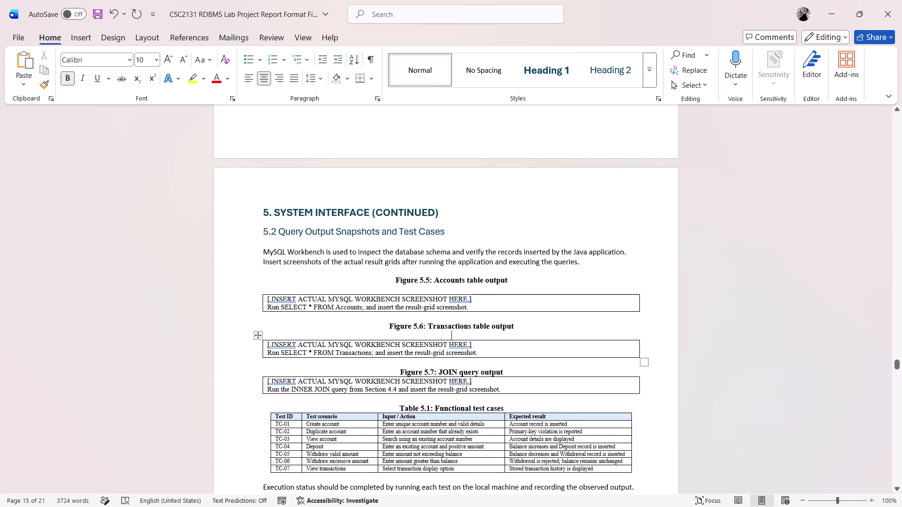
left_click(514, 369)
key("Return")
scroll(513, 369, "down", 2)
left_click(511, 360)
key("Return")
Enlarge the Table 5.1 functional test cases table to slightly wider than the text area, with taller rows.
scroll(517, 344, "down", 2)
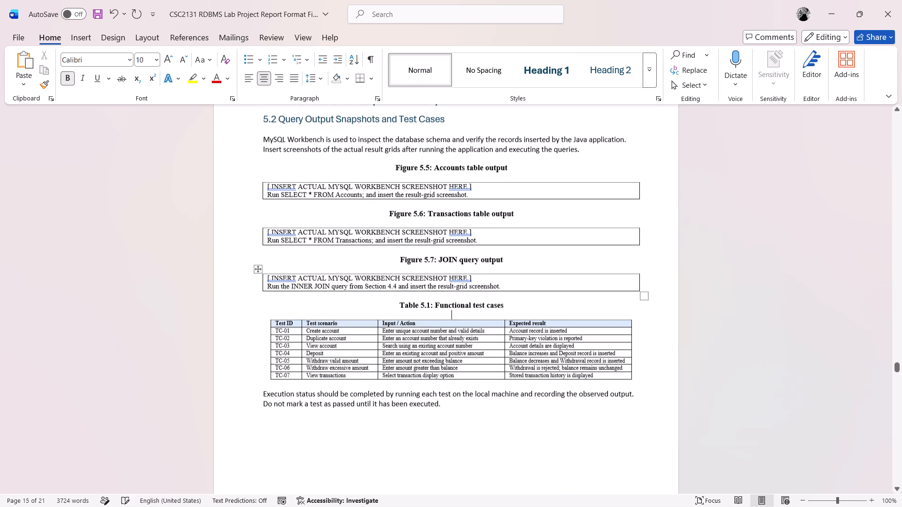
left_click_drag(637, 385, 645, 391)
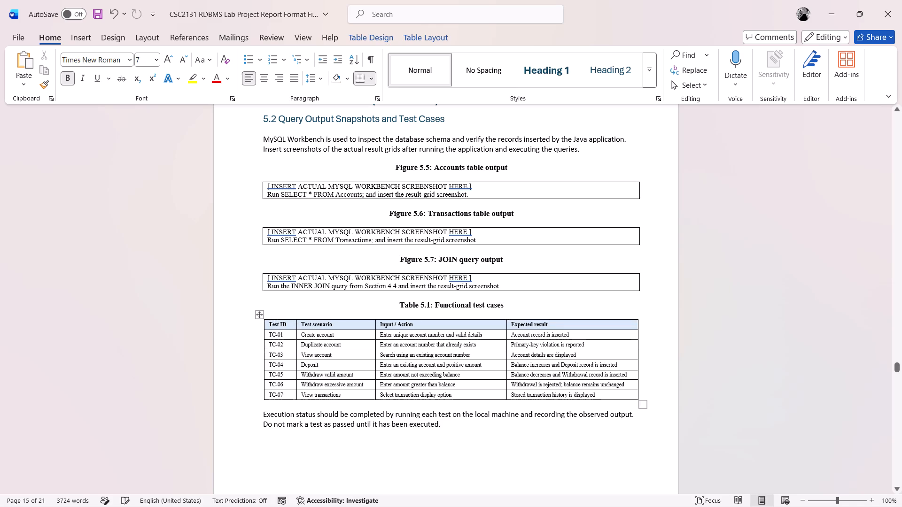
left_click_drag(642, 405, 648, 408)
left_click(648, 408)
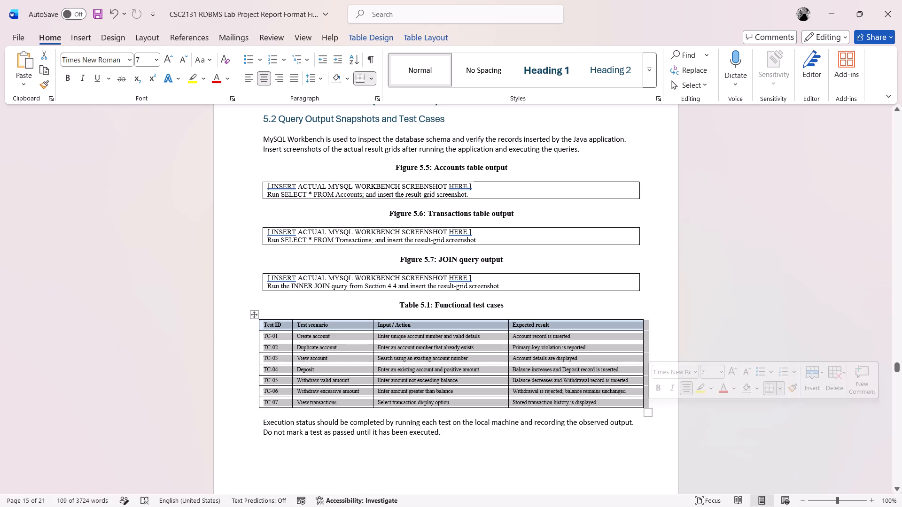
double_click(587, 454)
Separate the three body paragraphs of 6. CONCLUSION with a blank line between each.
scroll(570, 436, "down", 16)
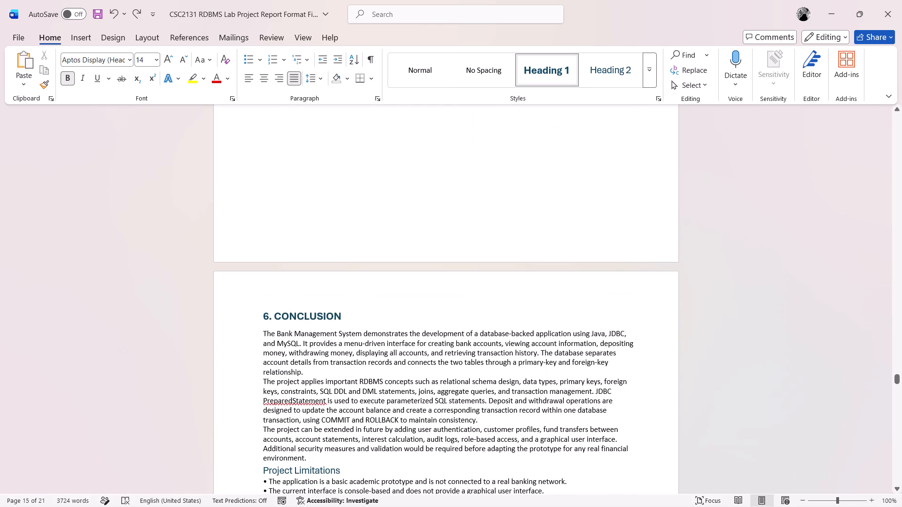
left_click(381, 323)
scroll(381, 323, "down", 5)
left_click(374, 232)
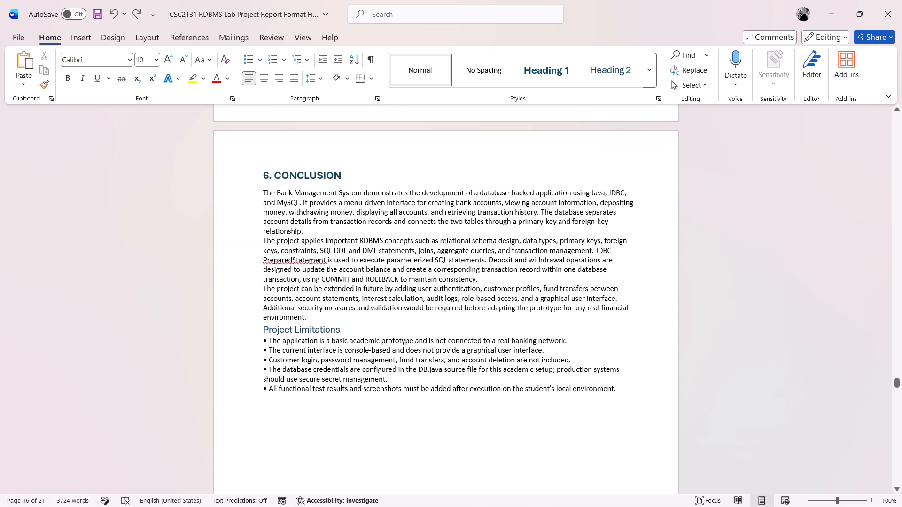
key("Return")
left_click(484, 289)
key("Return")
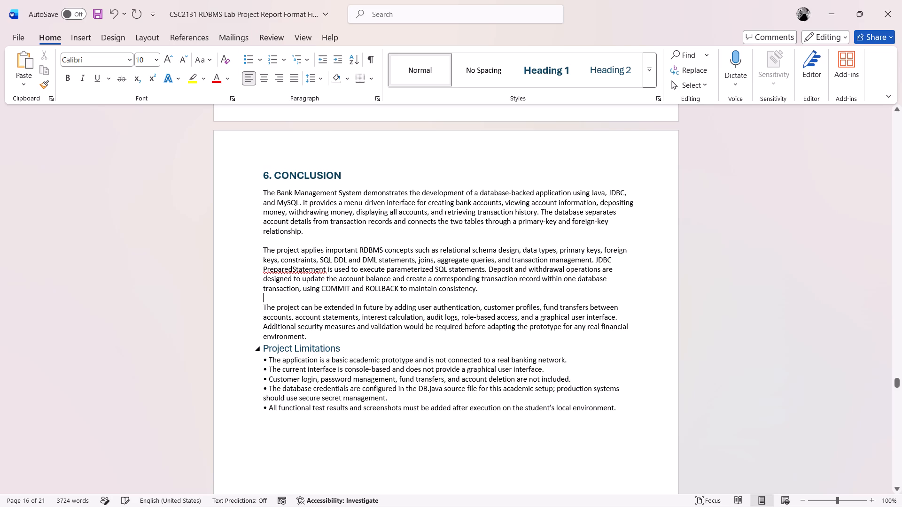
Add a blank line above and below the Project Limitations heading.
left_click(370, 339)
key("Return")
double_click(359, 357)
key("Return")
scroll(359, 357, "down", 3)
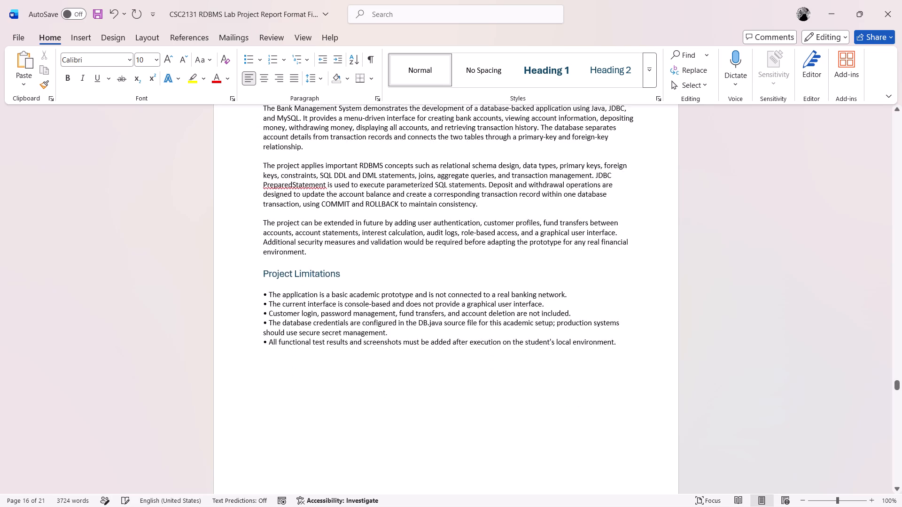
Add a blank line below the ANNEXURE A title and below the A.1 Project Directory Structure heading.
scroll(358, 357, "down", 19)
double_click(377, 220)
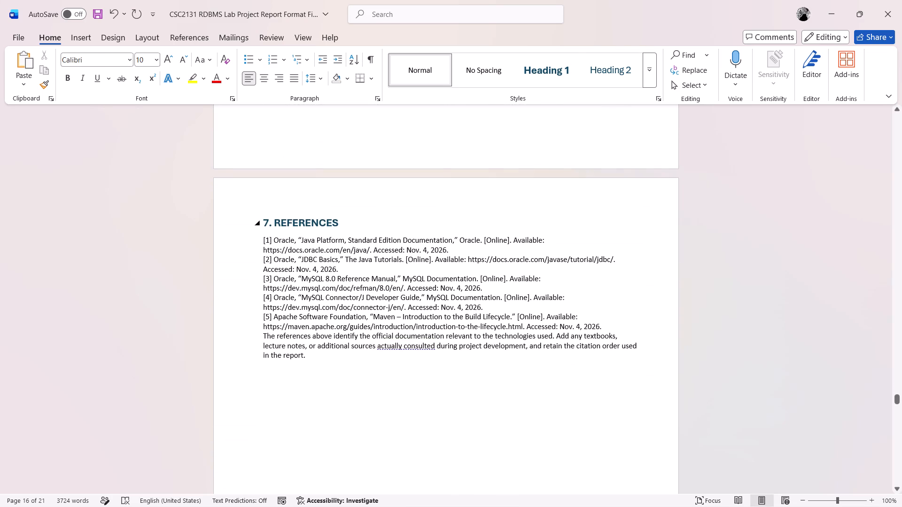
scroll(370, 353, "down", 5)
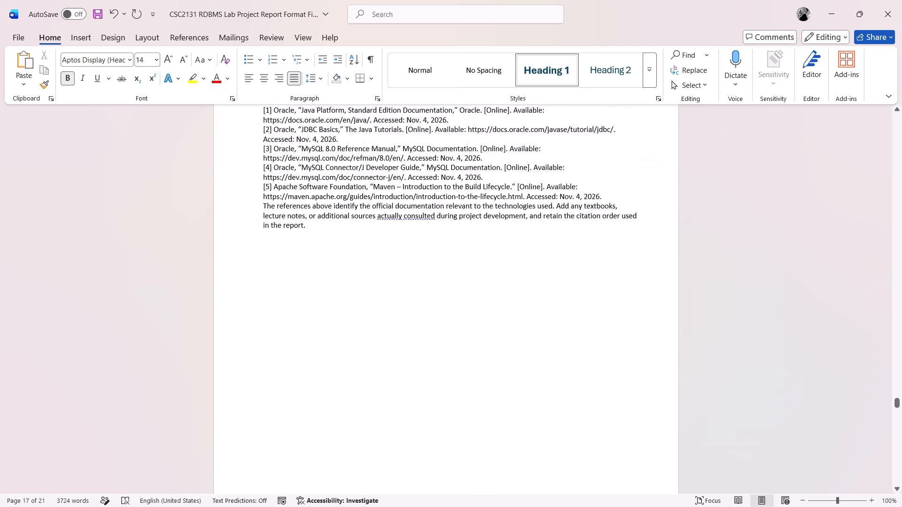
scroll(367, 355, "down", 17)
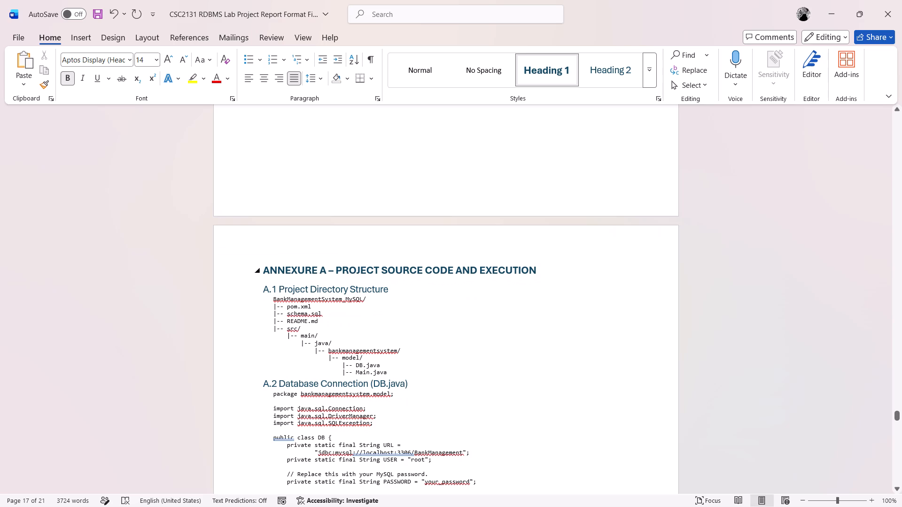
left_click(544, 265)
key("Return")
left_click(377, 297)
left_click(403, 299)
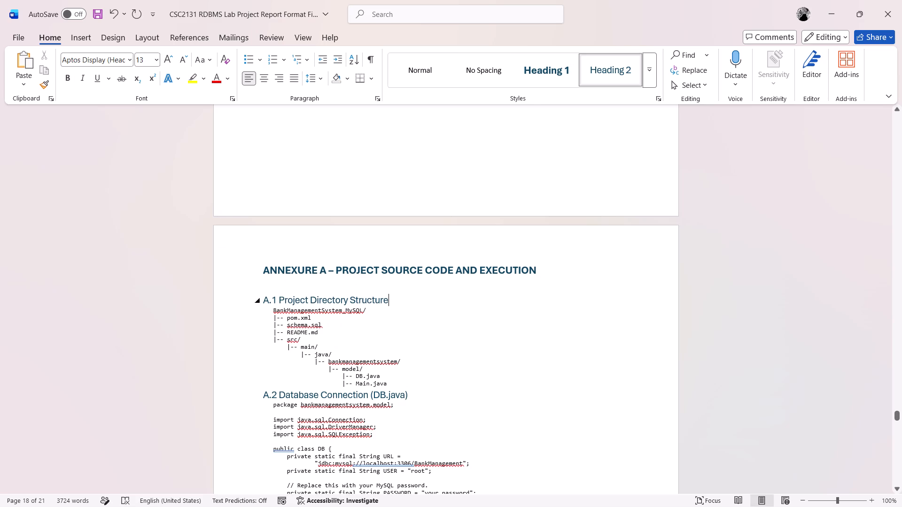
key("Return")
Add a blank line above and below the A.2 Database Connection heading and one after its DB.java code listing.
scroll(402, 300, "down", 3)
left_click(414, 320)
left_click(417, 310)
key("Return")
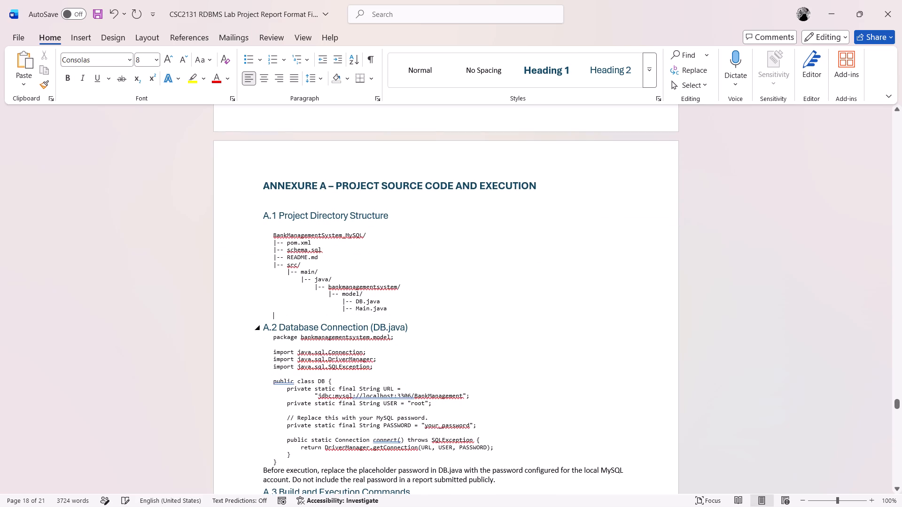
left_click(416, 328)
key("Return")
scroll(415, 329, "down", 2)
scroll(499, 362, "down", 3)
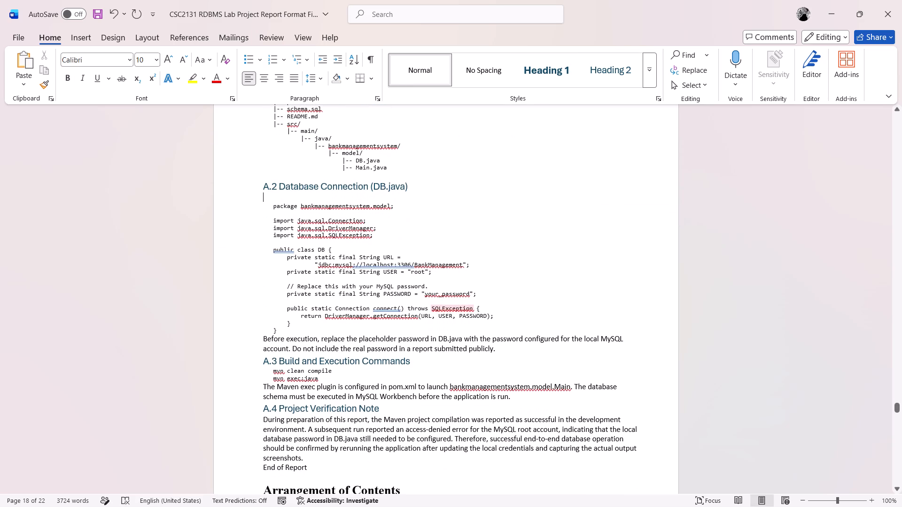
left_click(432, 328)
key("Return")
Add a blank line above and below the A.3 Build and Execution Commands heading and one after its mvn commands.
left_click(523, 358)
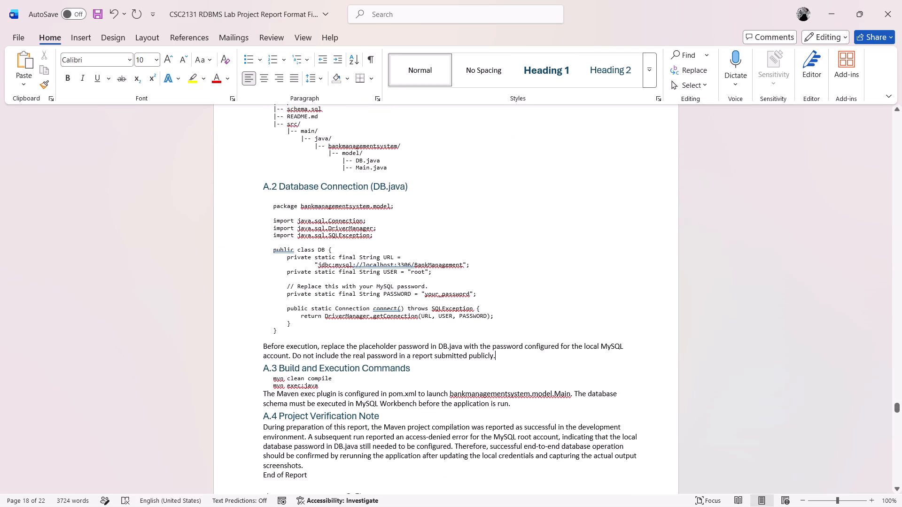
key("Return")
scroll(521, 358, "down", 3)
left_click(430, 294)
key("Return")
scroll(428, 305, "down", 2)
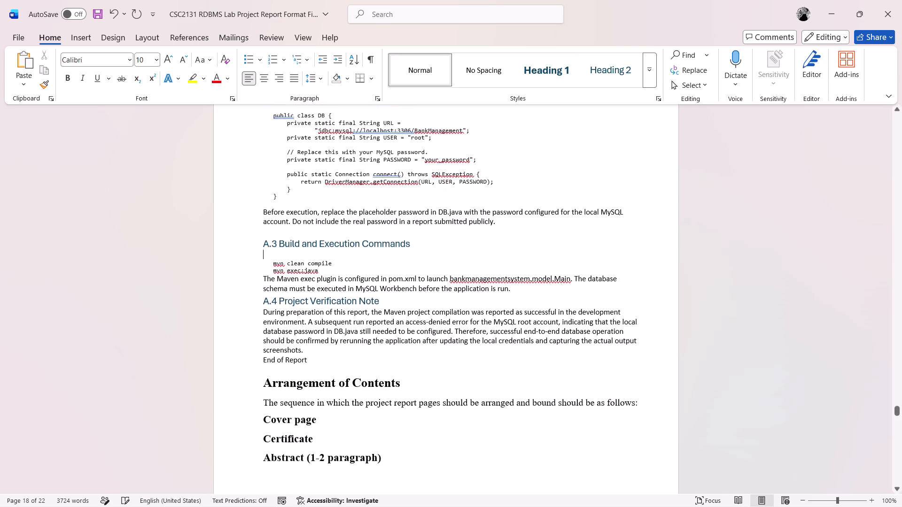
left_click(596, 266)
key("Return")
Add a blank line above and below the A.4 Project Verification Note heading.
left_click(532, 292)
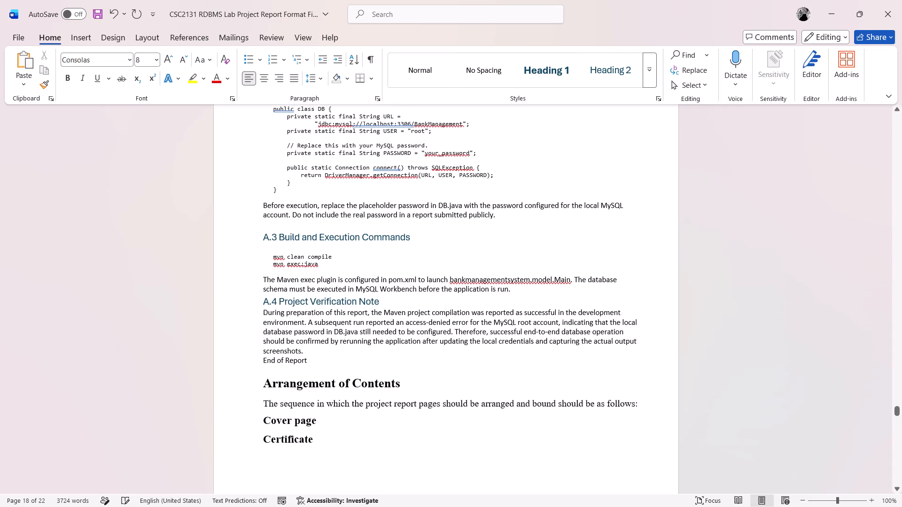
key("Return")
left_click(412, 308)
key("Return")
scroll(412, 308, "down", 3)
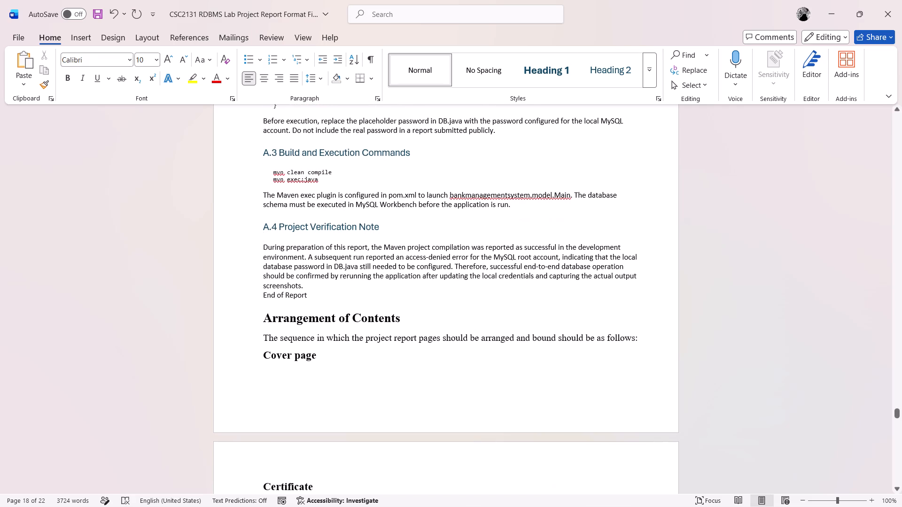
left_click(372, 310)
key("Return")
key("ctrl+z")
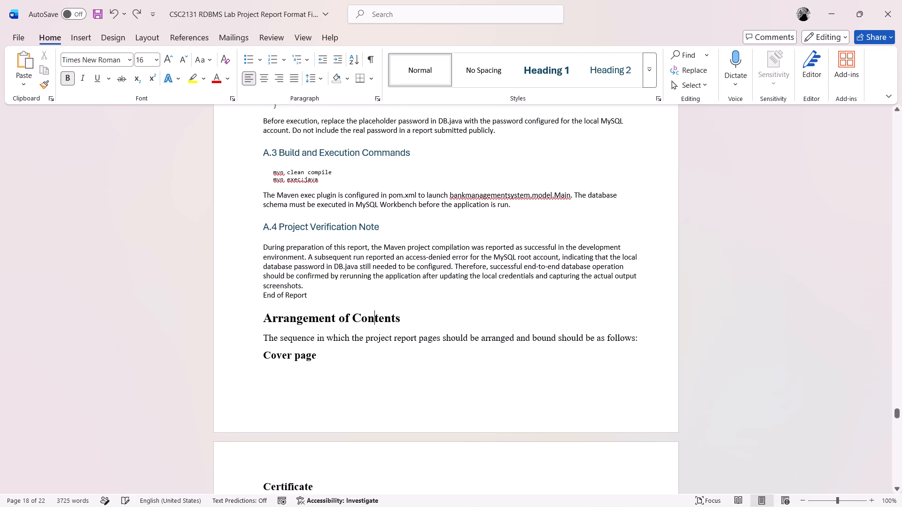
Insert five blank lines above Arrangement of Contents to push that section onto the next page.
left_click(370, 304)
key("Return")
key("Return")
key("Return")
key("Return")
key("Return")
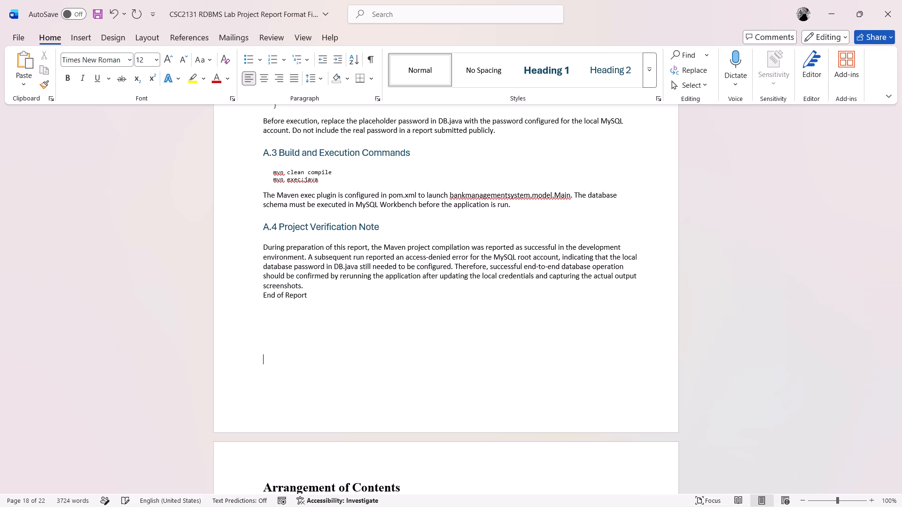
Delete all template guideline content from Arrangement of Contents through the last Web reference example at the document's end.
scroll(370, 304, "down", 8)
left_click(419, 271)
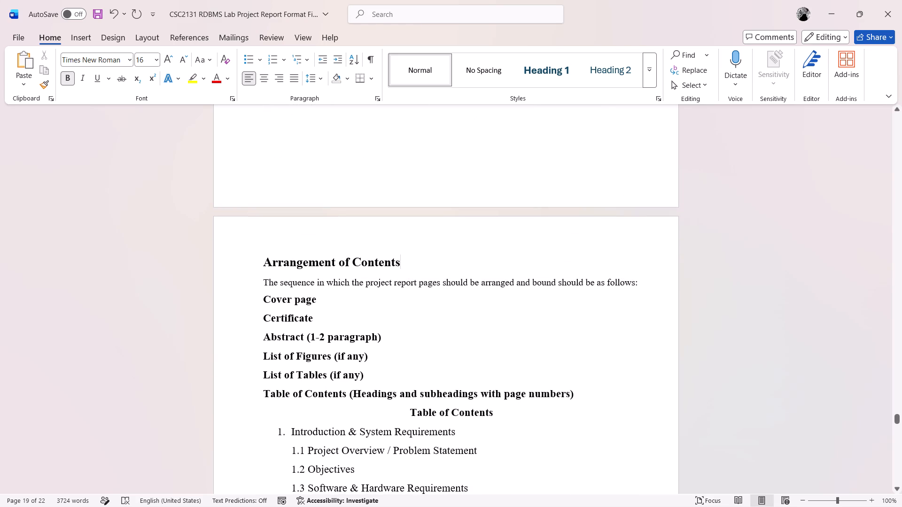
left_click_drag(266, 262, 266, 263)
left_click_drag(266, 263, 427, 435)
scroll(427, 438, "down", 6)
scroll(427, 438, "up", 1)
scroll(427, 437, "down", 9)
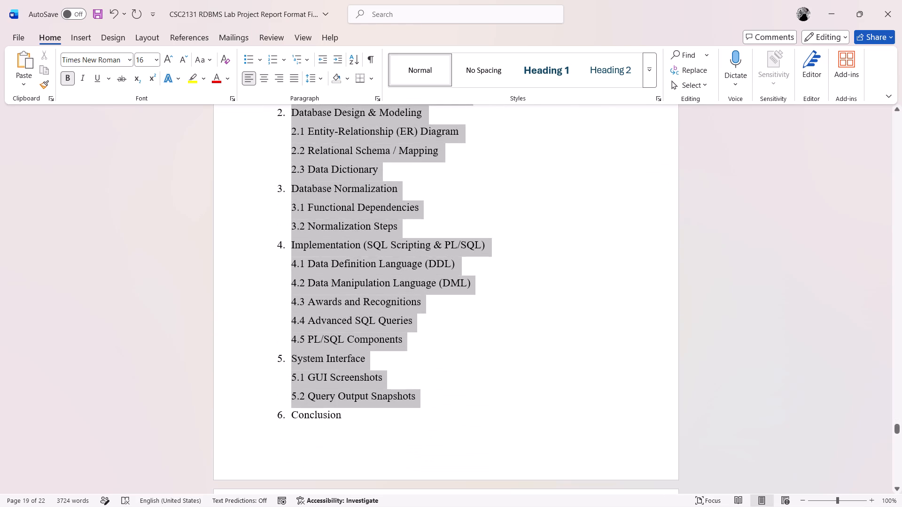
left_click_drag(427, 435, 424, 423)
scroll(427, 435, "down", 5)
scroll(427, 431, "down", 20)
scroll(427, 431, "down", 6)
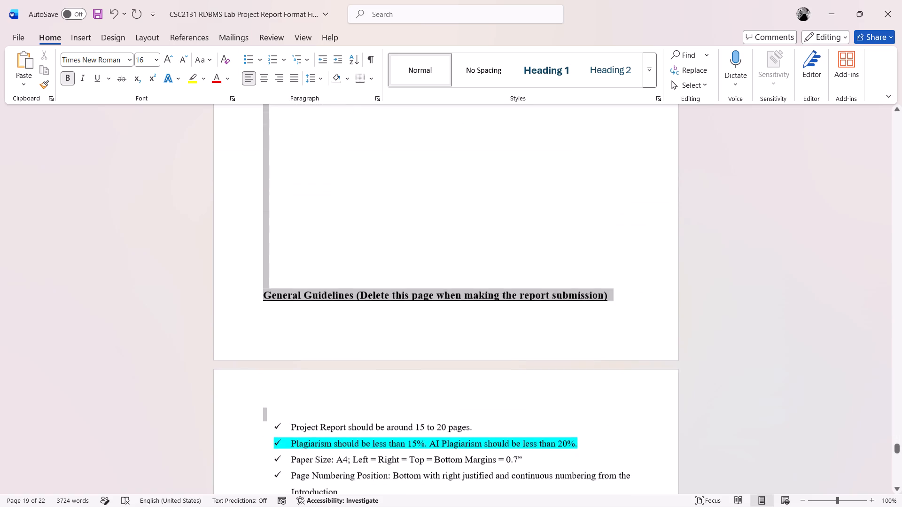
scroll(424, 423, "down", 20)
scroll(424, 423, "down", 10)
left_click_drag(424, 423, 422, 422)
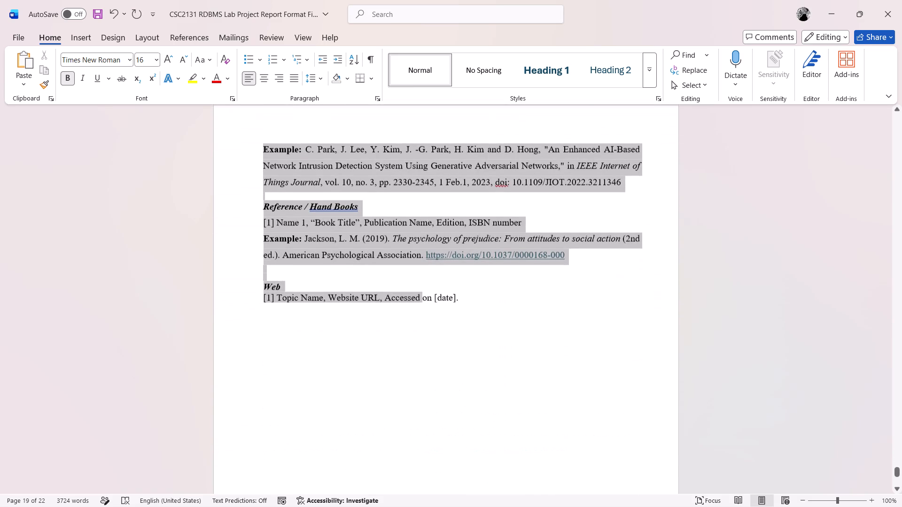
left_click_drag(422, 422, 489, 383)
scroll(422, 422, "down", 1)
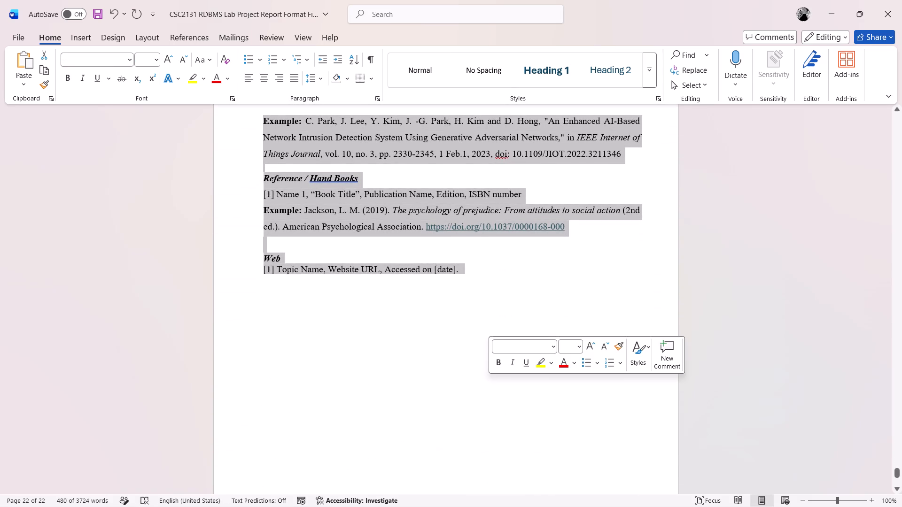
key("BackSpace")
key("BackSpace")
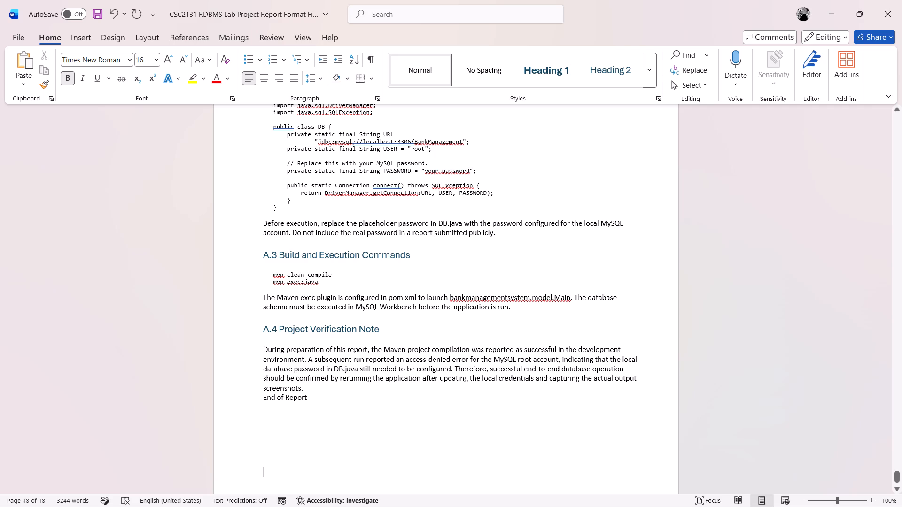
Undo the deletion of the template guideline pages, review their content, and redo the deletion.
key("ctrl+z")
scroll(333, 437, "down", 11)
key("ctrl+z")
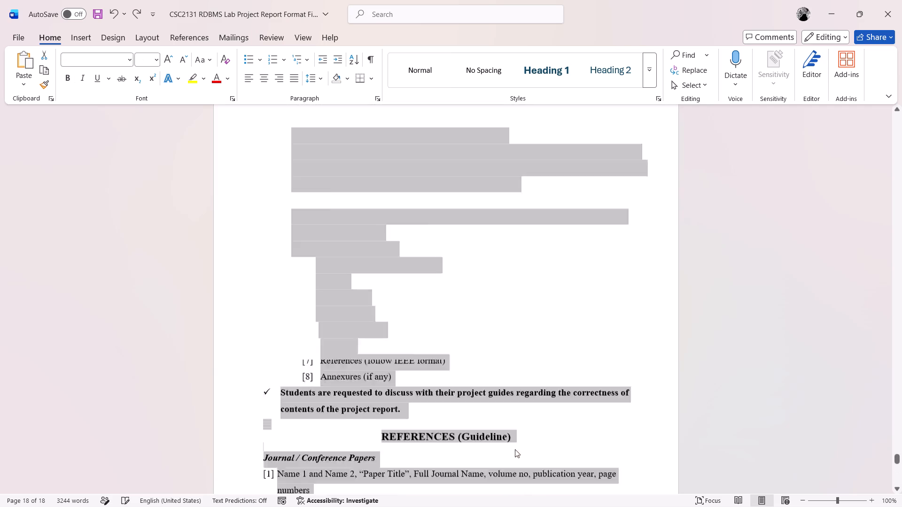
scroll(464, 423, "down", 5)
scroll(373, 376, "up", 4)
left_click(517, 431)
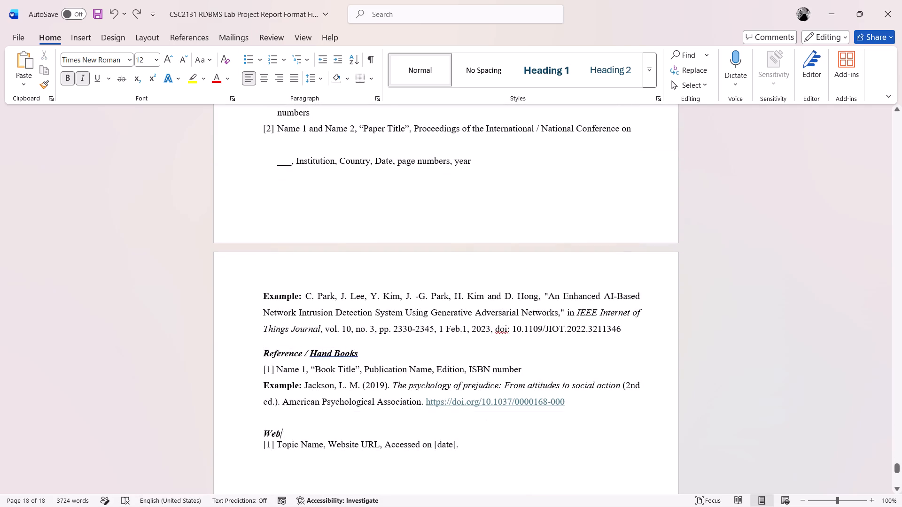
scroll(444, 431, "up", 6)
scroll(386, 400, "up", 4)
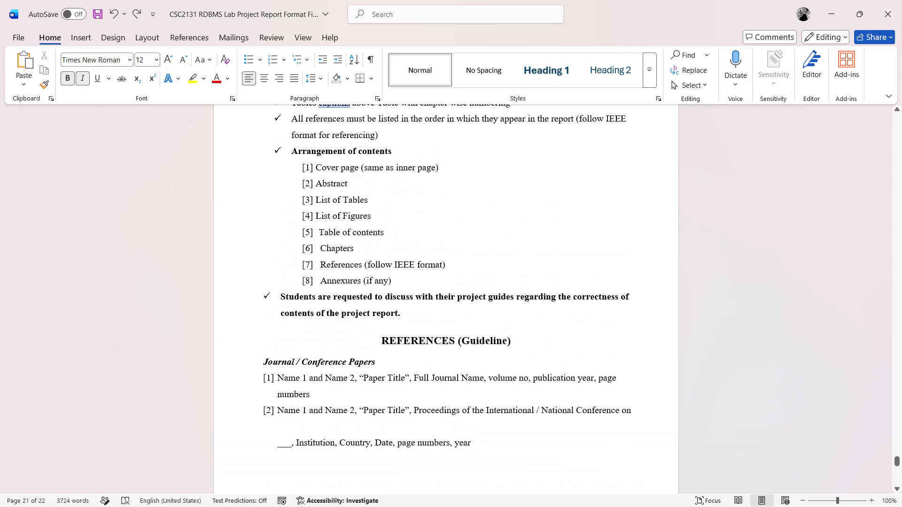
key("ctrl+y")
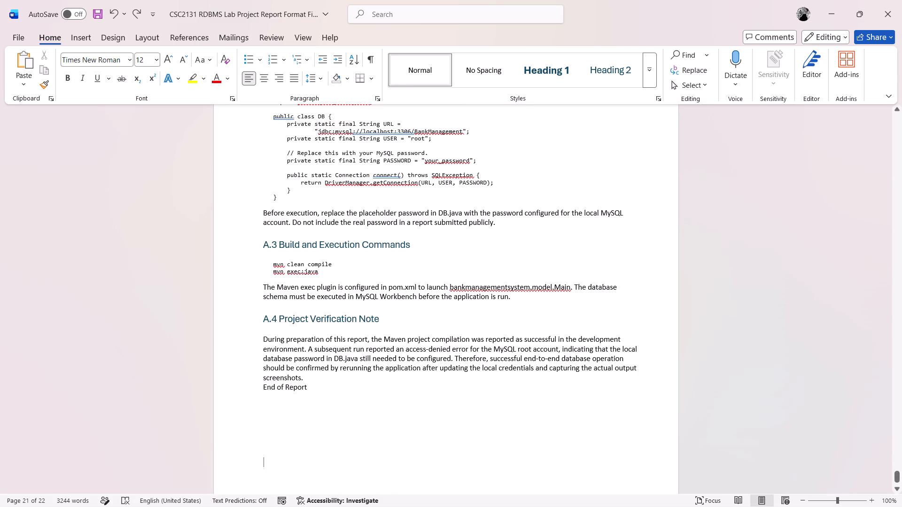
Remove the leftover blank lines below End of Report.
left_click(324, 458)
key("ctrl+y")
key("BackSpace")
key("BackSpace")
key("BackSpace")
key("BackSpace")
key("BackSpace")
key("BackSpace")
key("BackSpace")
Switch to the other Bank Management RDBMS project report and compare its closing page with the CSC2131 format document.
key("alt+Tab")
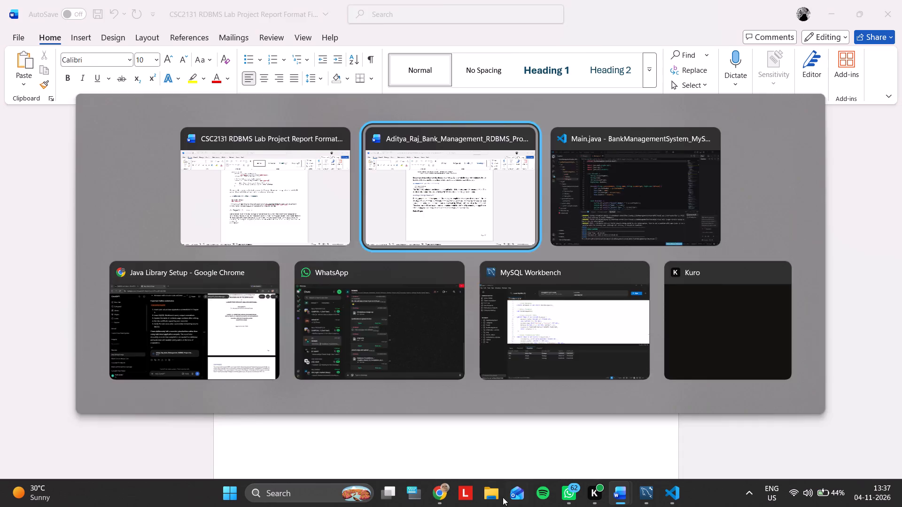
left_click(376, 408)
scroll(376, 407, "down", 7)
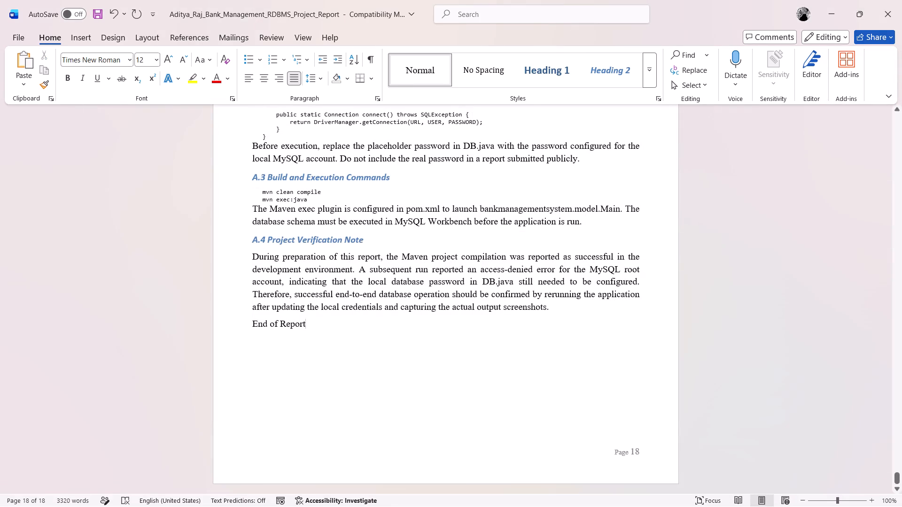
key("alt+Tab")
scroll(428, 349, "up", 6)
scroll(418, 397, "up", 11)
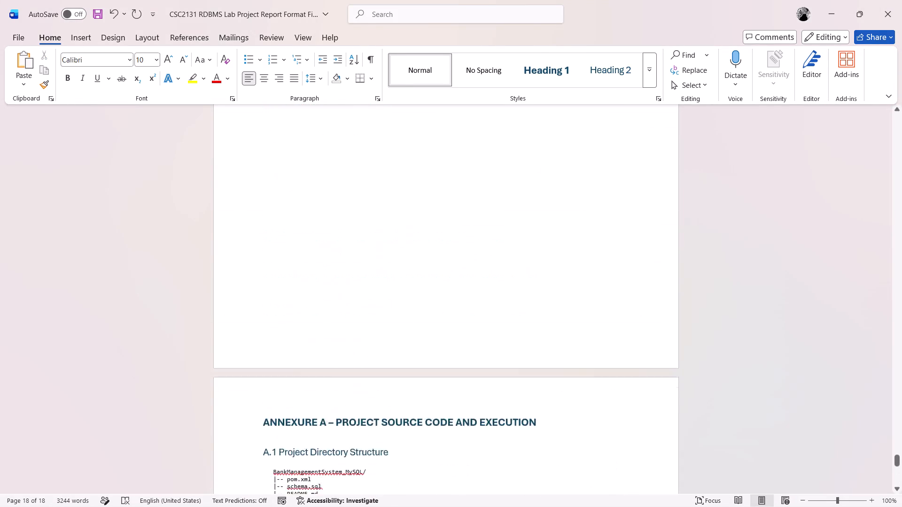
scroll(437, 368, "up", 20)
scroll(437, 368, "up", 18)
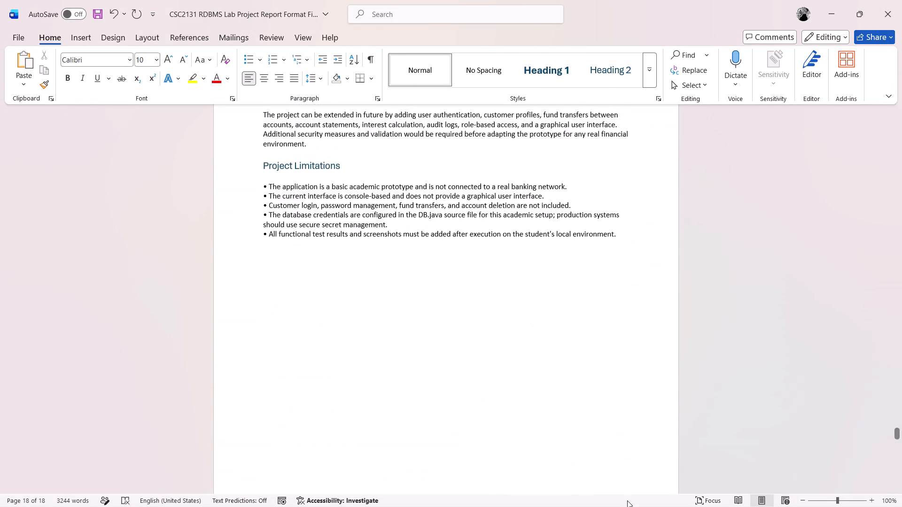
key("alt+Tab")
key("alt+Tab")
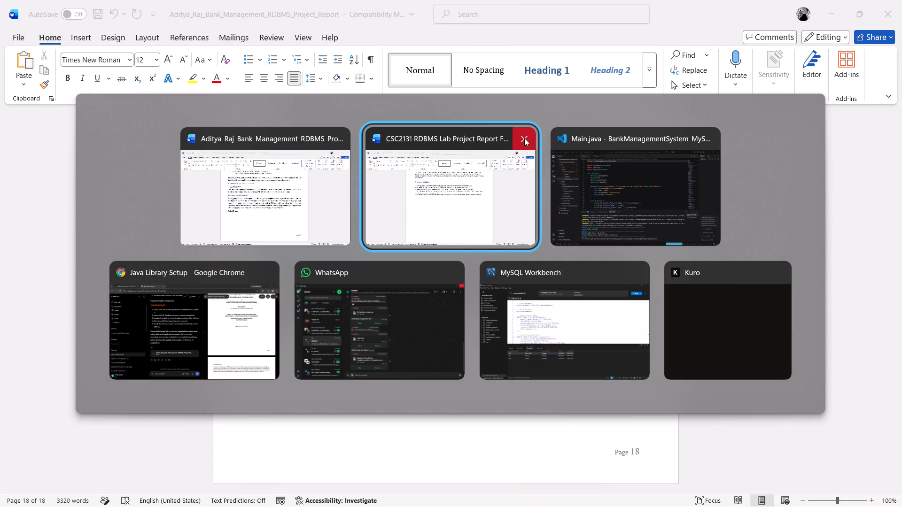
left_click(334, 133, "alt")
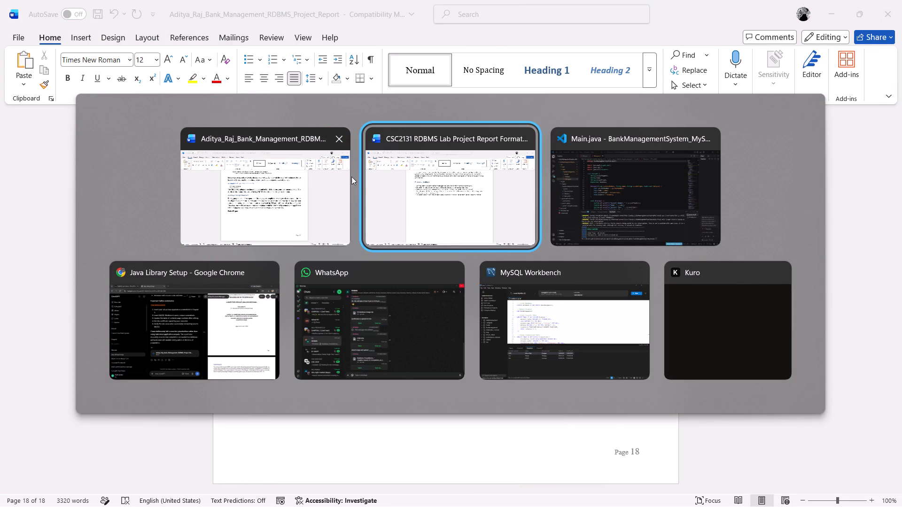
double_click(315, 181)
double_click(508, 415)
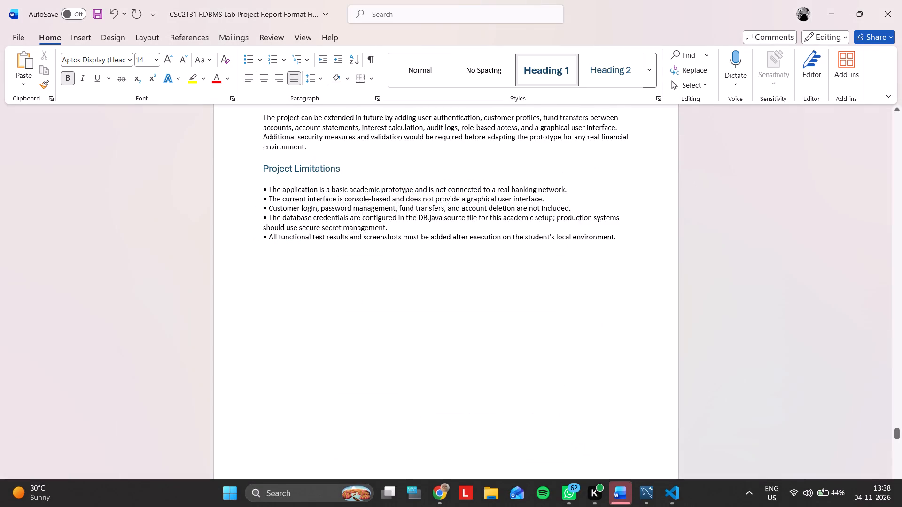
Remove the page break before 7. REFERENCES so it follows the Project Limitations bullets, separated by one blank line.
scroll(423, 343, "up", 10)
scroll(449, 436, "down", 20)
scroll(449, 436, "down", 1)
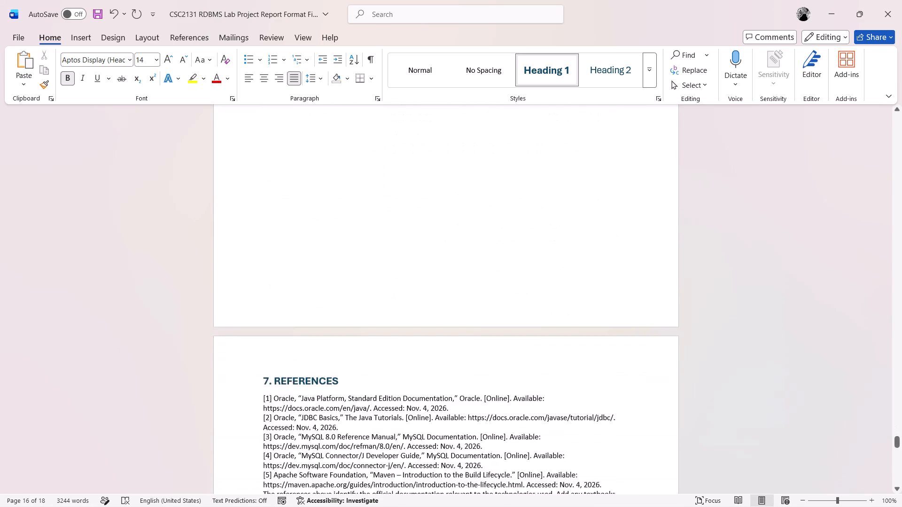
scroll(451, 431, "down", 5)
scroll(451, 431, "up", 10)
scroll(451, 430, "down", 4)
scroll(451, 430, "up", 11)
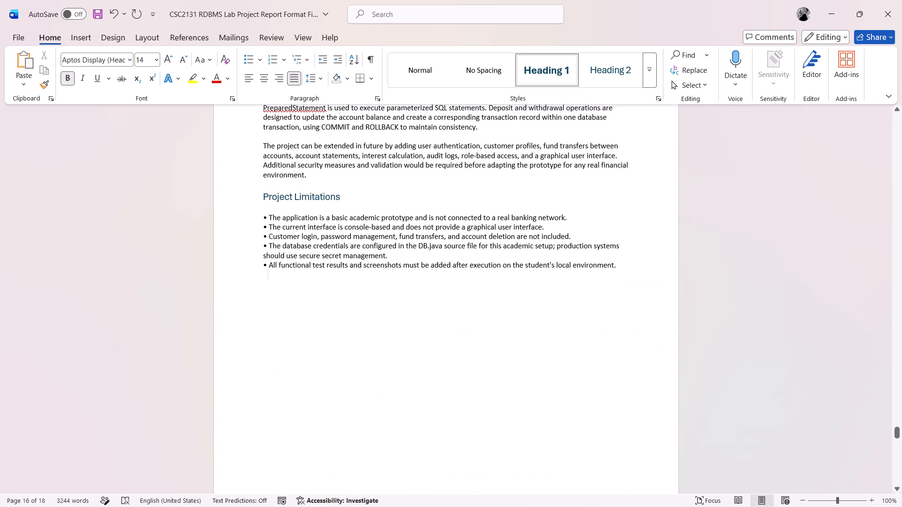
left_click(303, 301)
key("BackSpace")
key("BackSpace")
key("Return")
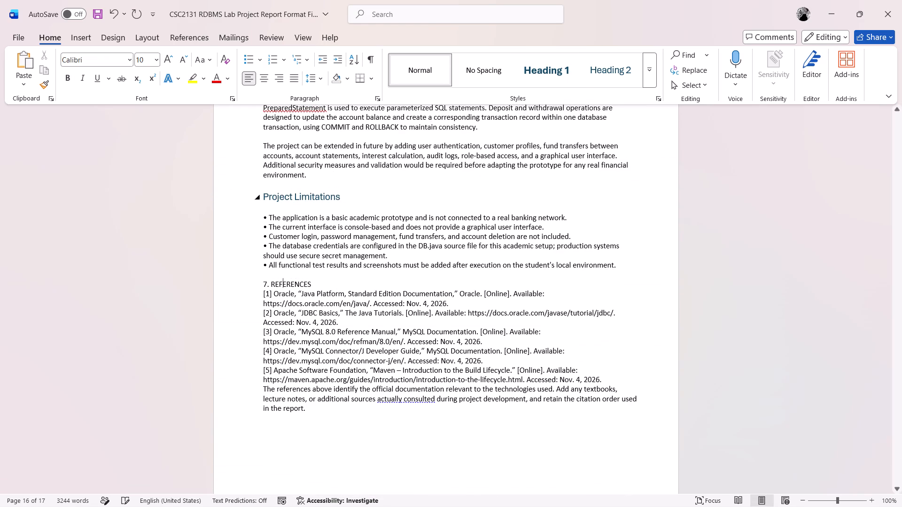
Undo the page break removal so 7. REFERENCES starts its own page again with its heading formatting.
left_click_drag(326, 282, 254, 281)
left_click(254, 281)
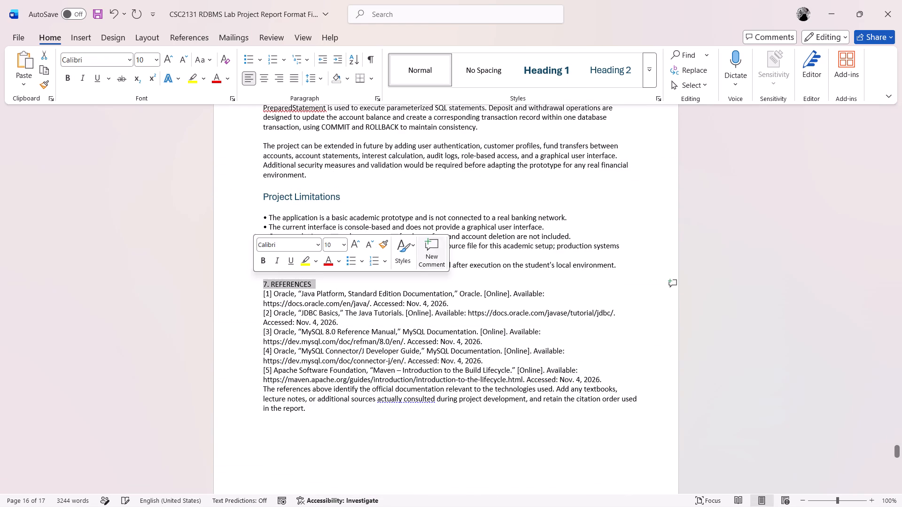
left_click(480, 261)
key("ctrl+z")
key("ctrl+z")
scroll(453, 439, "down", 4)
key("ctrl+z")
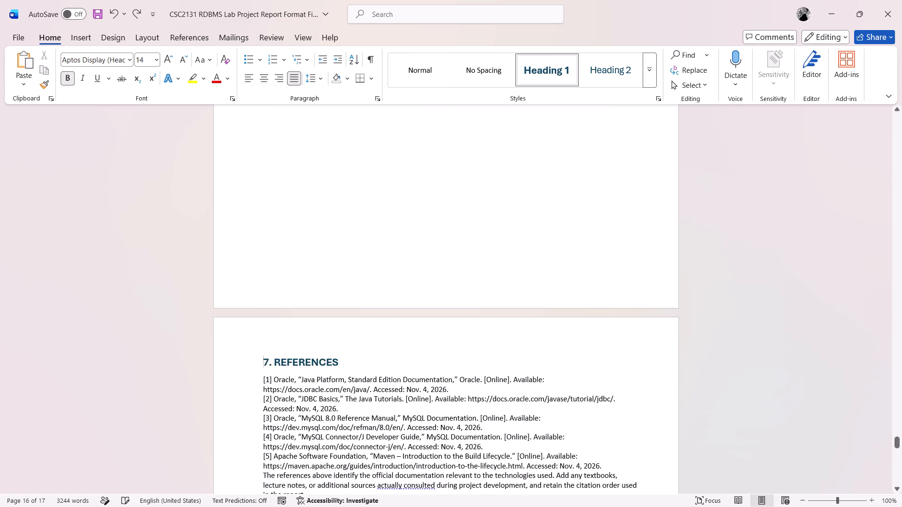
Check the page layout from 6. CONCLUSION through the Annexure A pages.
scroll(453, 437, "down", 7)
scroll(452, 436, "up", 1)
scroll(450, 434, "down", 20)
scroll(450, 434, "down", 9)
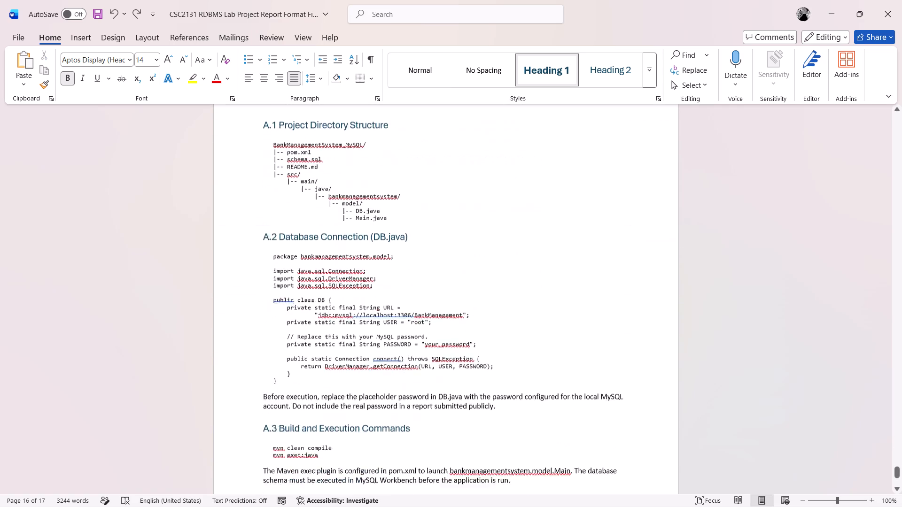
scroll(447, 429, "down", 16)
scroll(447, 428, "up", 20)
scroll(447, 428, "up", 7)
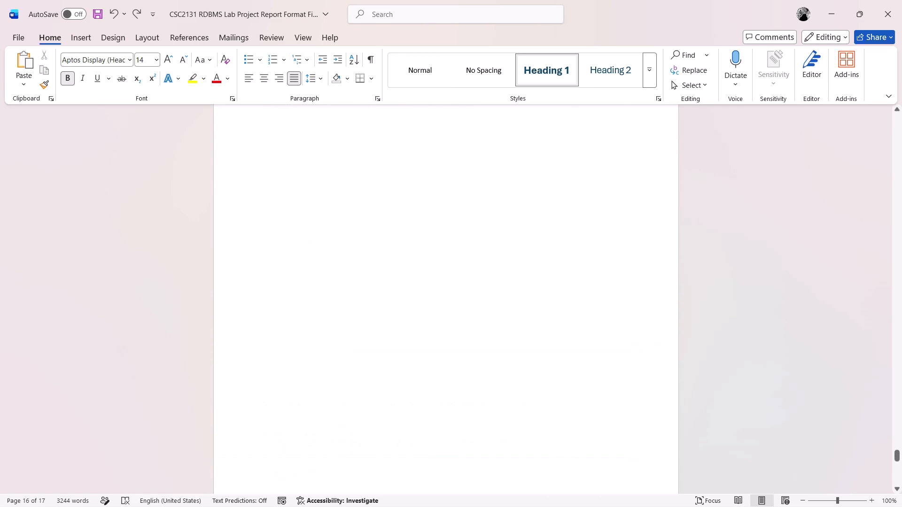
scroll(372, 409, "up", 20)
scroll(372, 409, "up", 17)
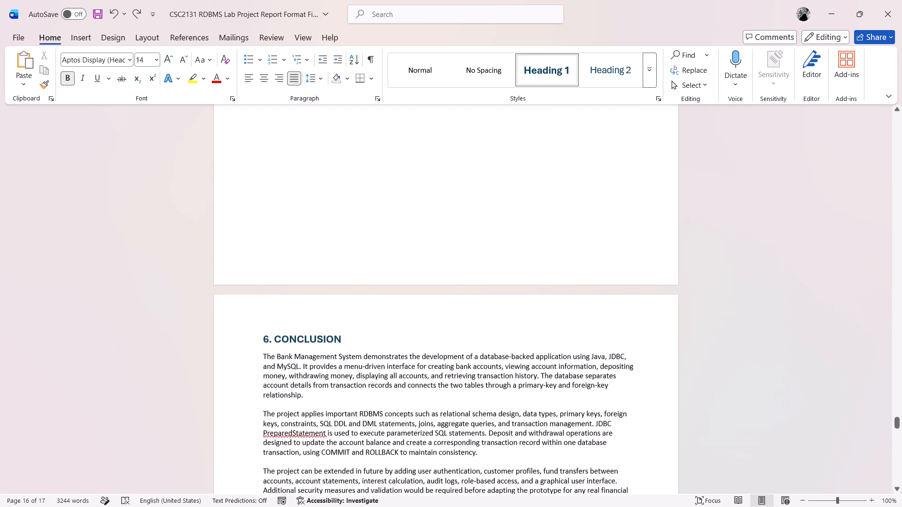
scroll(319, 386, "down", 5)
scroll(480, 425, "down", 12)
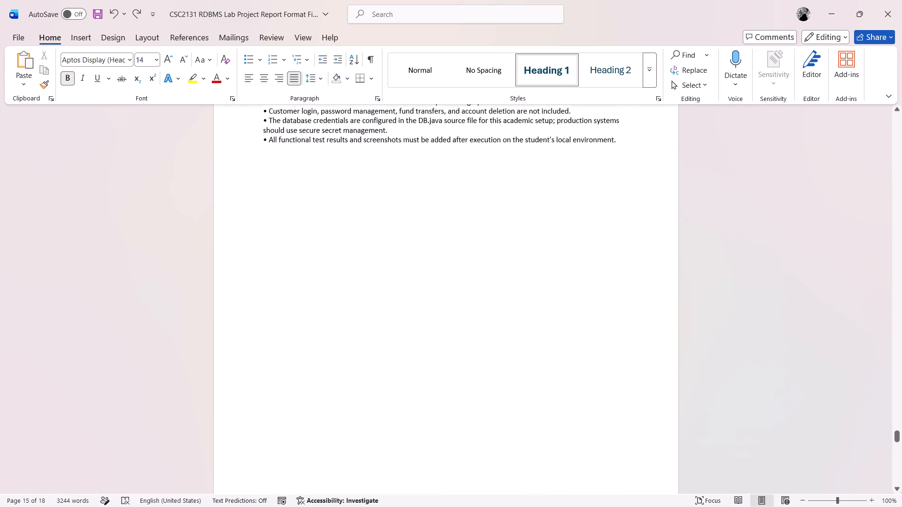
scroll(384, 410, "down", 4)
scroll(417, 469, "down", 5)
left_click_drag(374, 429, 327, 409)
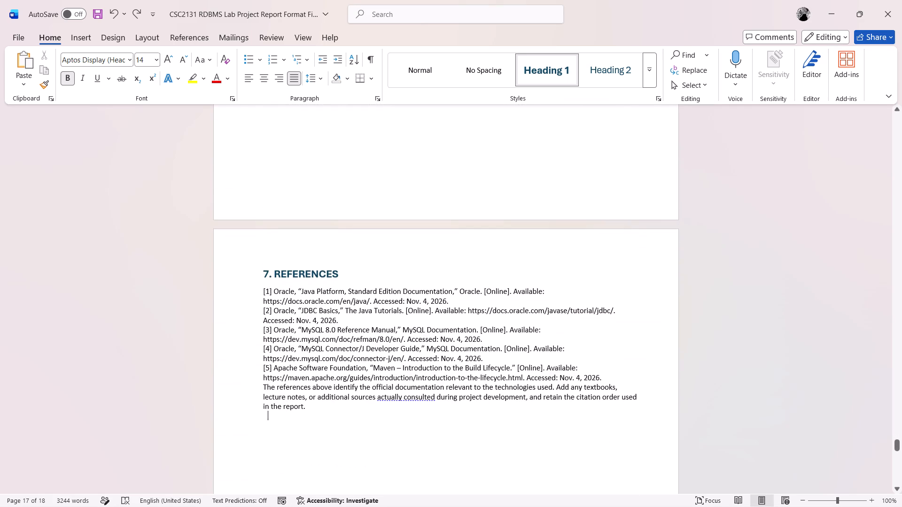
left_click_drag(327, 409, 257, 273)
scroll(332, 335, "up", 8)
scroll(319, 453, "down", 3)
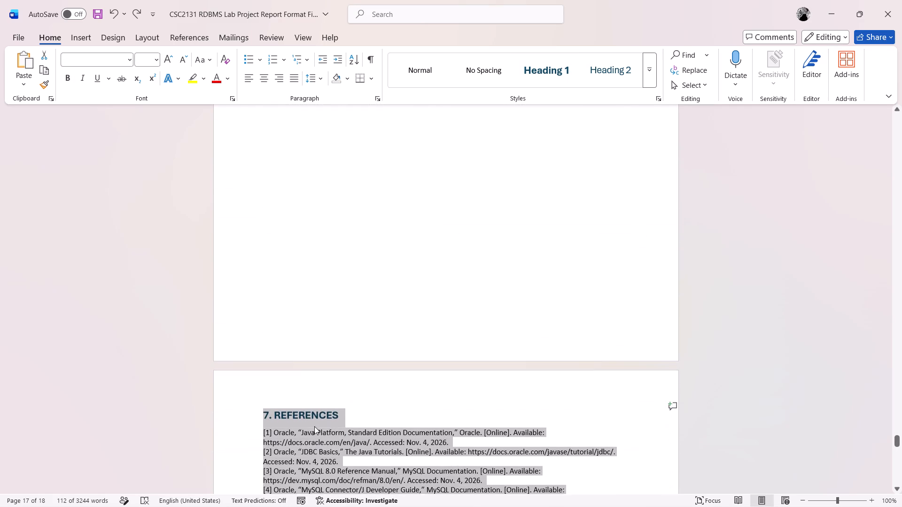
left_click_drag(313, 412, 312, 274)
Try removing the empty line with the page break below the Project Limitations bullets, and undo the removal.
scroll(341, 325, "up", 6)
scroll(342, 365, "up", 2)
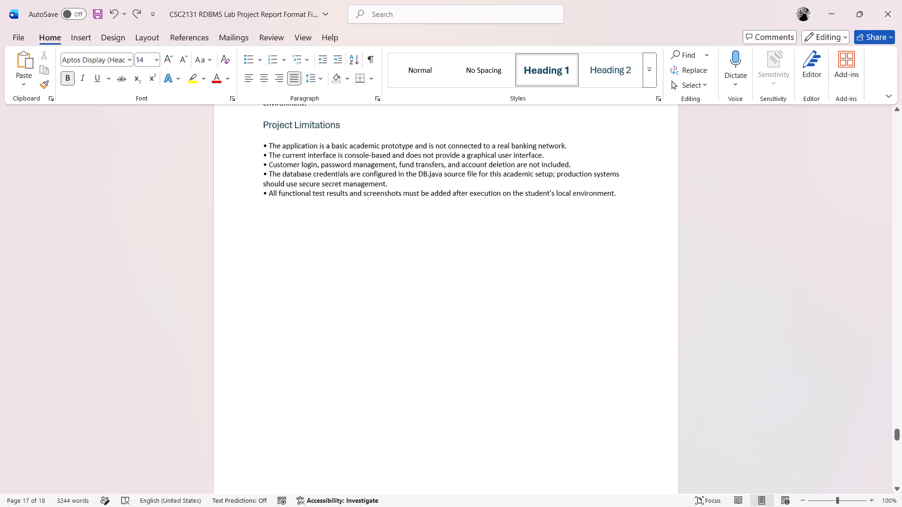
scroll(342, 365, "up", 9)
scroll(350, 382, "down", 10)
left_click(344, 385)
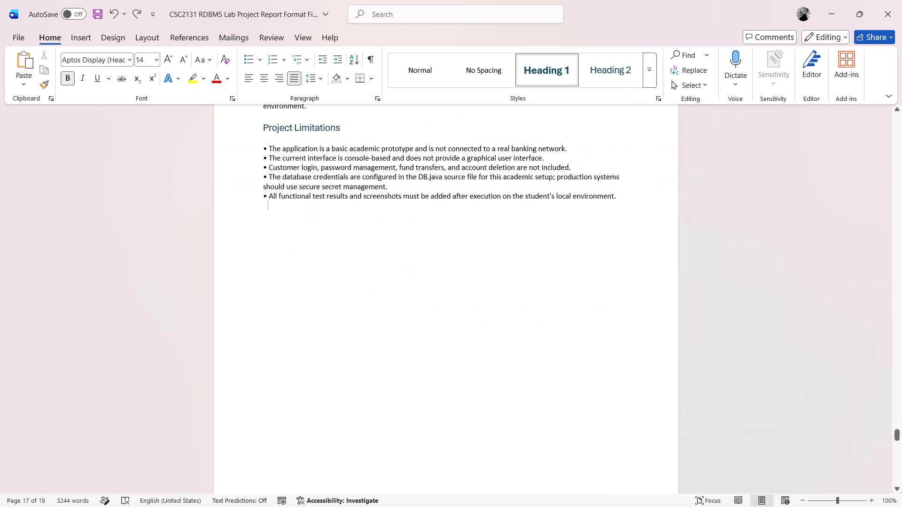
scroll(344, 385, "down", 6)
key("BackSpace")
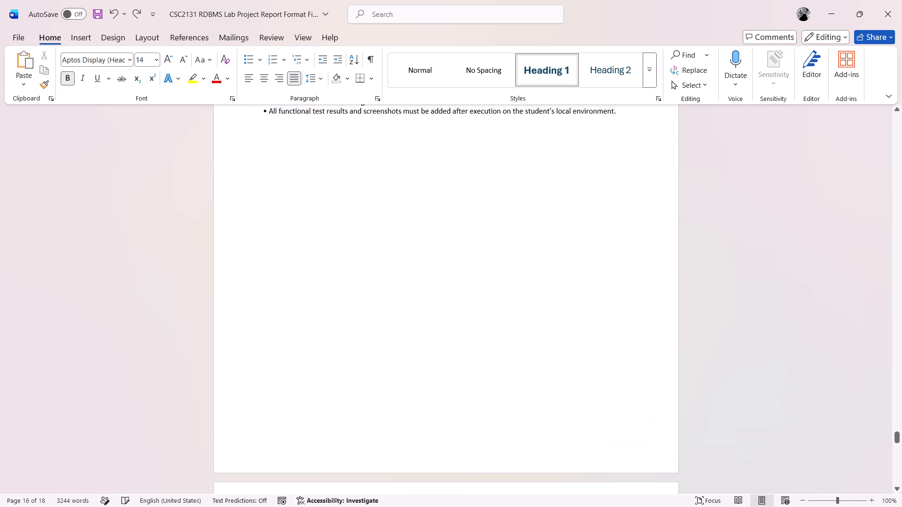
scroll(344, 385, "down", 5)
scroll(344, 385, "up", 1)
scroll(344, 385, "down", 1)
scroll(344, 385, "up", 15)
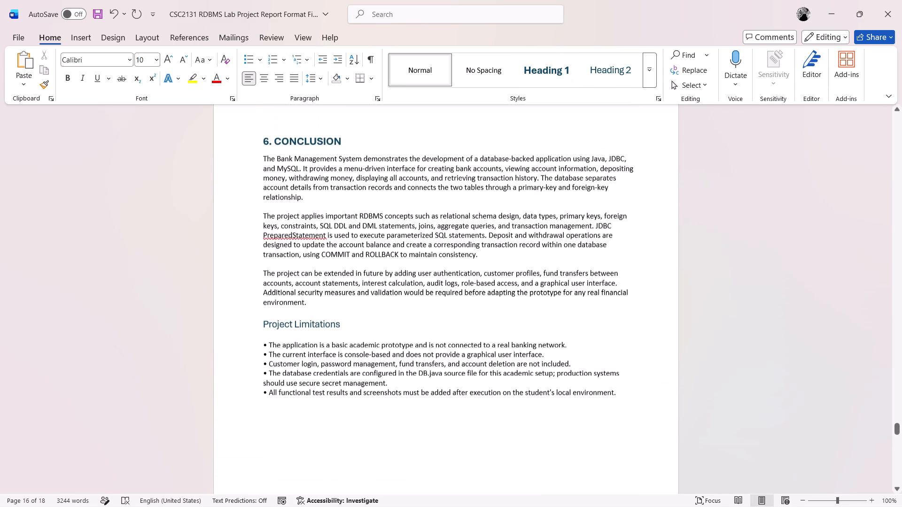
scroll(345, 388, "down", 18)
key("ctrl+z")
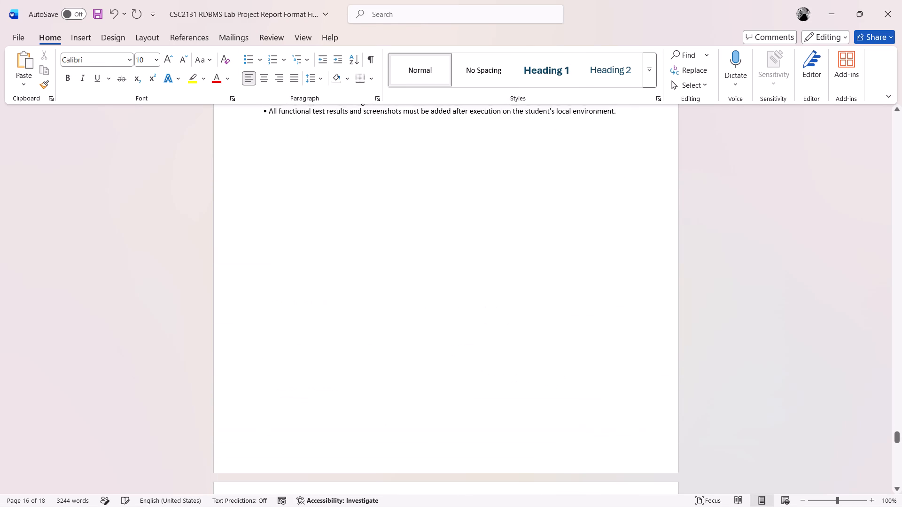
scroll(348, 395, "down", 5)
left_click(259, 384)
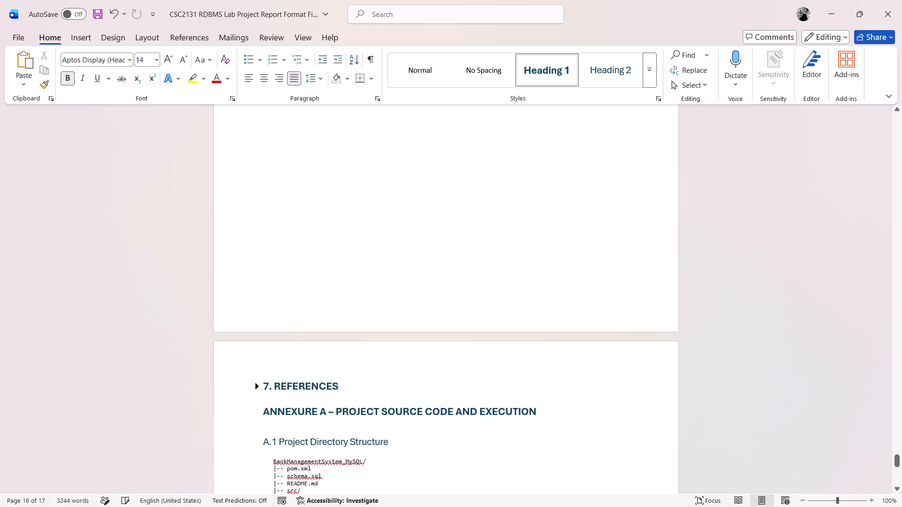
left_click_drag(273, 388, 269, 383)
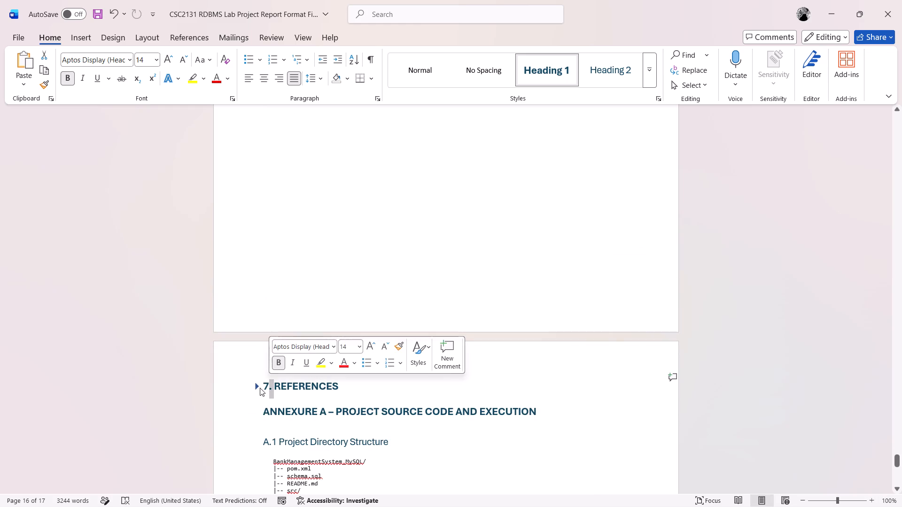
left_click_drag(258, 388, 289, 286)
Increase the font size by one step for all content from 1. INTRODUCTION & SYSTEM REQUIREMENTS through End of Report.
scroll(364, 407, "down", 11)
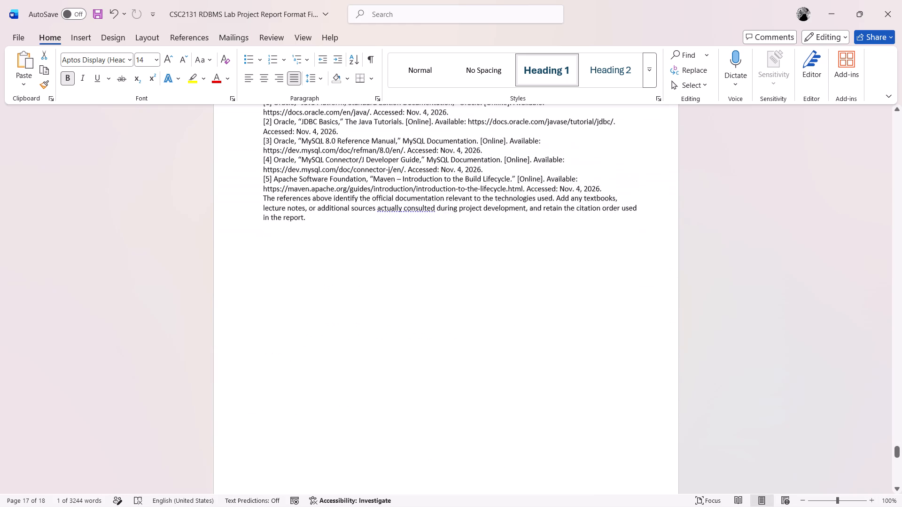
scroll(369, 410, "down", 20)
scroll(369, 411, "down", 4)
scroll(531, 437, "down", 2)
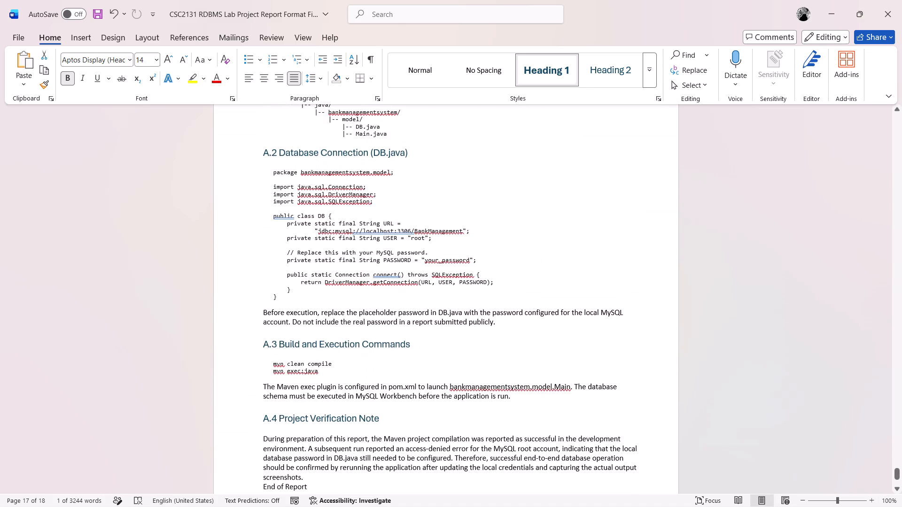
scroll(434, 401, "down", 1)
scroll(425, 398, "up", 6)
scroll(423, 388, "down", 9)
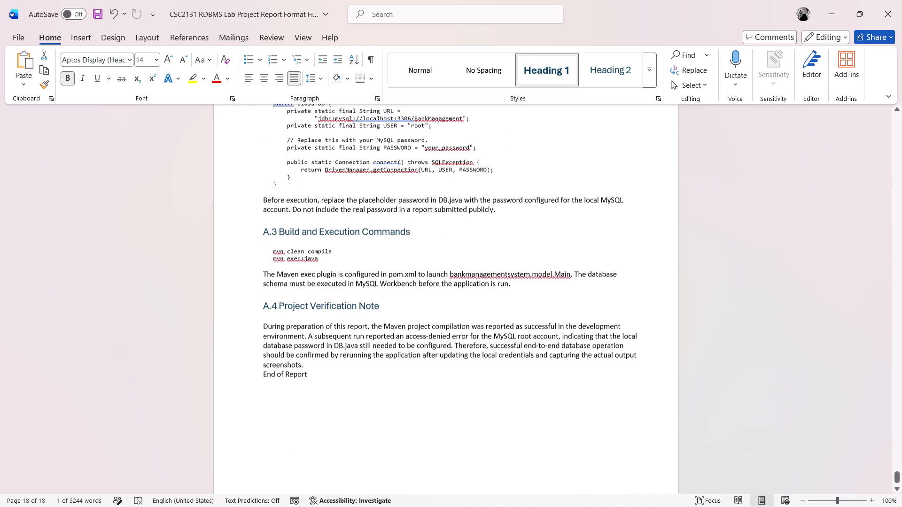
left_click_drag(337, 388, 256, 69)
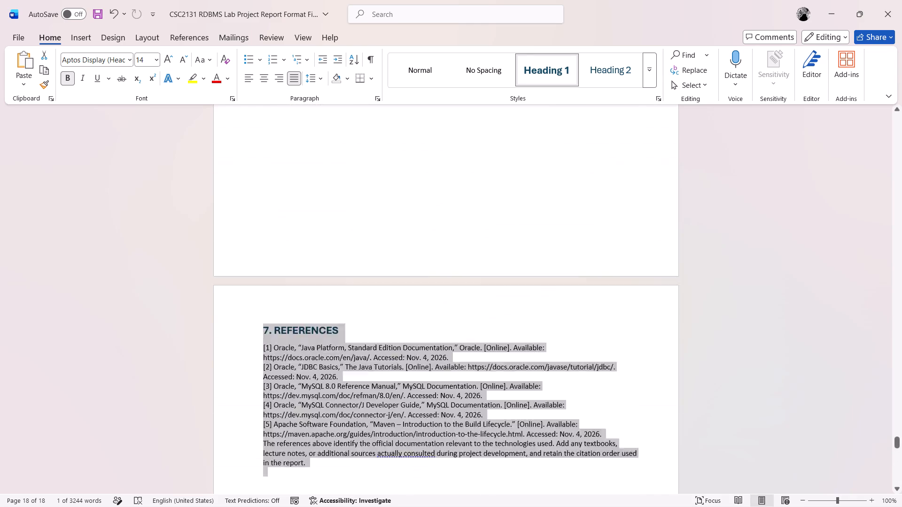
left_click_drag(256, 69, 242, 27)
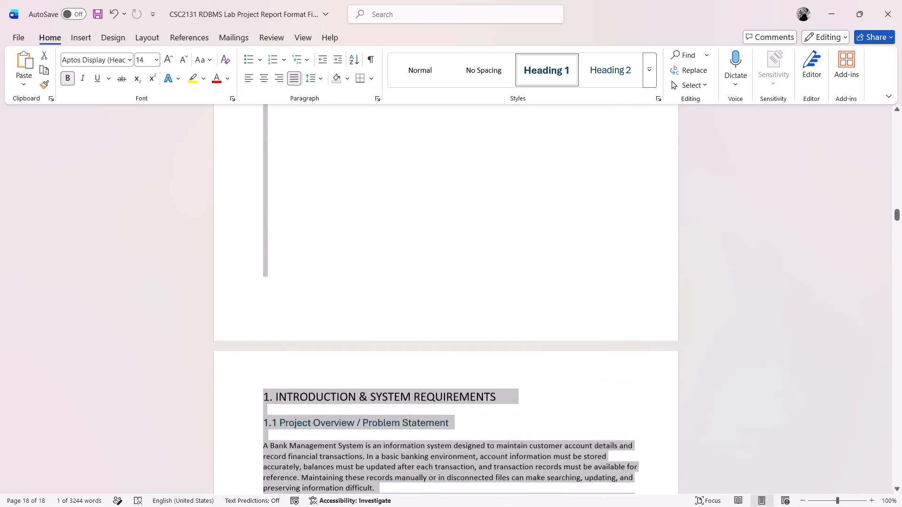
left_click_drag(242, 27, 283, 423)
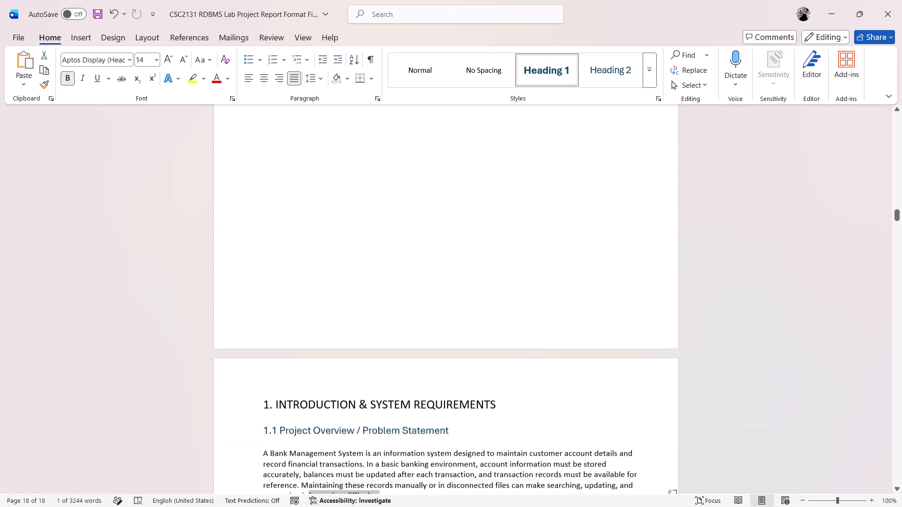
left_click_drag(283, 423, 260, 394)
left_click(173, 59)
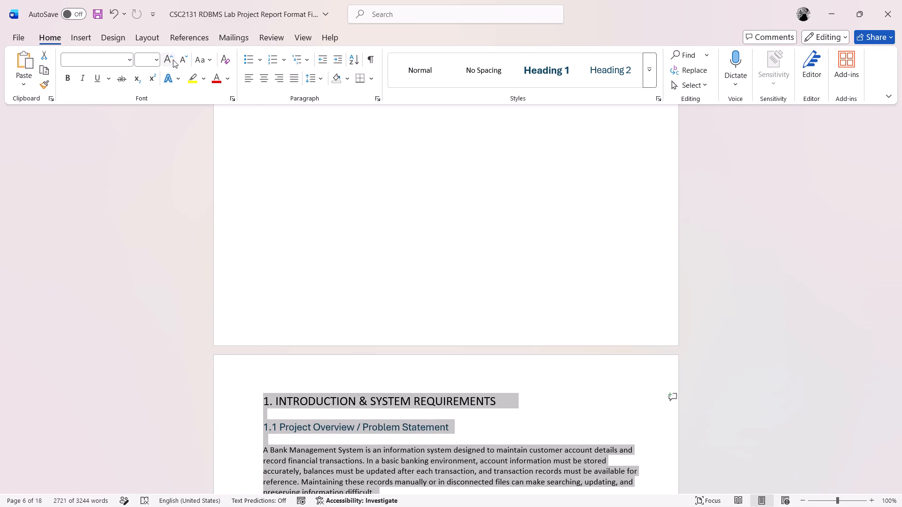
Remove the blank page between the 1.3 Software & Hardware Requirements content and 2. DATABASE DESIGN & MODELING.
scroll(572, 307, "down", 20)
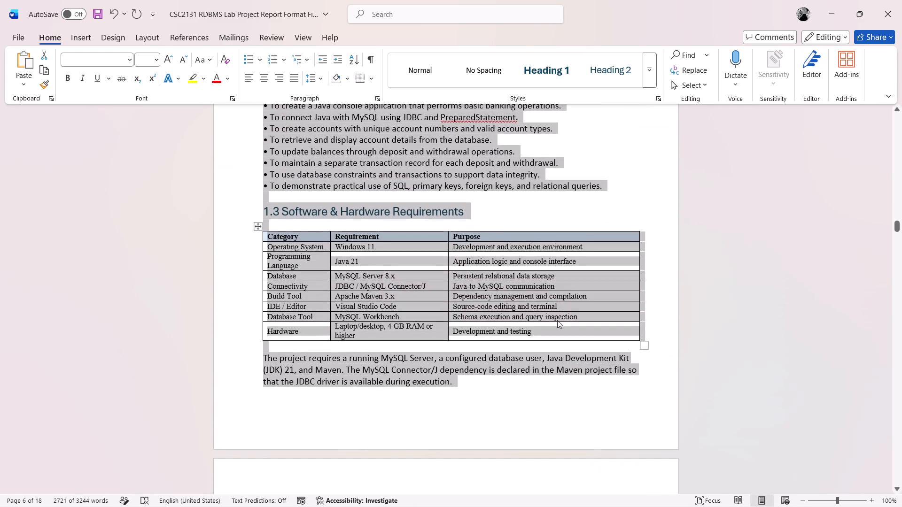
scroll(557, 320, "down", 20)
scroll(557, 320, "down", 11)
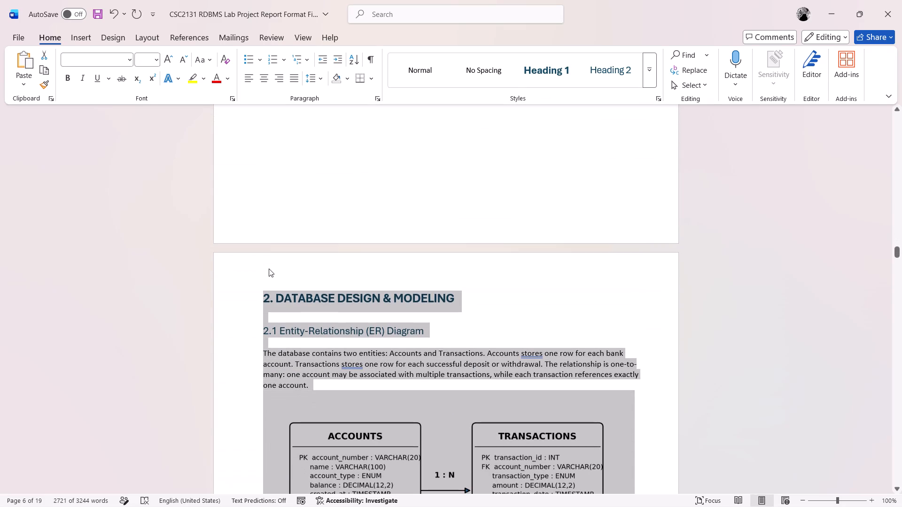
left_click(312, 228)
key("BackSpace")
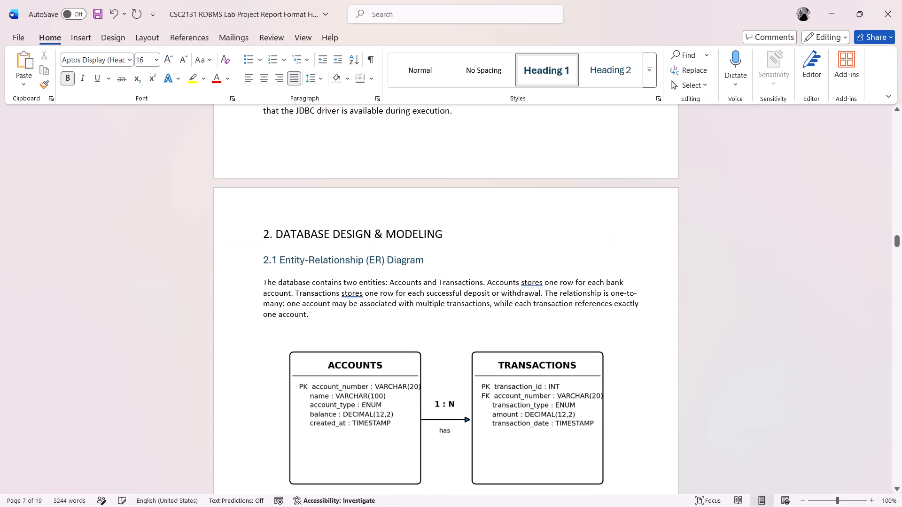
Review the layout of the enlarged report from 2. DATABASE DESIGN & MODELING down to End of Report.
scroll(391, 252, "up", 1)
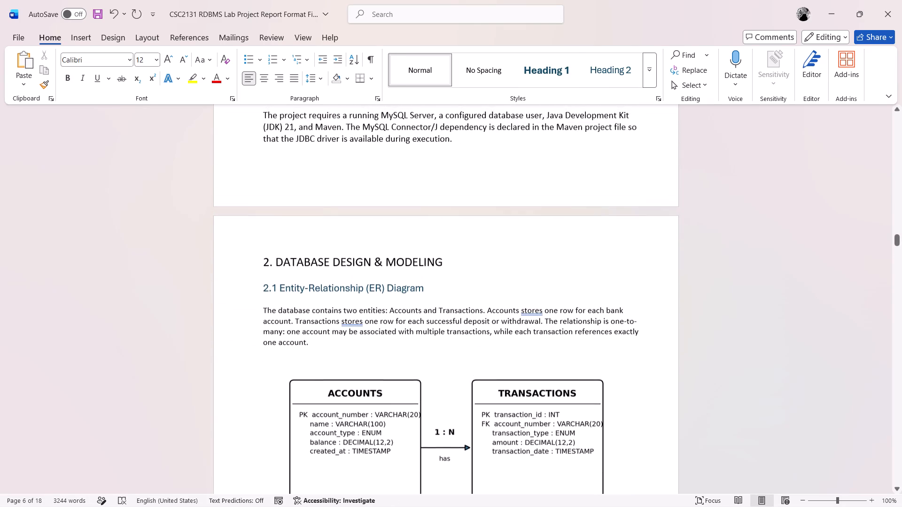
scroll(391, 253, "down", 17)
scroll(892, 289, "down", 4)
left_click_drag(896, 260, 891, 297)
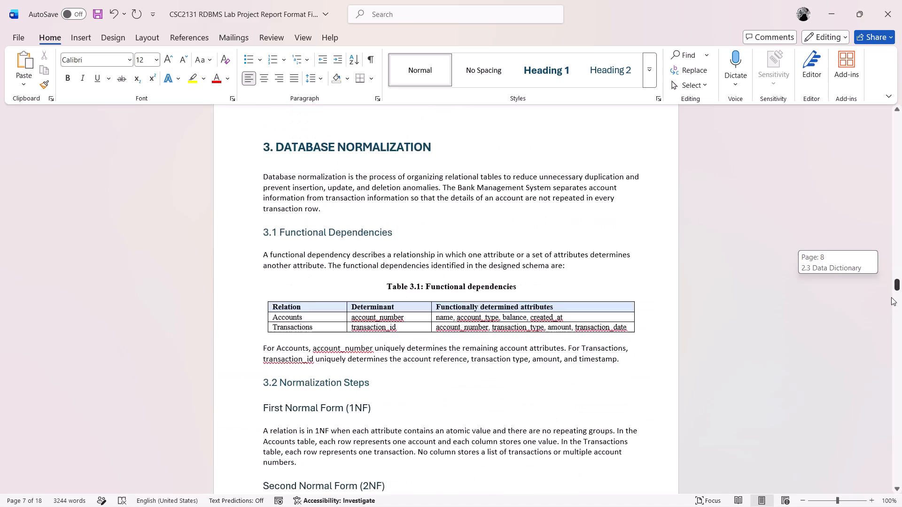
left_click_drag(891, 297, 872, 383)
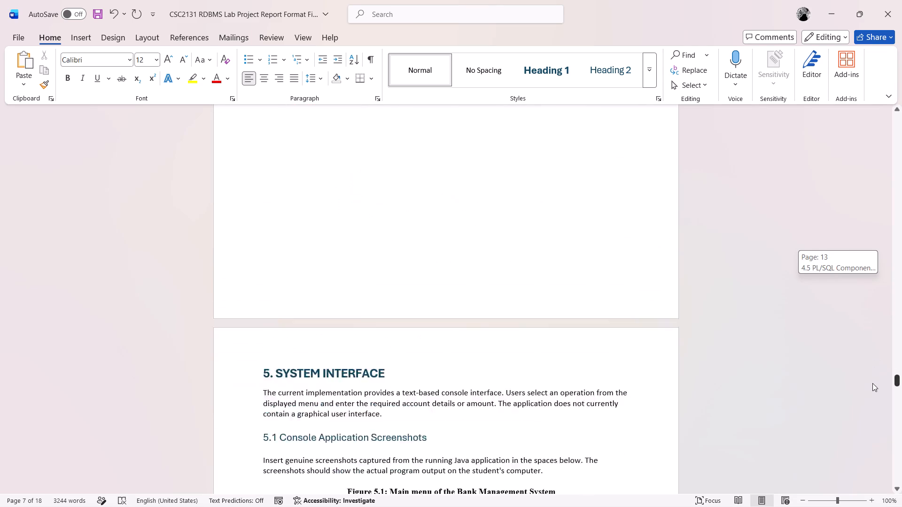
left_click_drag(872, 383, 874, 460)
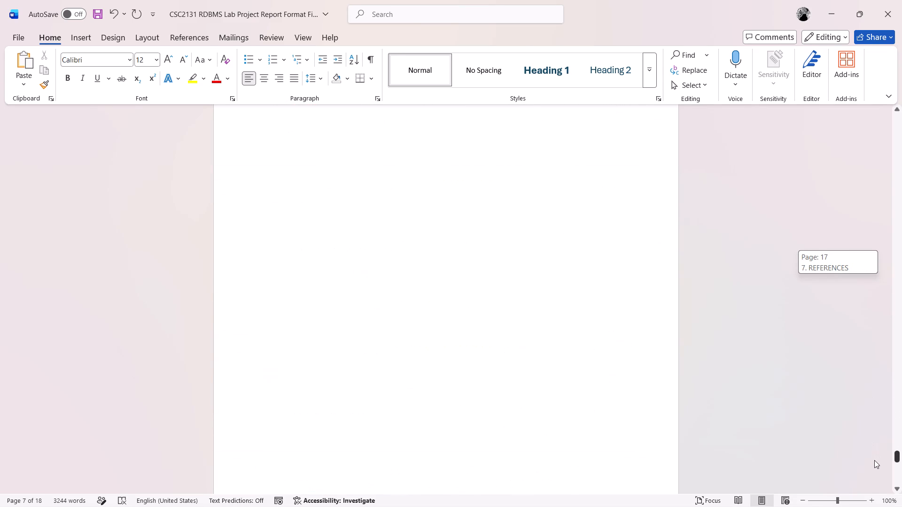
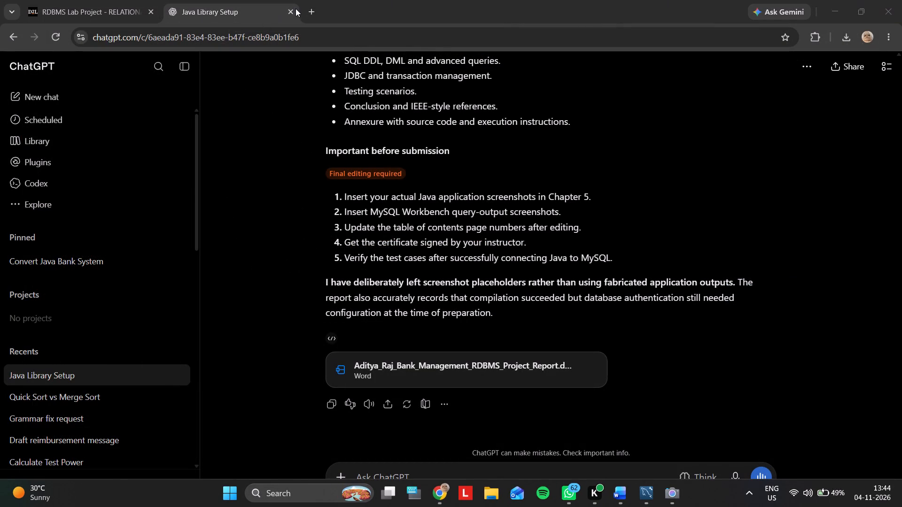
Close the ChatGPT conversation, leaving the RDBMS Lab Project submission page open.
double_click(293, 10)
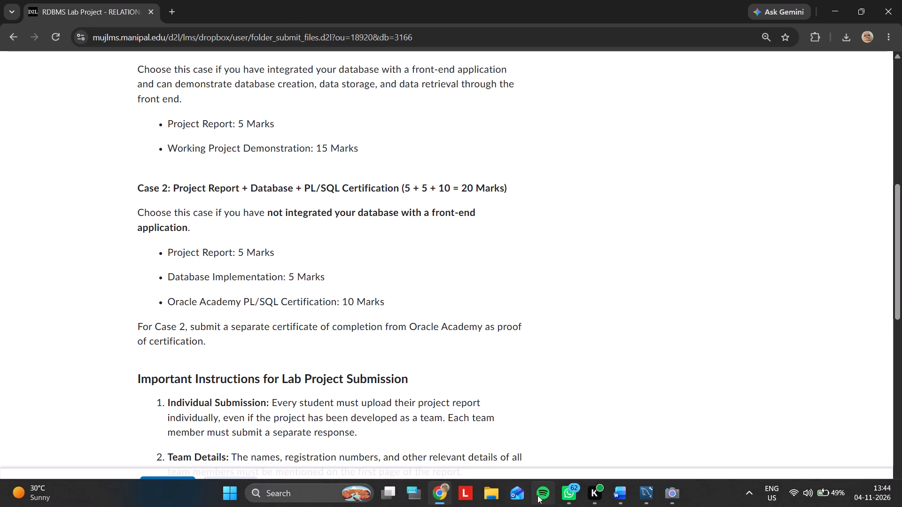
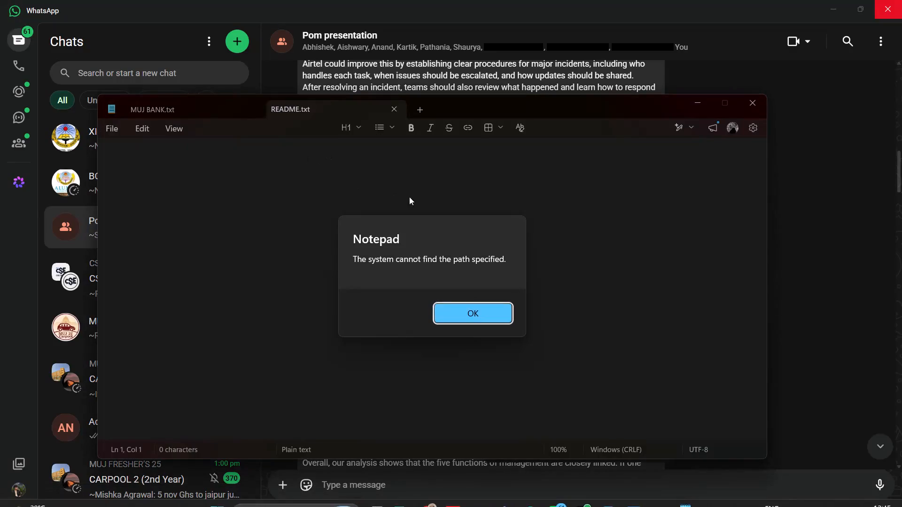
Separate the notes in MUJ BANK.txt into five paragraphs with blank lines after "the results", "technical response", "corrective control" and "fixing the problem".
left_click(468, 308)
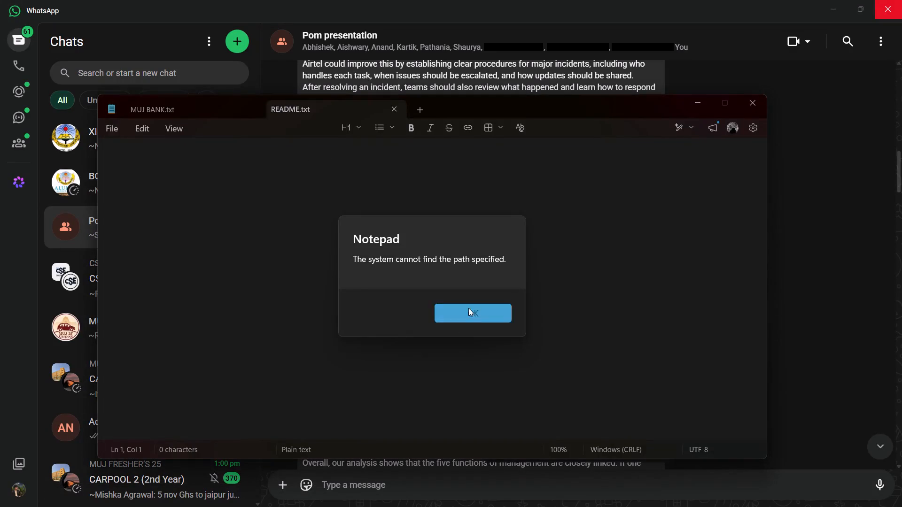
left_click(505, 148)
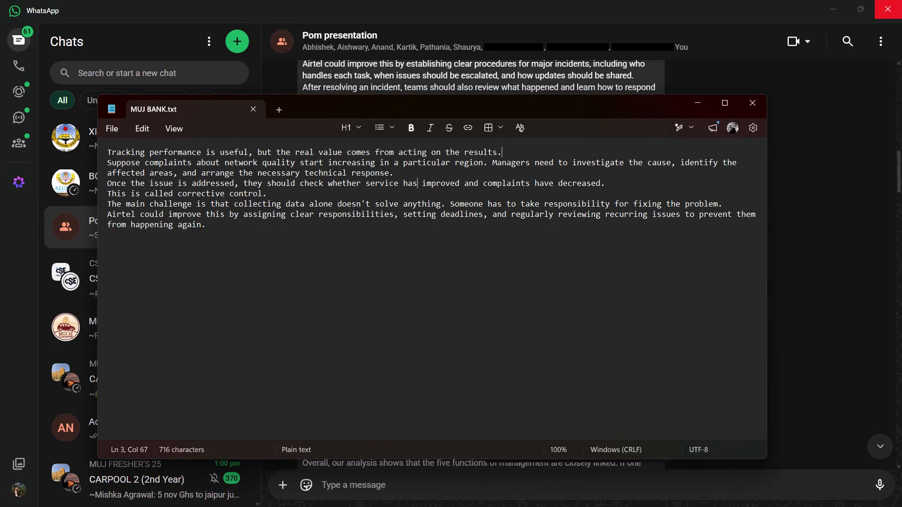
key("Return")
left_click(412, 183)
key("Return")
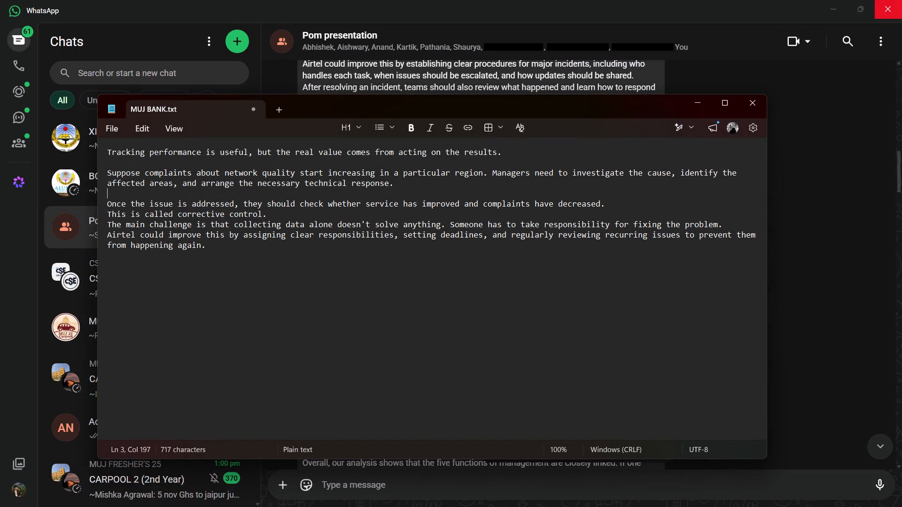
left_click(301, 212)
key("Return")
left_click(725, 232)
key("Return")
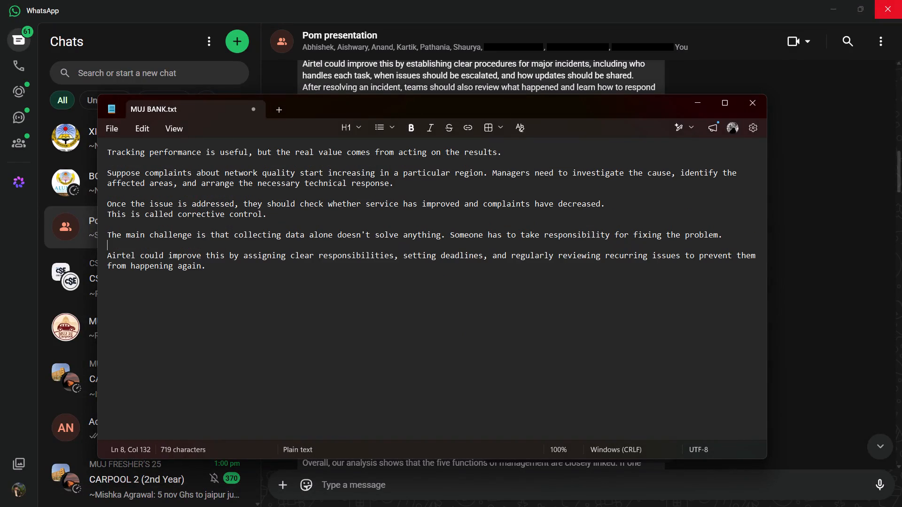
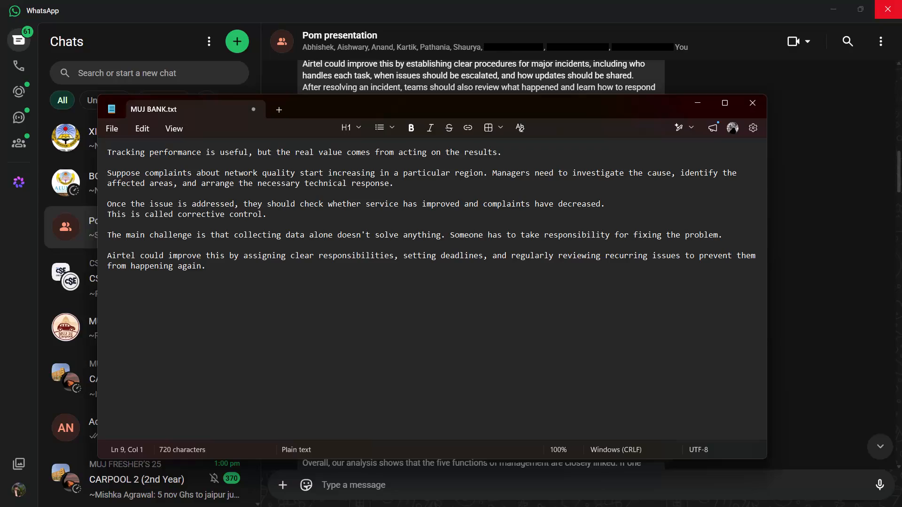
Separate "This is called corrective control." from the preceding sentence with a blank line in the Airtel notes.
left_click(607, 206)
key("Return")
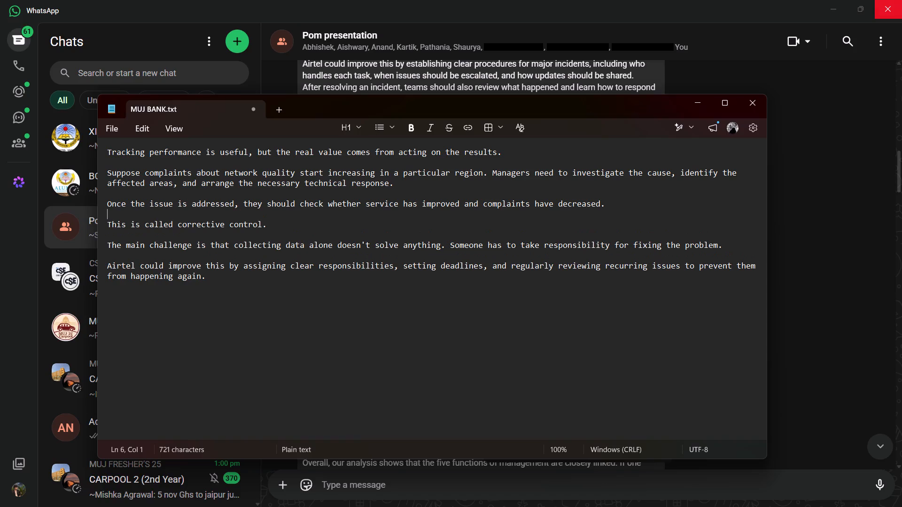
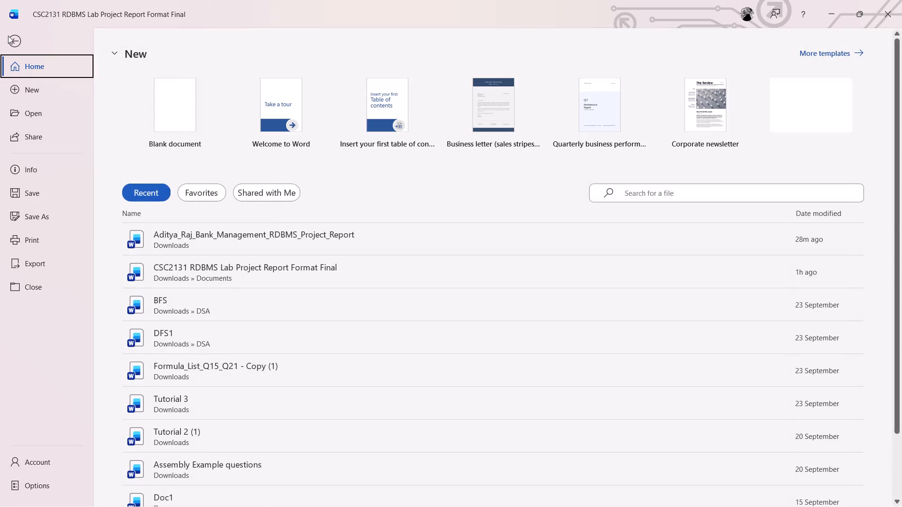
Save the CSC2131 RDBMS Lab Project Report Format Final document and close its Word window.
left_click(35, 188)
left_click(901, 0)
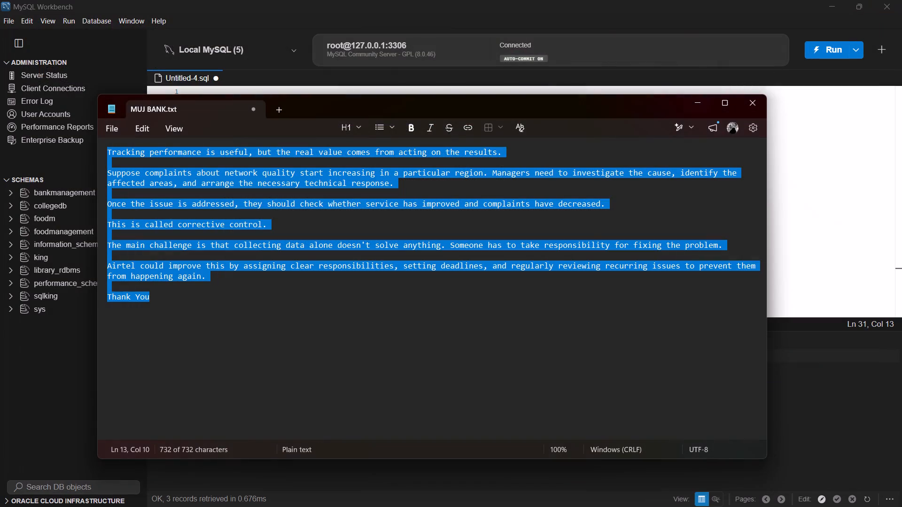
Switch to MySQL Workbench and close its window with the open Untitled-4.sql script.
left_click(848, 388)
left_click(901, 0)
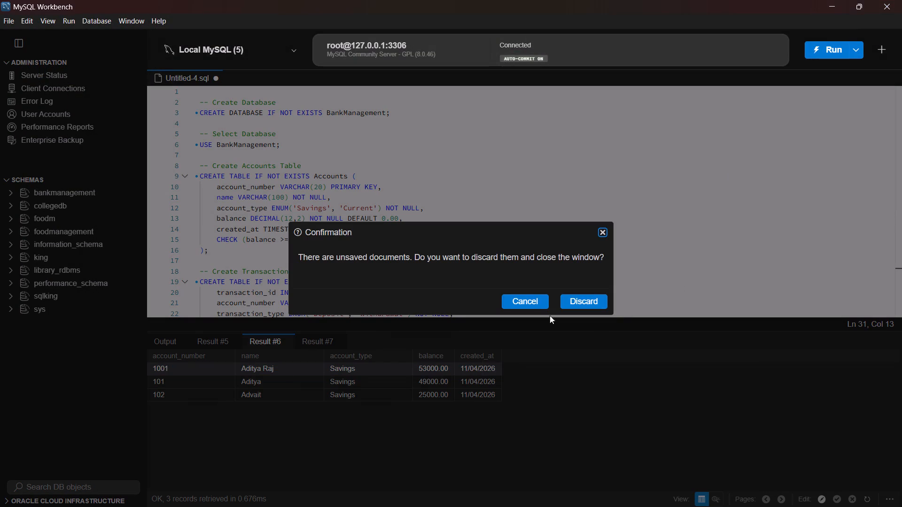
In MySQL Workbench, cancel closing the window to keep the unsaved Untitled-4.sql script, and start saving it.
left_click(526, 303)
left_click(5, 15)
left_click(37, 161)
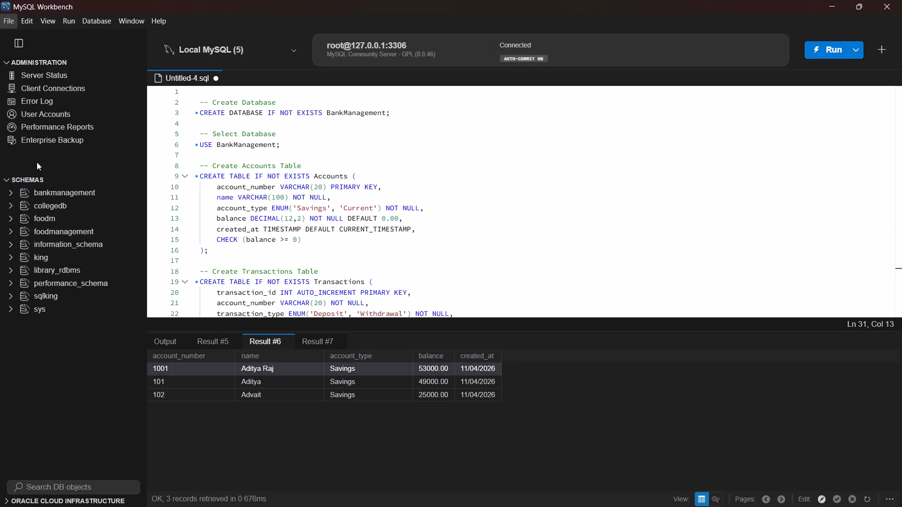
Save the script in the Downloads folder as the SQL file Untitled-4.
left_click(52, 147)
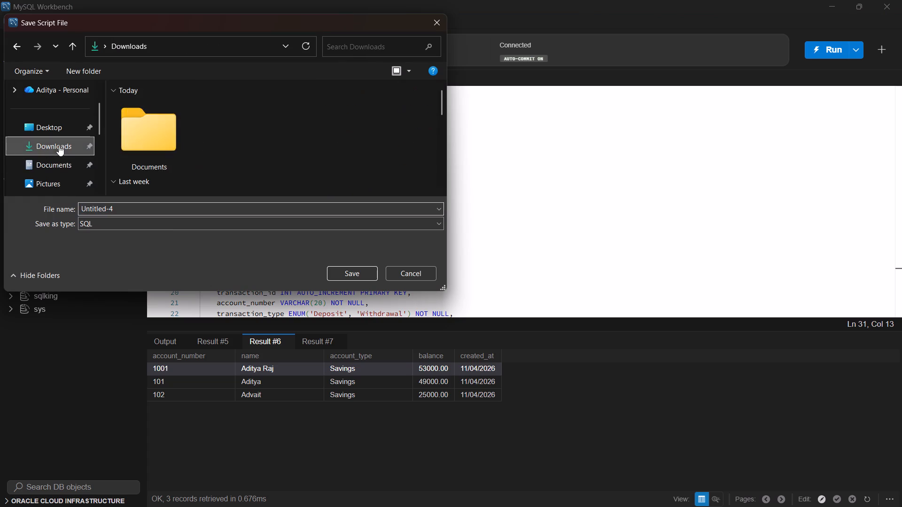
left_click(355, 269)
Close the MySQL Workbench window, discarding any remaining unsaved documents.
left_click(901, 0)
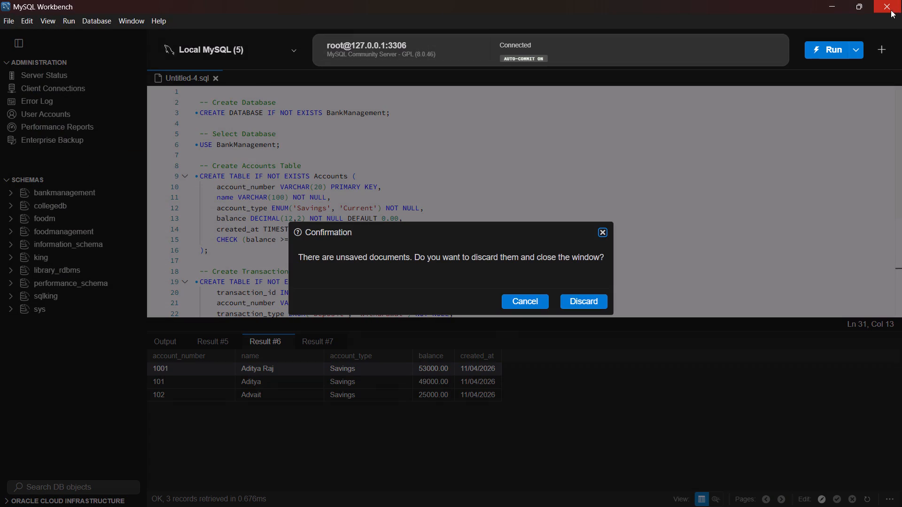